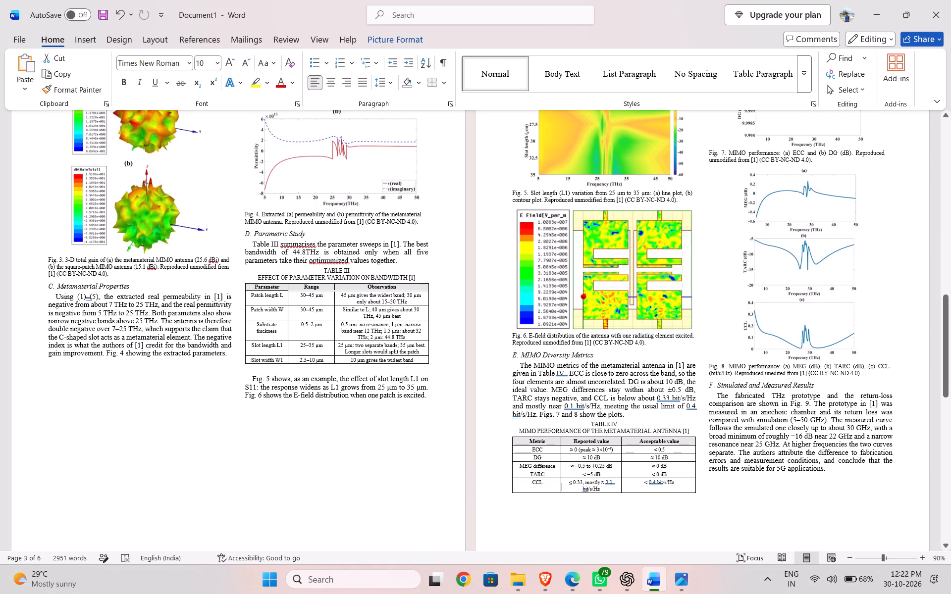
Delete the green four-patch antenna picture above the Fig. 1 caption on page 2.
scroll(562, 238, "up", 13)
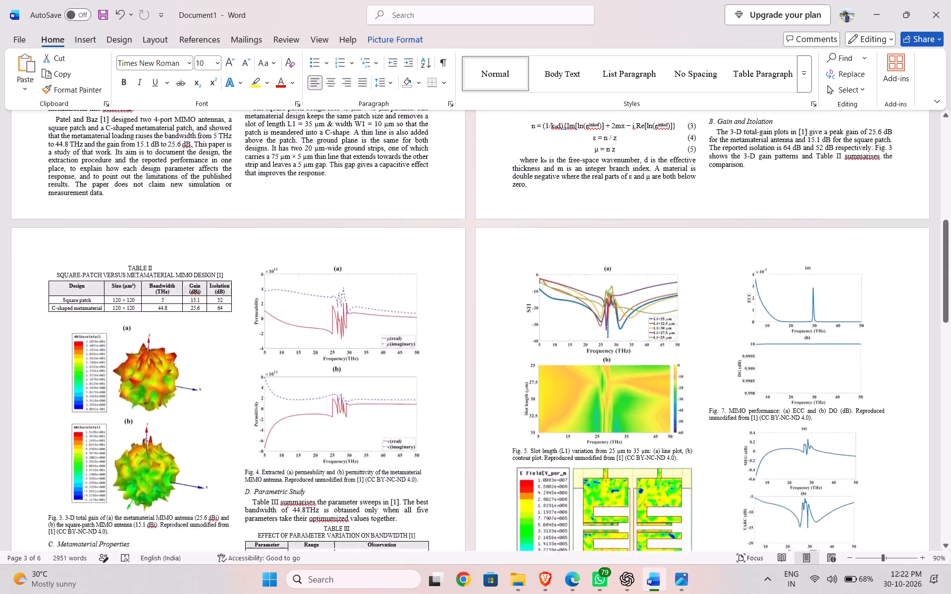
scroll(565, 238, "up", 5)
scroll(565, 238, "down", 1)
scroll(565, 238, "up", 8)
scroll(565, 238, "down", 1)
scroll(565, 238, "up", 20)
scroll(565, 238, "up", 1)
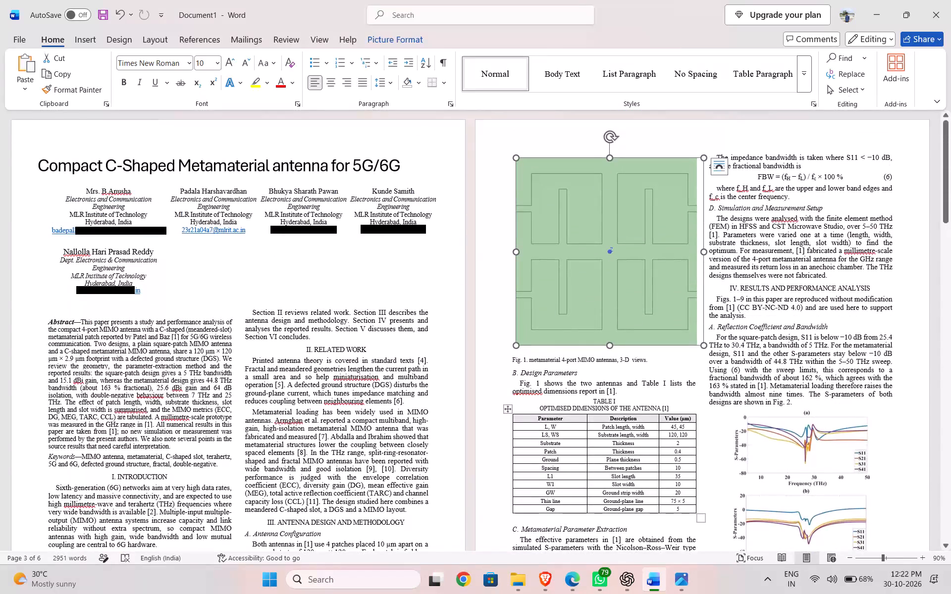
left_click(590, 248)
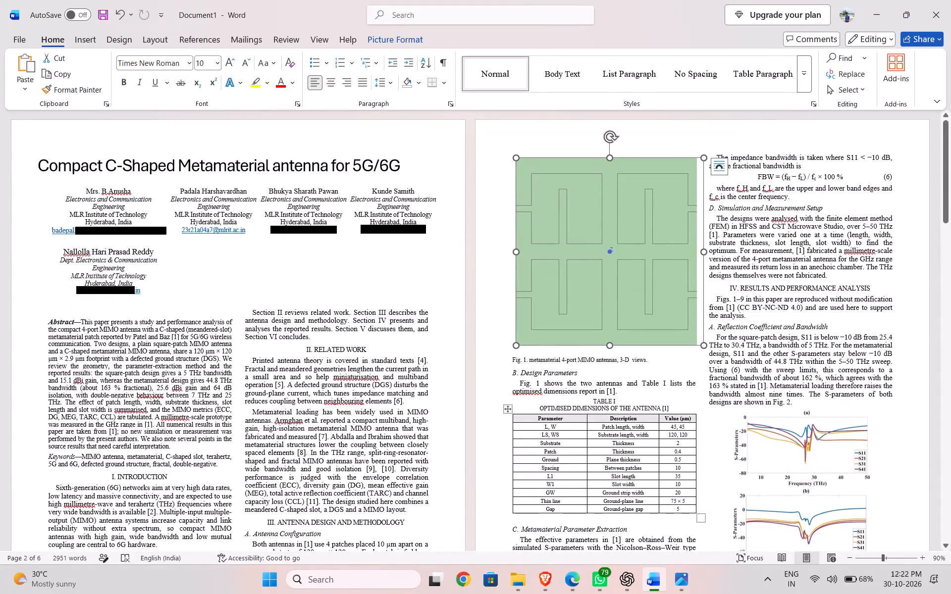
key("Delete")
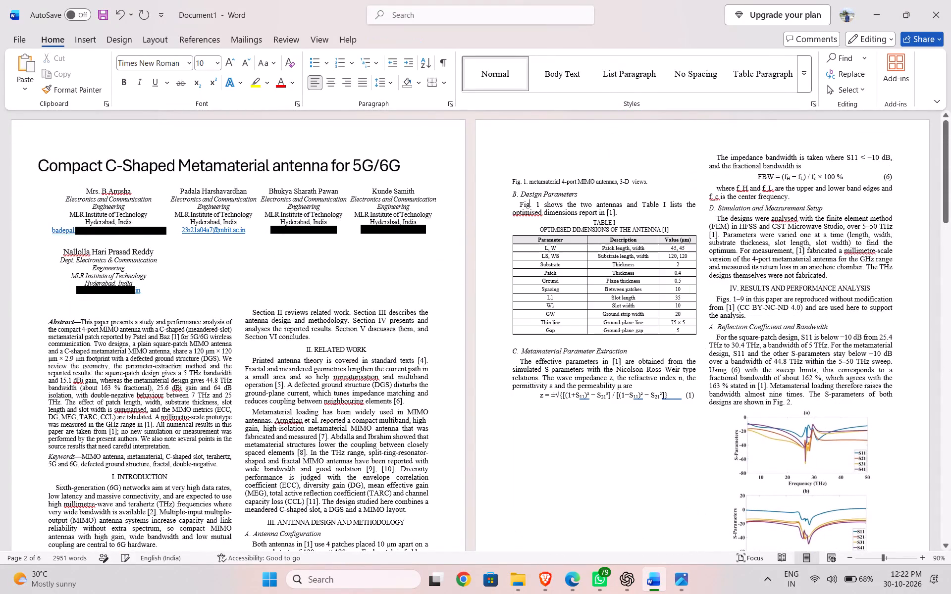
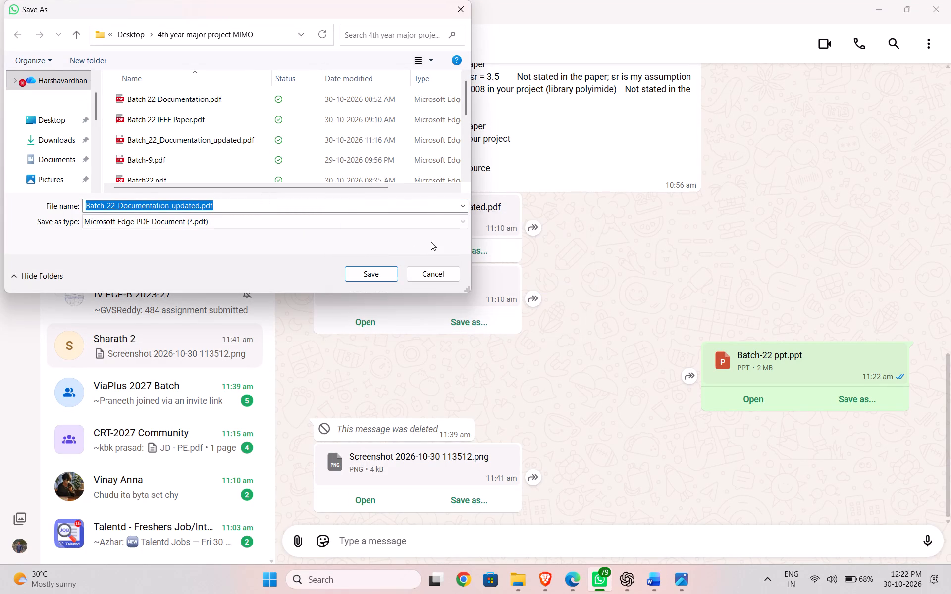
Copy the proposed file name and save the received PDF as Batch_22_Documentation_updated.pdf in the 4th year major project MIMO folder.
key("ctrl+c")
left_click(369, 267)
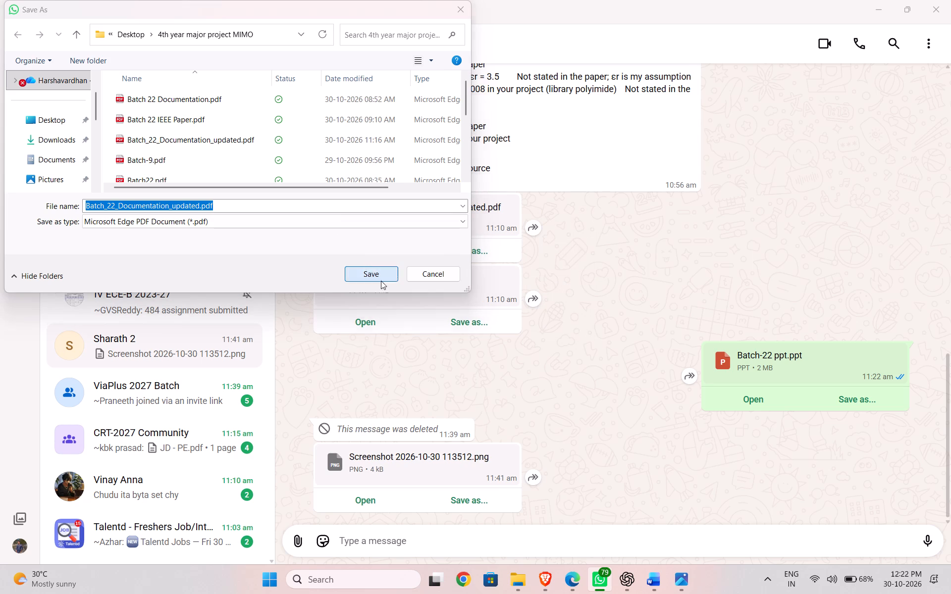
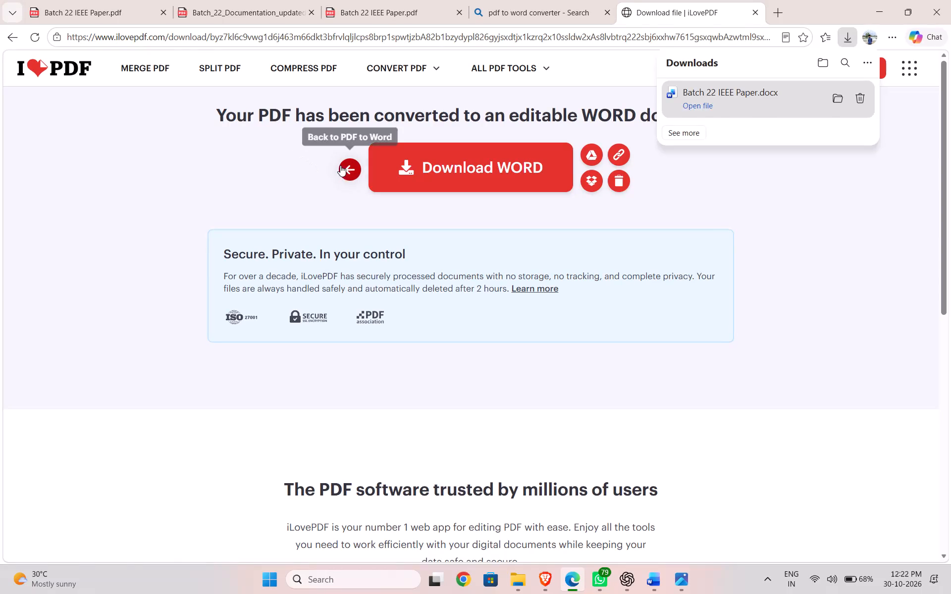
Return from the finished Word conversion to the PDF to Word converter's start page.
left_click(340, 165)
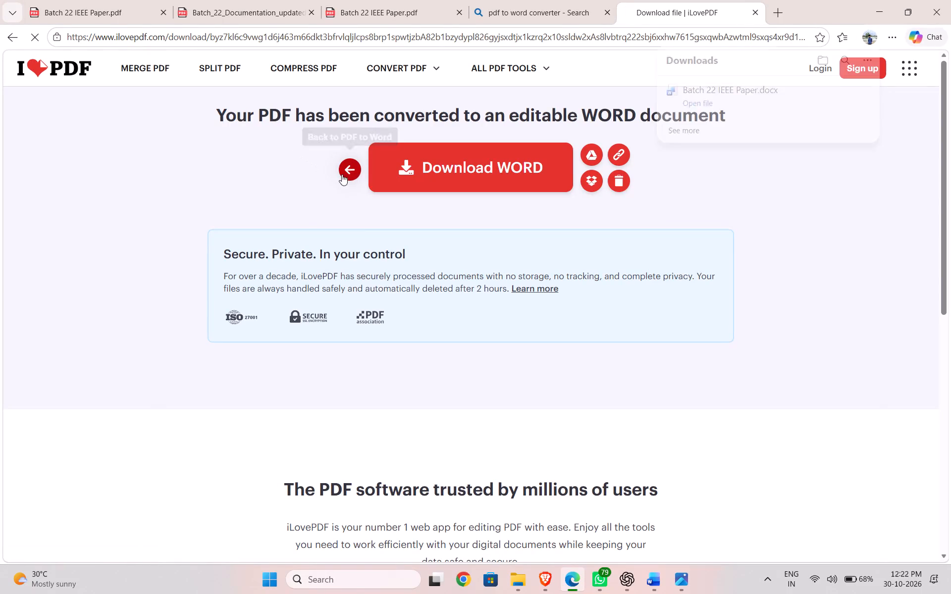
Return to the PDF to Word upload page and close the "pdf to word converter" search tab.
left_click(354, 170)
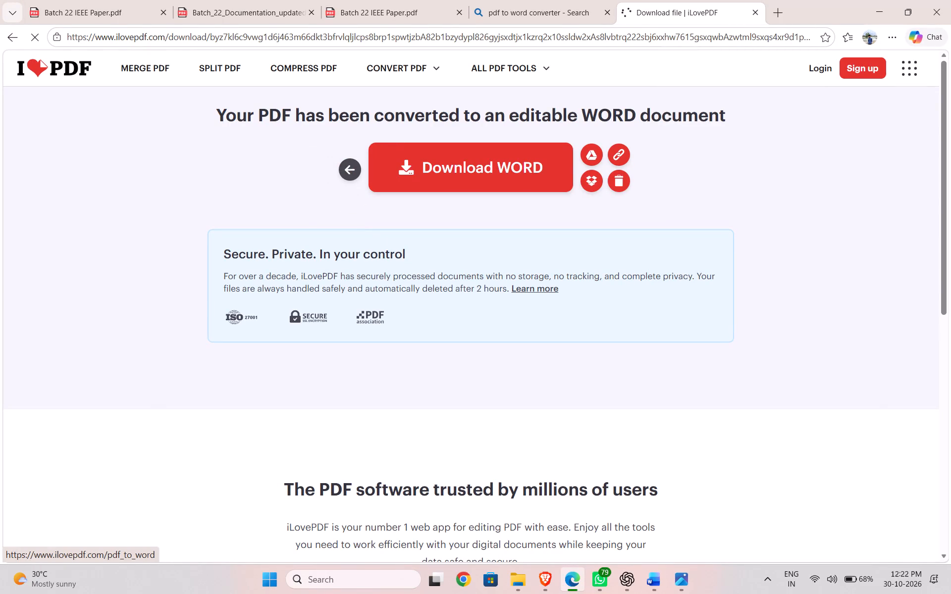
left_click(609, 7)
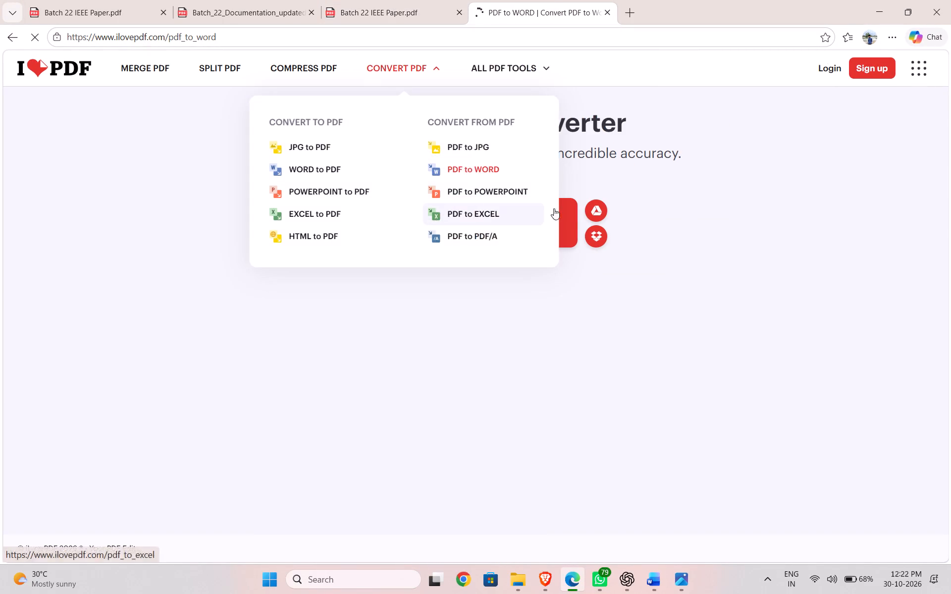
left_click(698, 217)
Load Batch_22_Documentation_updated.pdf from the "4th year major project MIMO" folder into the PDF to Word converter.
left_click(502, 204)
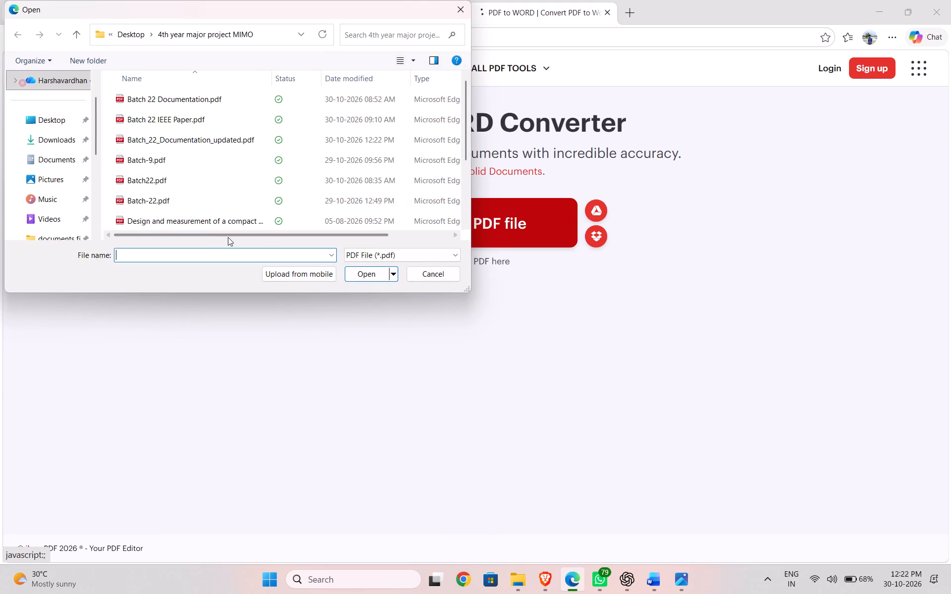
key("ctrl+v")
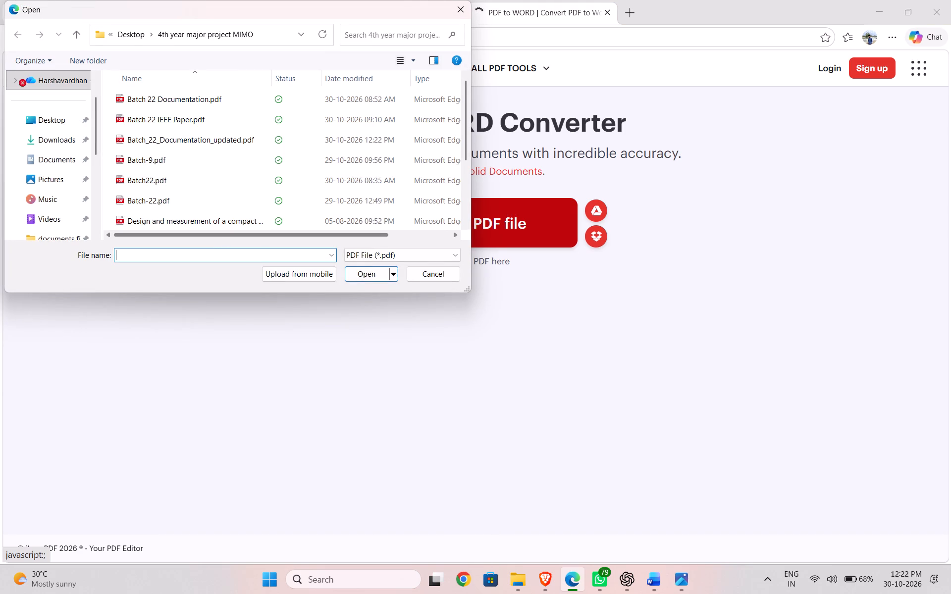
left_click(229, 253)
key("ctrl+v")
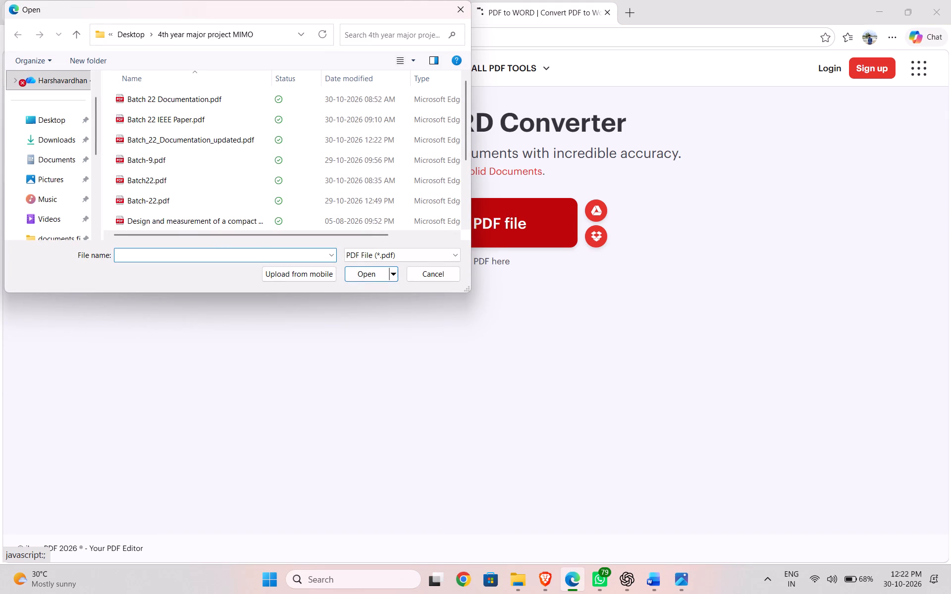
left_click(185, 139)
left_click(369, 273)
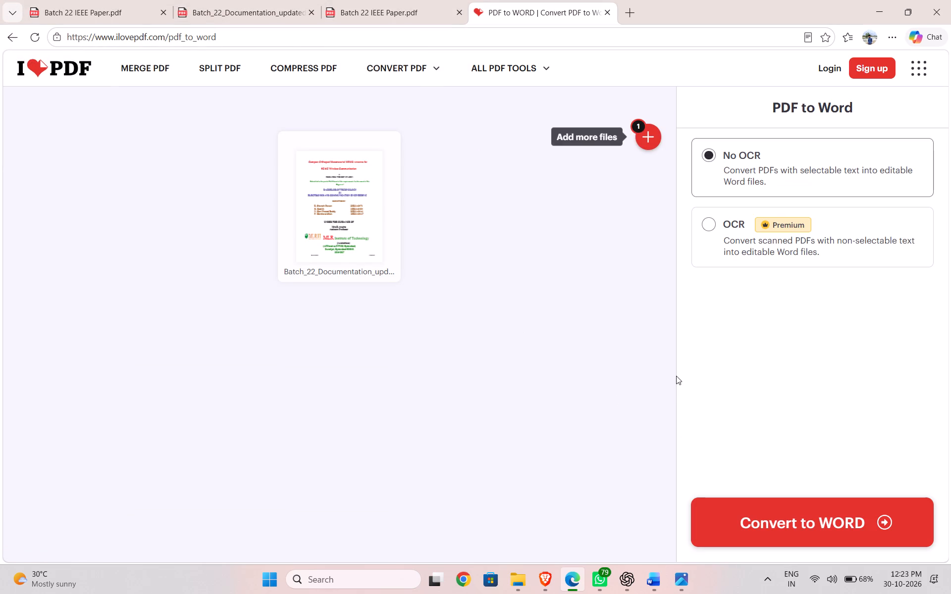
Start the conversion of the loaded documentation PDF to Word.
left_click(815, 579)
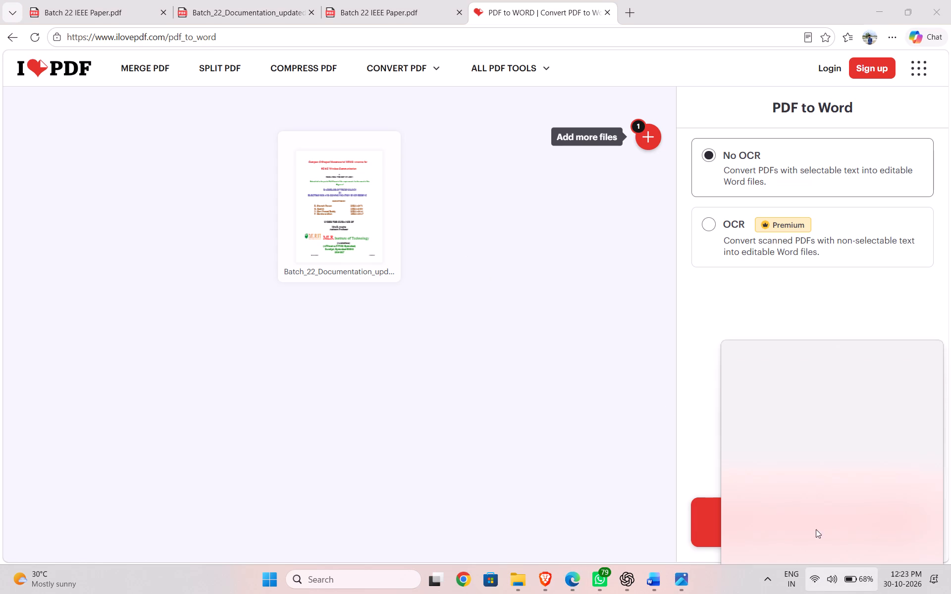
left_click(591, 407)
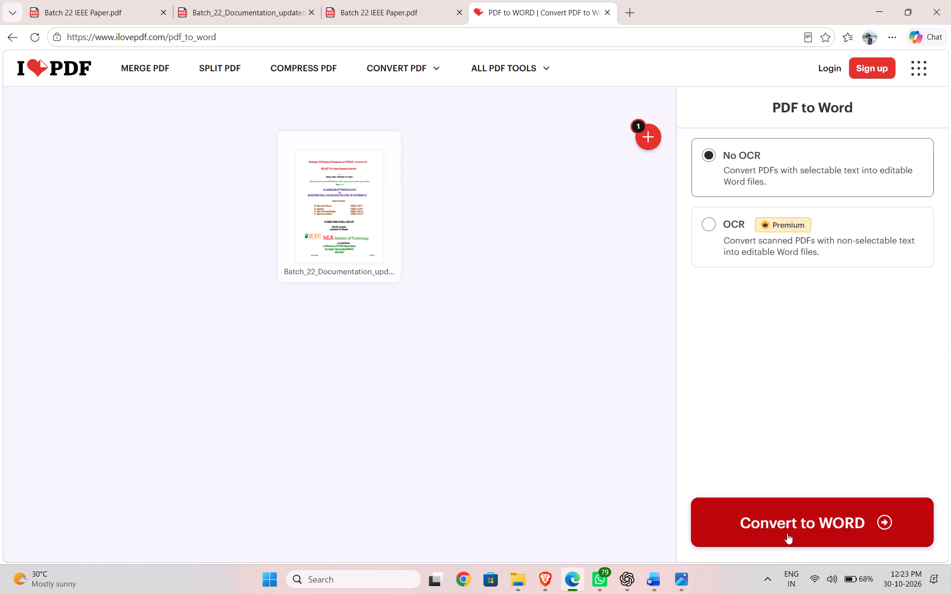
left_click(787, 519)
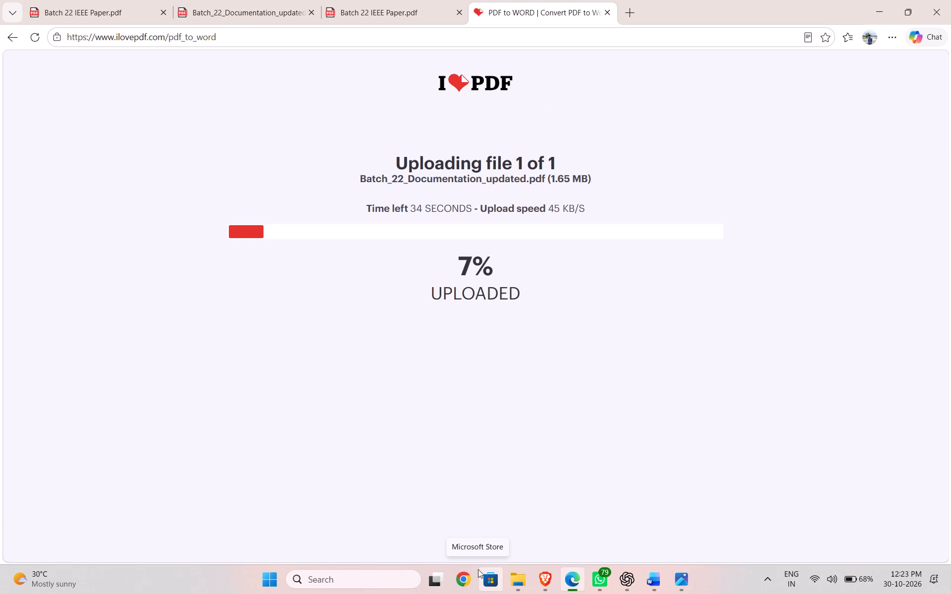
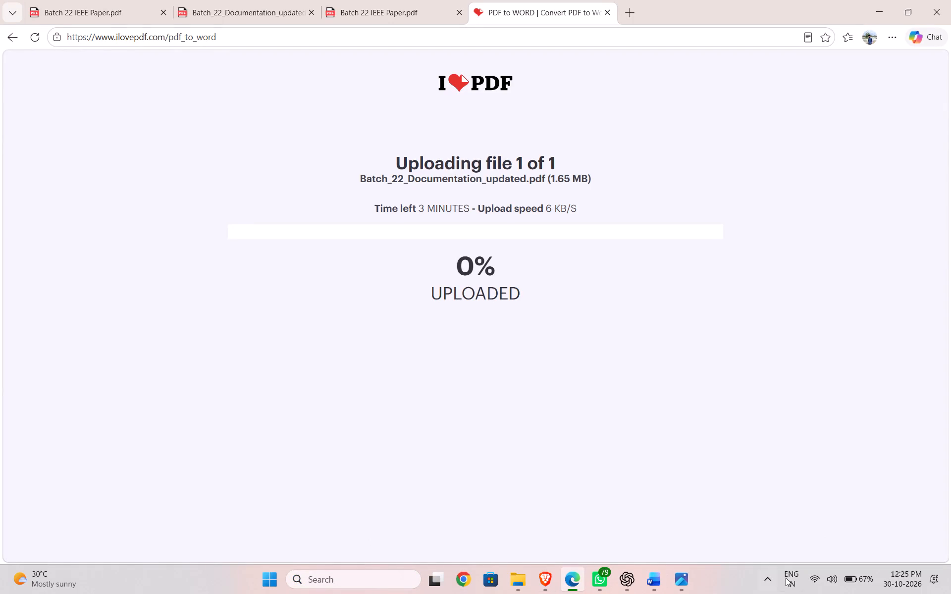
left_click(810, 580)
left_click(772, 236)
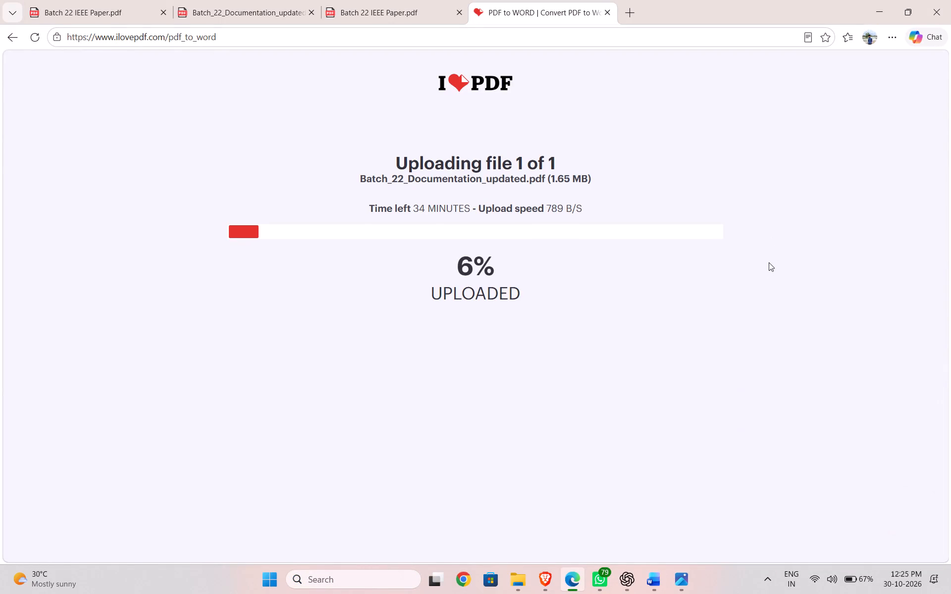
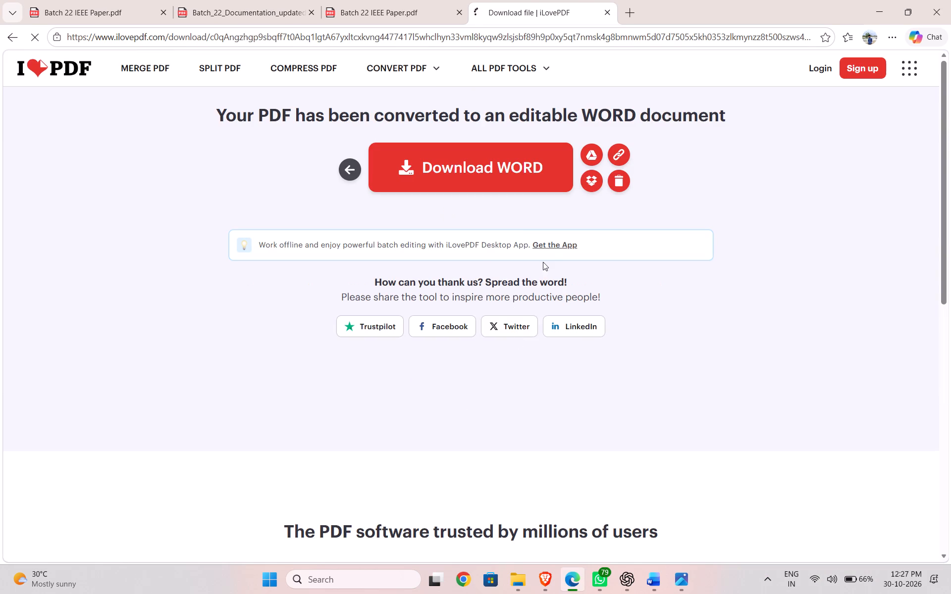
Download the converted Word file and open Batch_22_Documentation_updated.docx in Word.
left_click(496, 177)
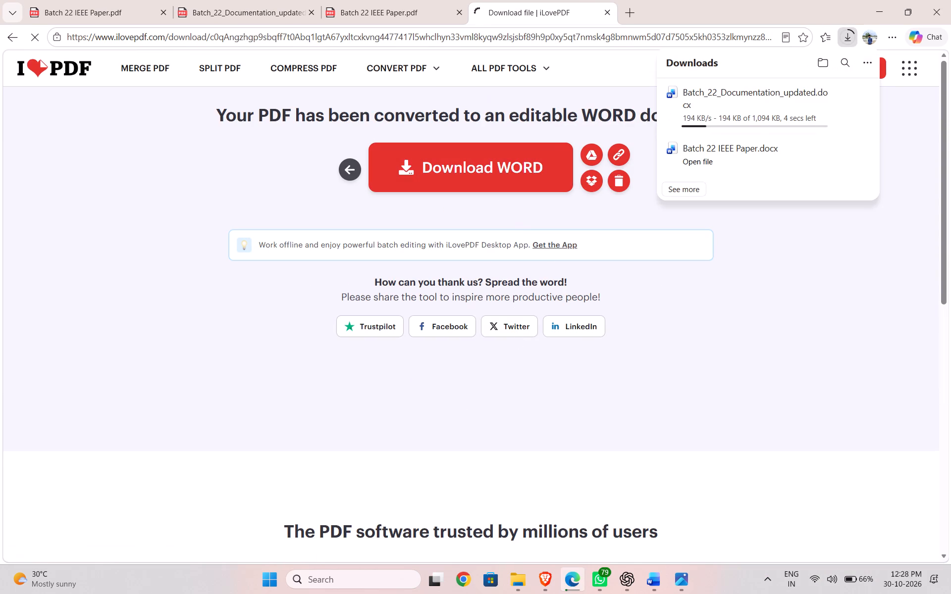
left_click(757, 101)
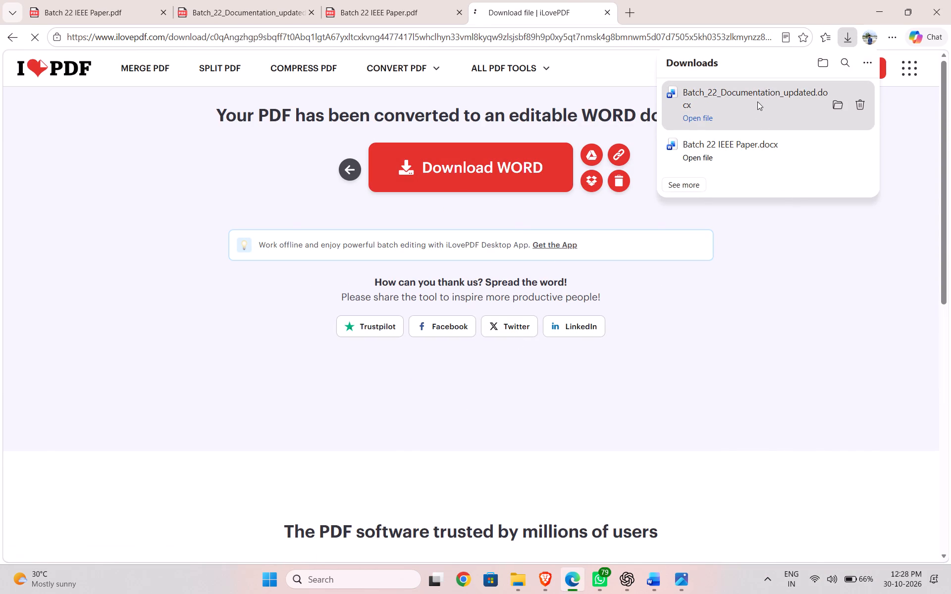
Delete "Wireless Communication" from the second line of the cover page title, leaving "5G/6G".
scroll(609, 360, "up", 4)
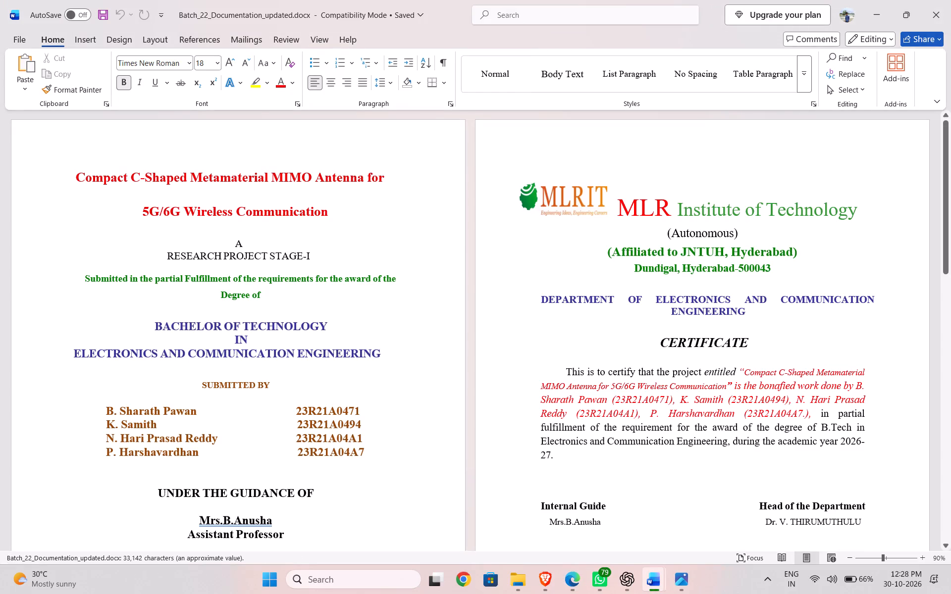
scroll(609, 360, "down", 4)
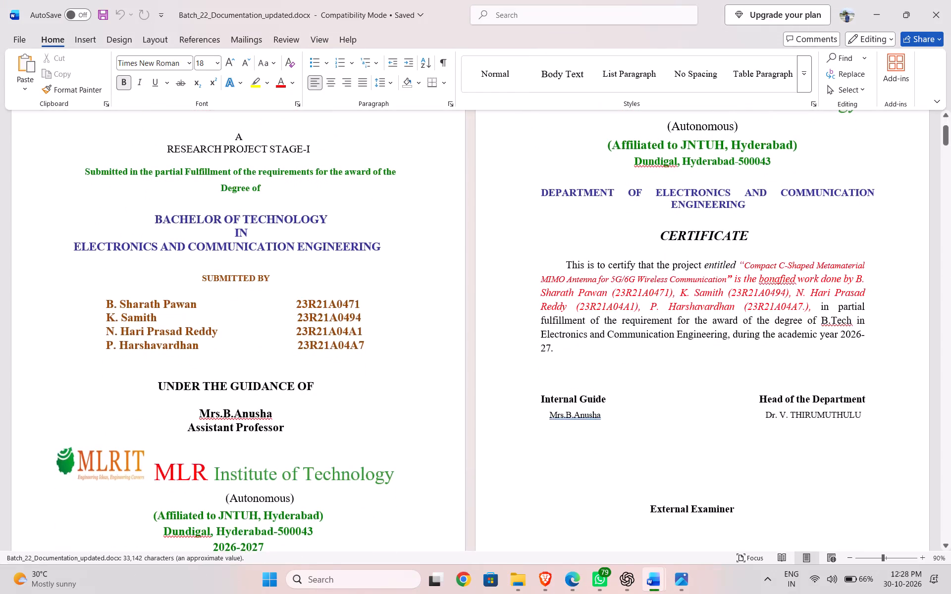
scroll(609, 360, "up", 4)
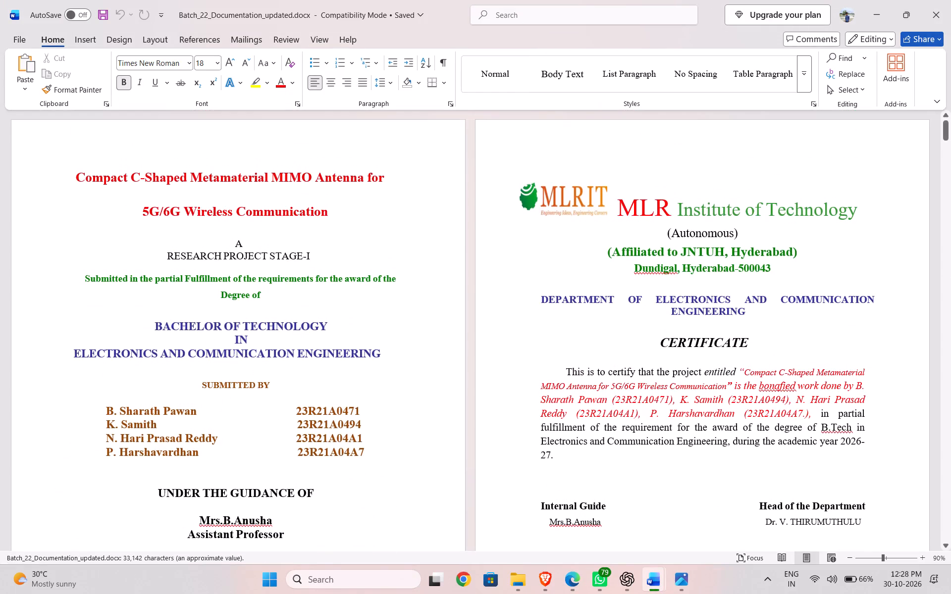
left_click_drag(329, 212, 197, 210)
key("BackSpace")
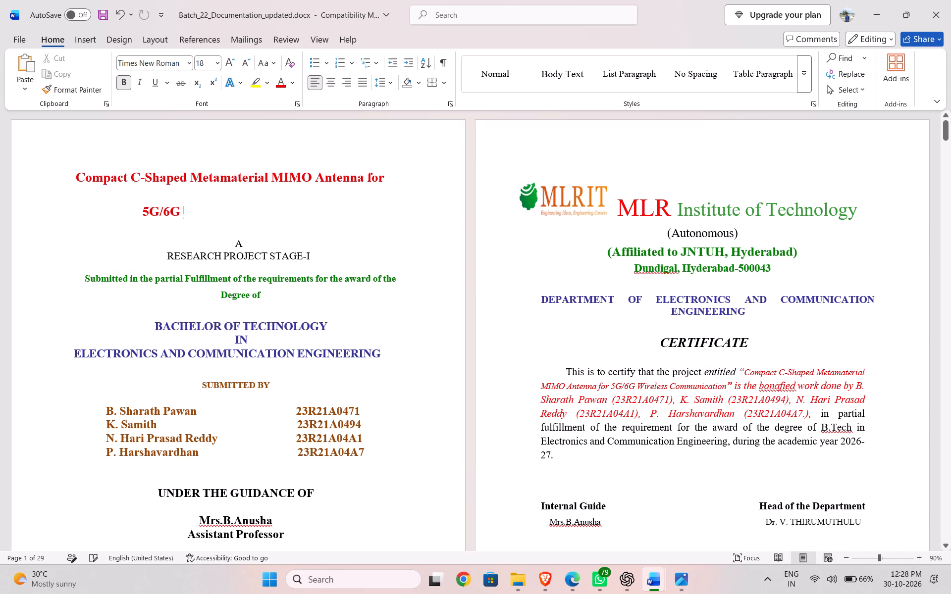
Centre both lines of the cover page title and place the cursor in front of "5G/6G".
left_click_drag(184, 208, 86, 172)
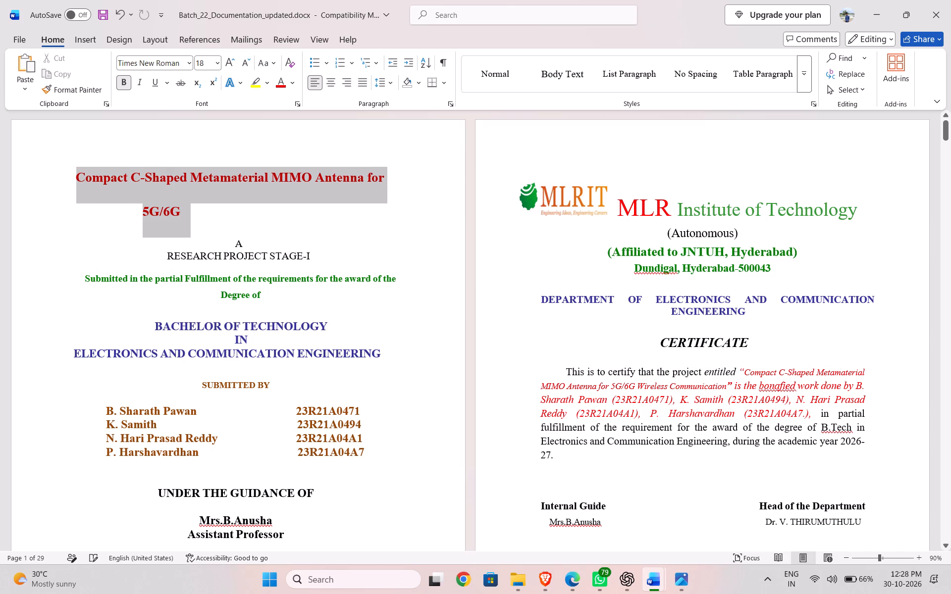
left_click_drag(86, 172, 69, 167)
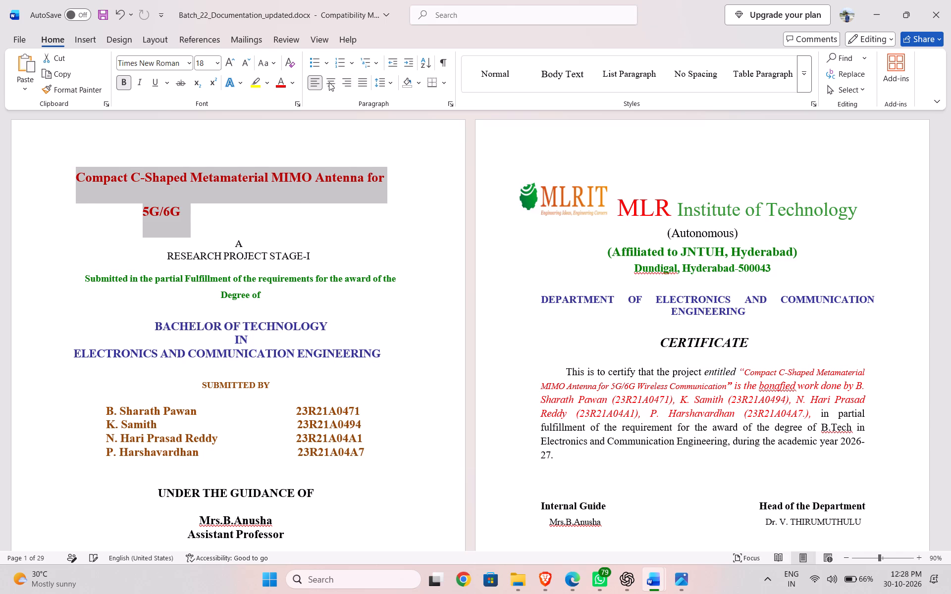
left_click(329, 82)
left_click(326, 209)
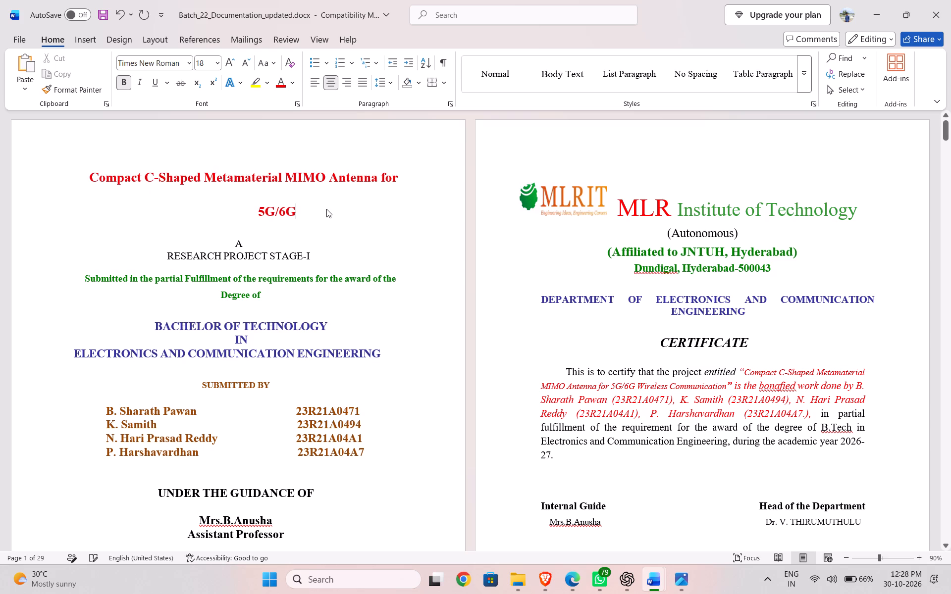
left_click(260, 207)
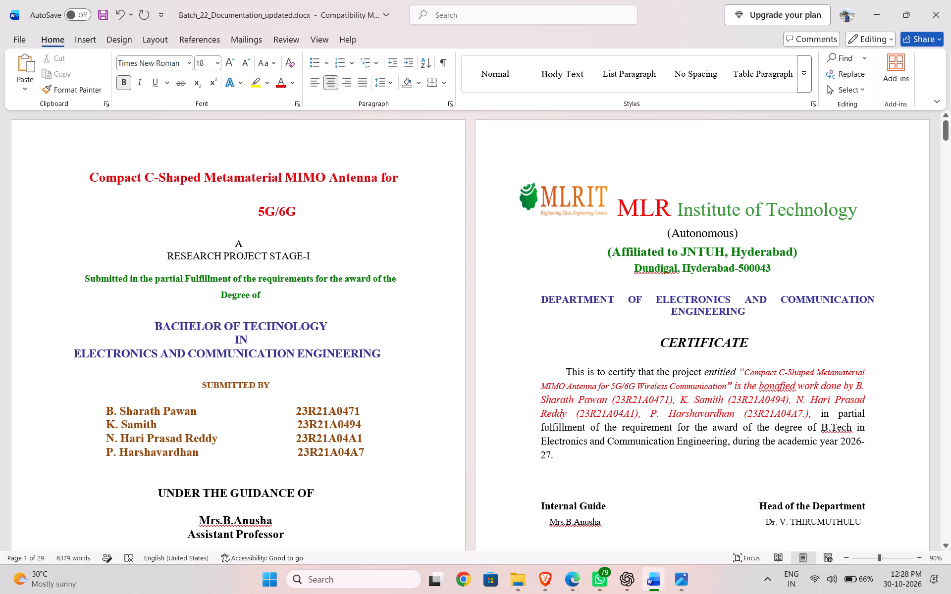
Remove the extra characters before 5G/6G in the cover page title and retype "for" followed by a space.
key("BackSpace")
key("BackSpace")
key("BackSpace")
key("BackSpace")
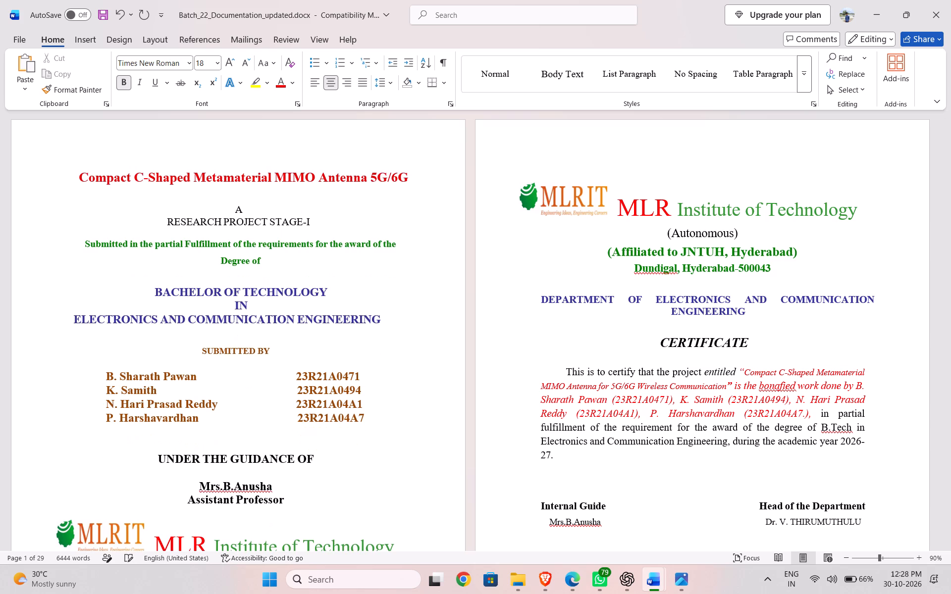
type("fo")
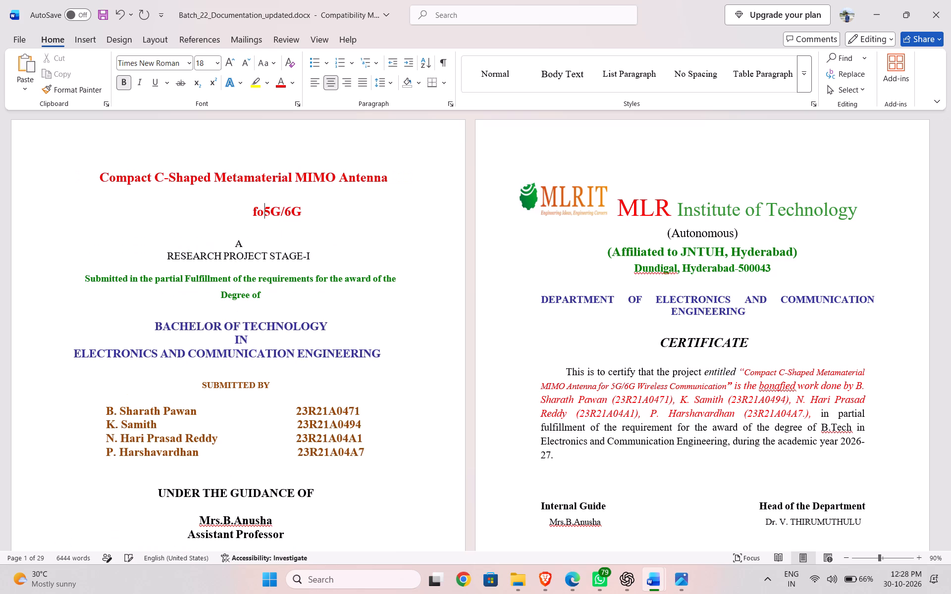
key("r")
key("space")
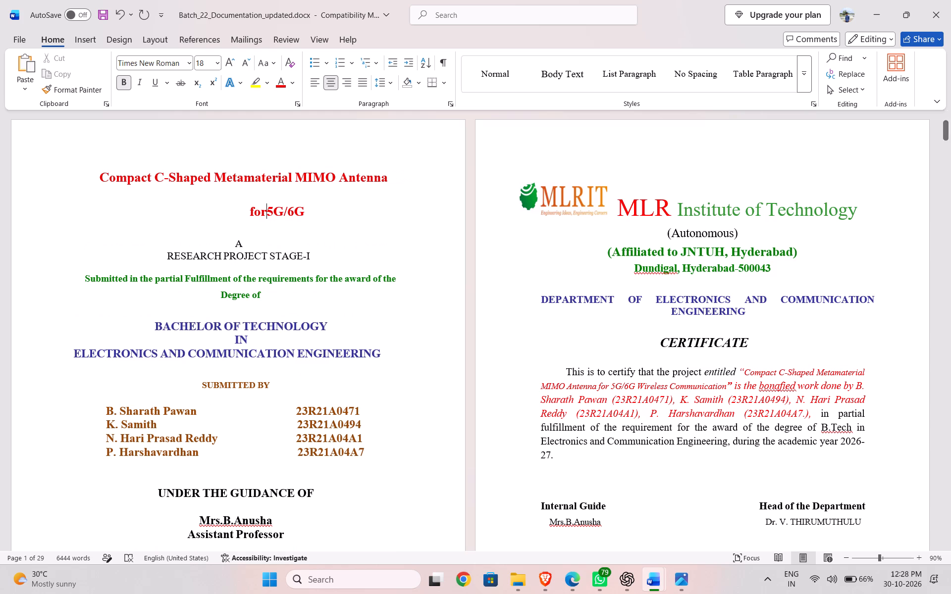
Remove the first-line indent before the red cover page title and centre the whole title.
left_click(81, 181)
key("BackSpace")
key("BackSpace")
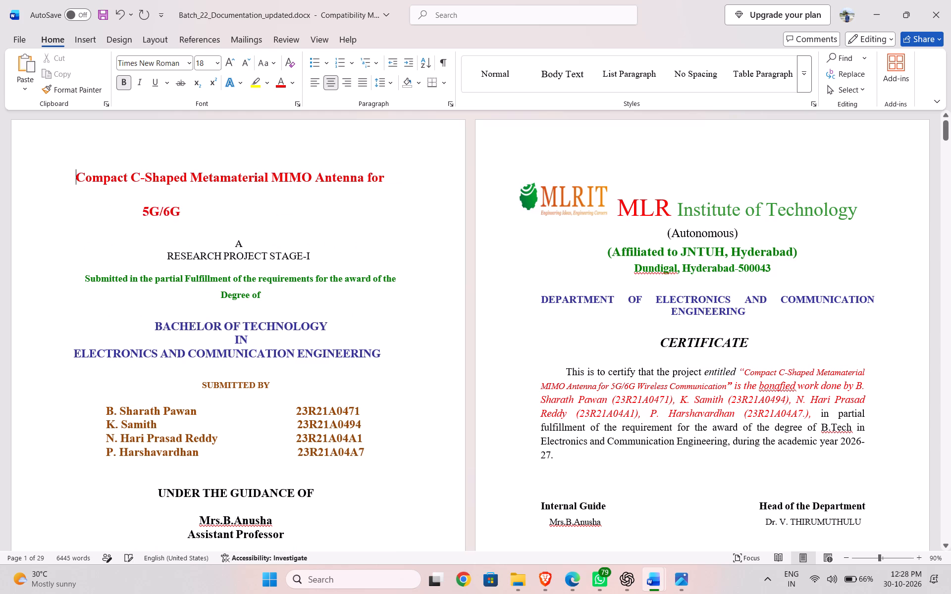
left_click_drag(125, 212, 0, 162)
left_click(329, 79)
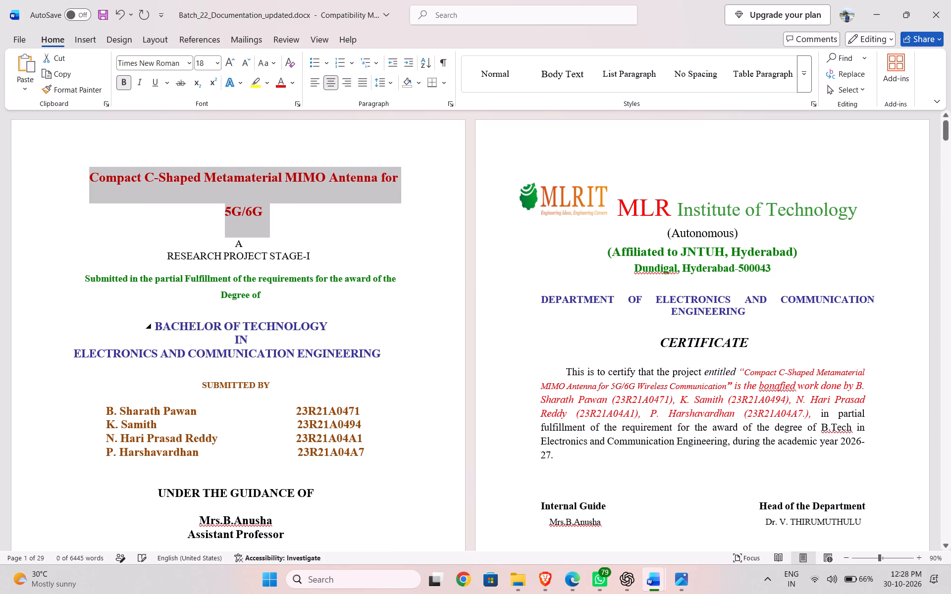
left_click(223, 214)
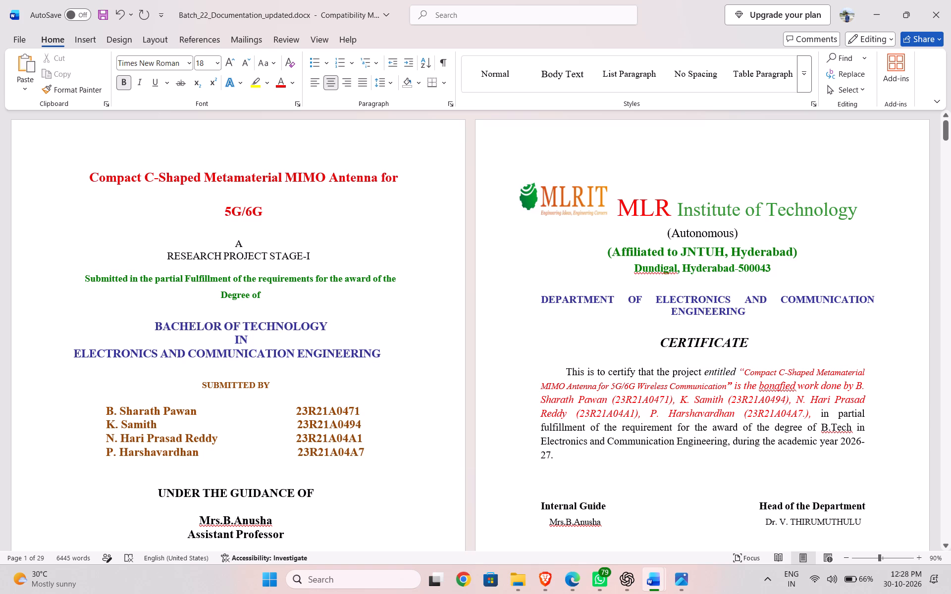
left_click(93, 175)
Clear the remaining indent of the cover title, restore "for" before 5G/6G and centre the title on the page.
key("BackSpace")
key("BackSpace")
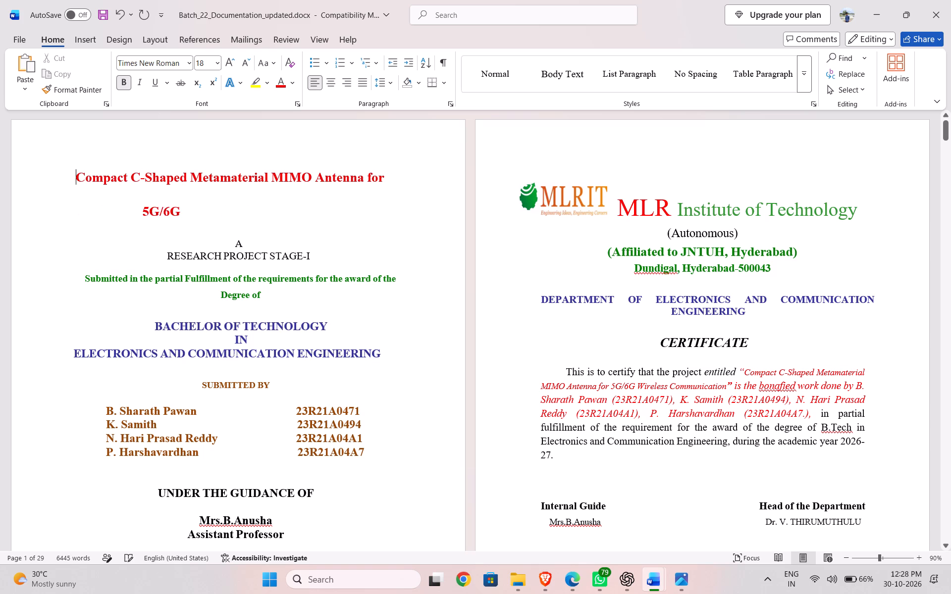
key("BackSpace")
key("BackSpace")
key("BackSpace")
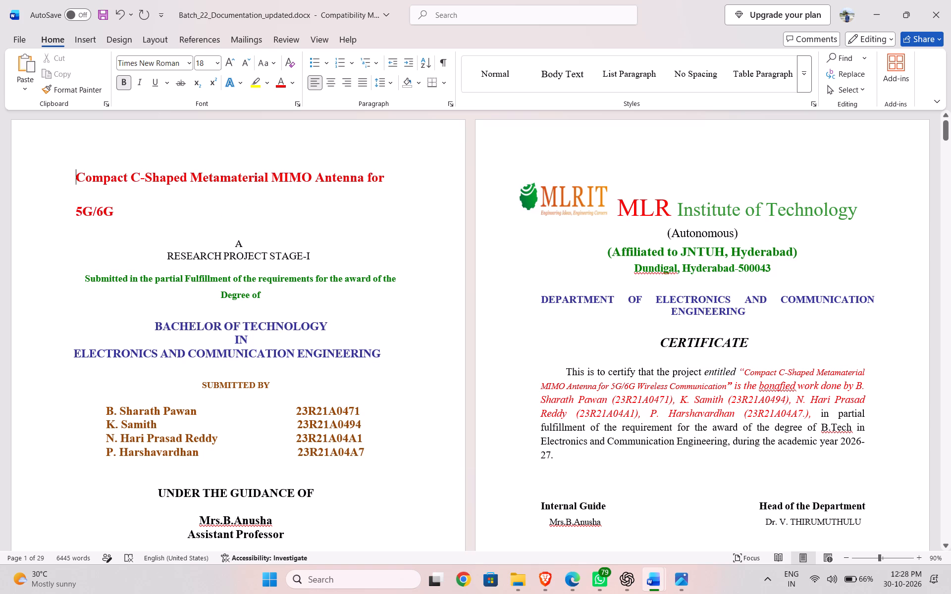
left_click(74, 209)
key("BackSpace")
key("BackSpace")
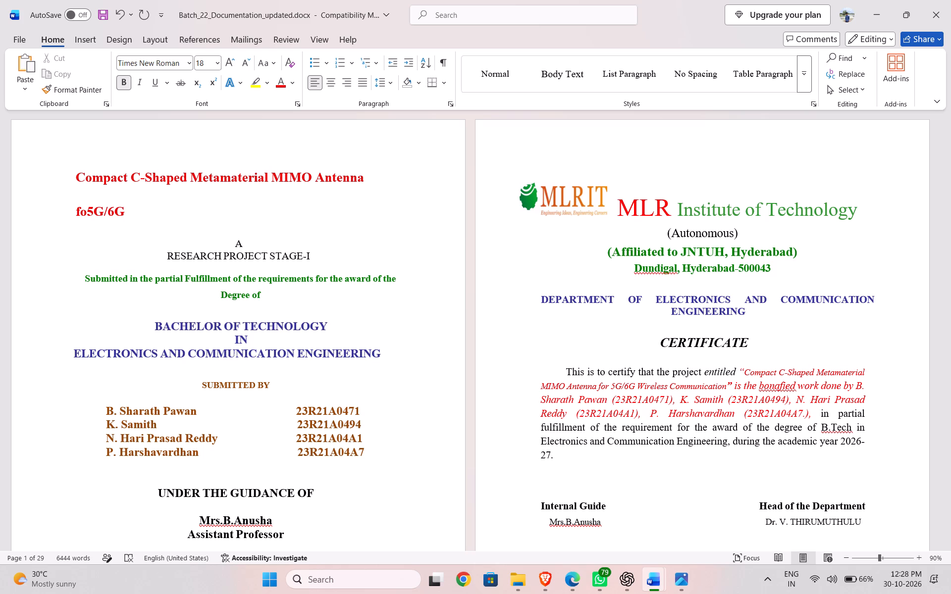
type("r")
key("space")
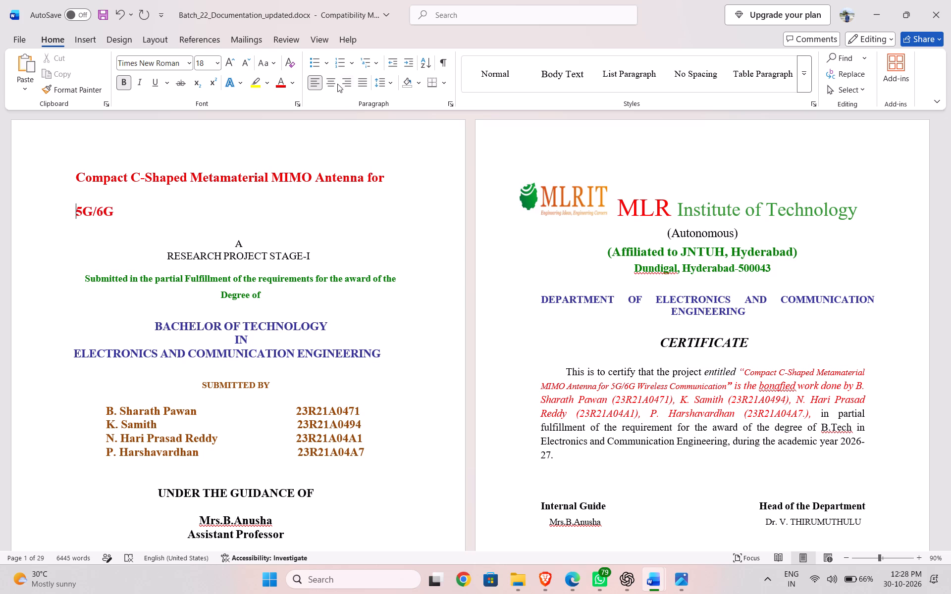
left_click(331, 80)
Copy the Fig. 3.2 dimensioned top-view drawing from section 3.2 Dimensioned Geometry in chapter 3.
scroll(364, 275, "down", 20)
scroll(364, 275, "down", 1)
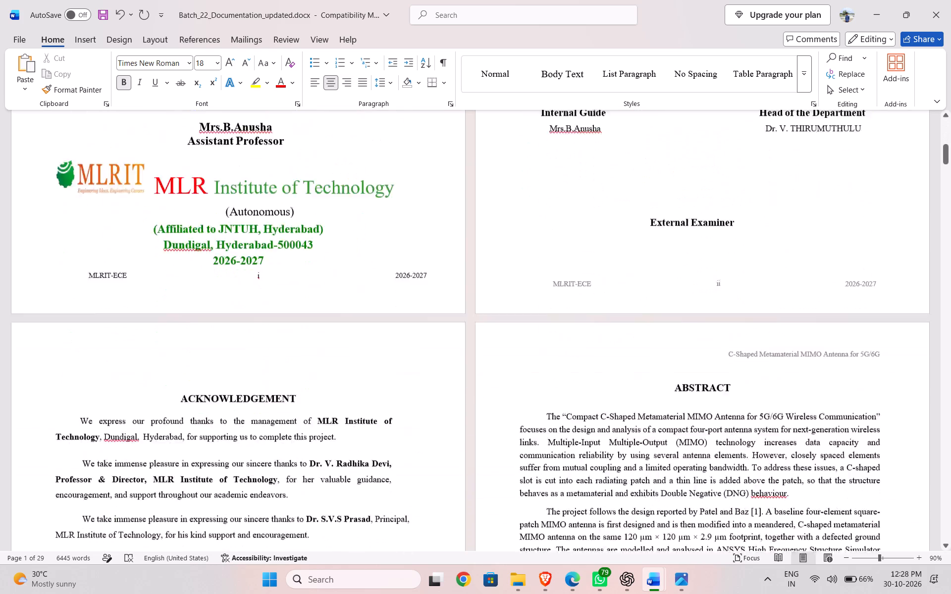
scroll(364, 275, "down", 13)
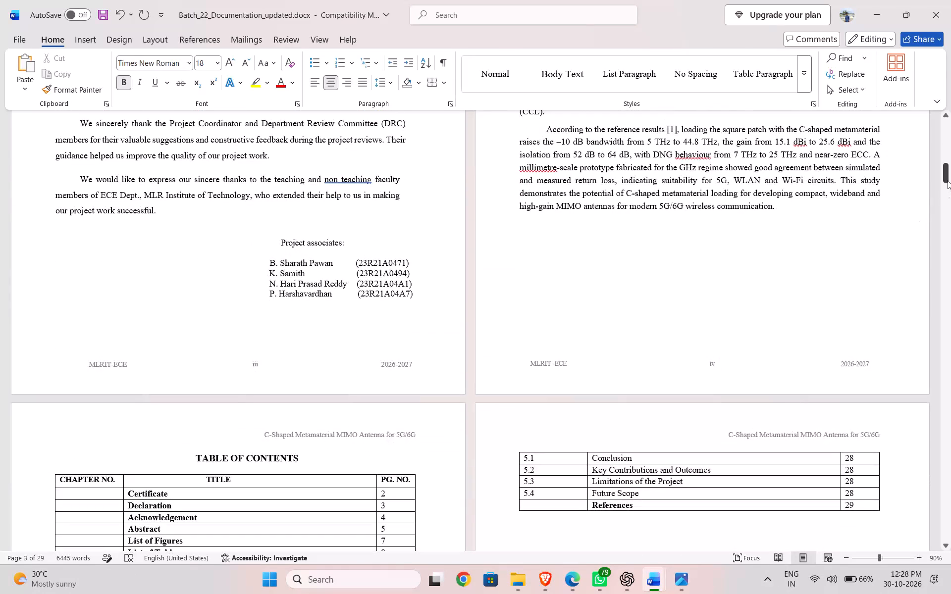
left_click_drag(948, 181, 944, 291)
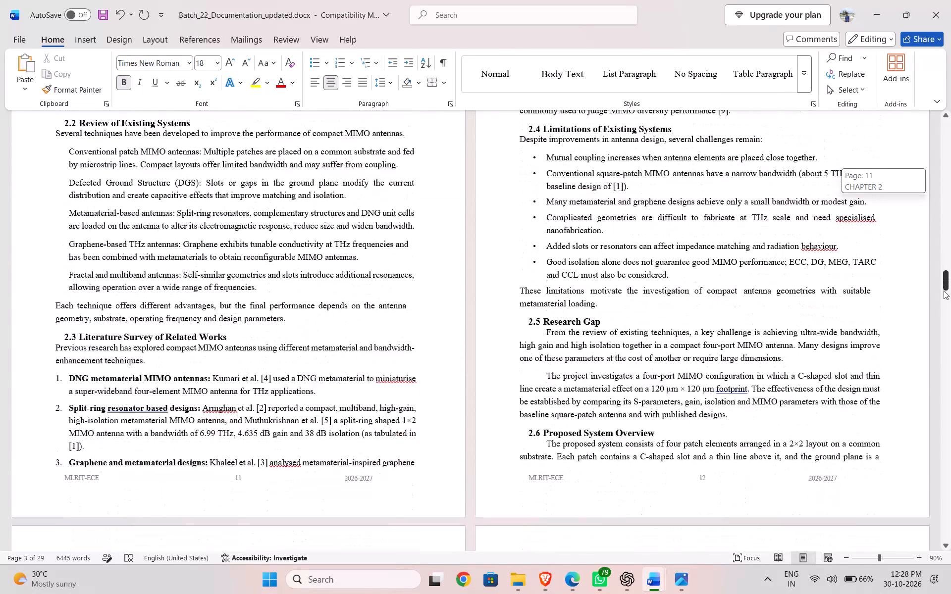
left_click_drag(944, 291, 941, 308)
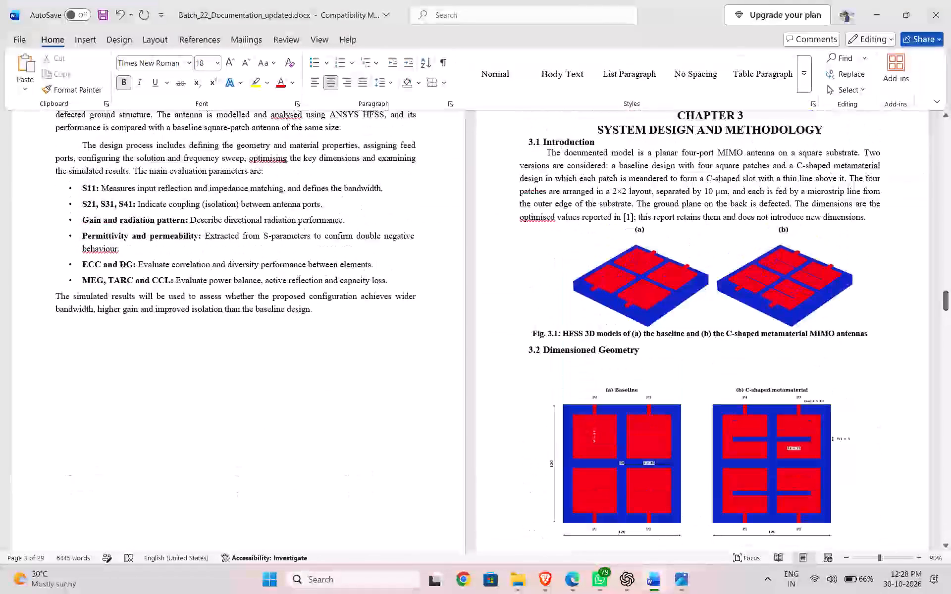
left_click(644, 297)
scroll(748, 426, "down", 1)
left_click(758, 444)
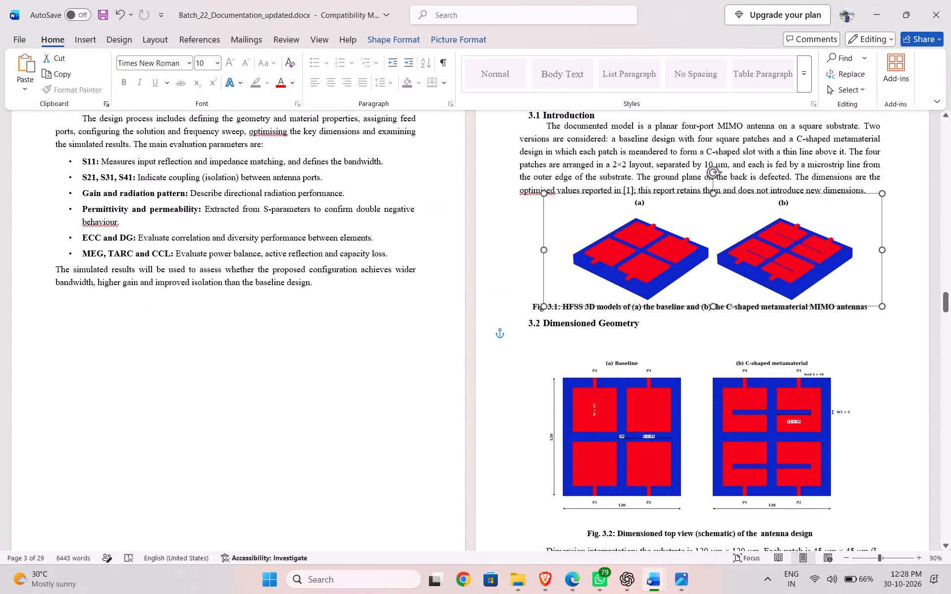
key("ctrl+c")
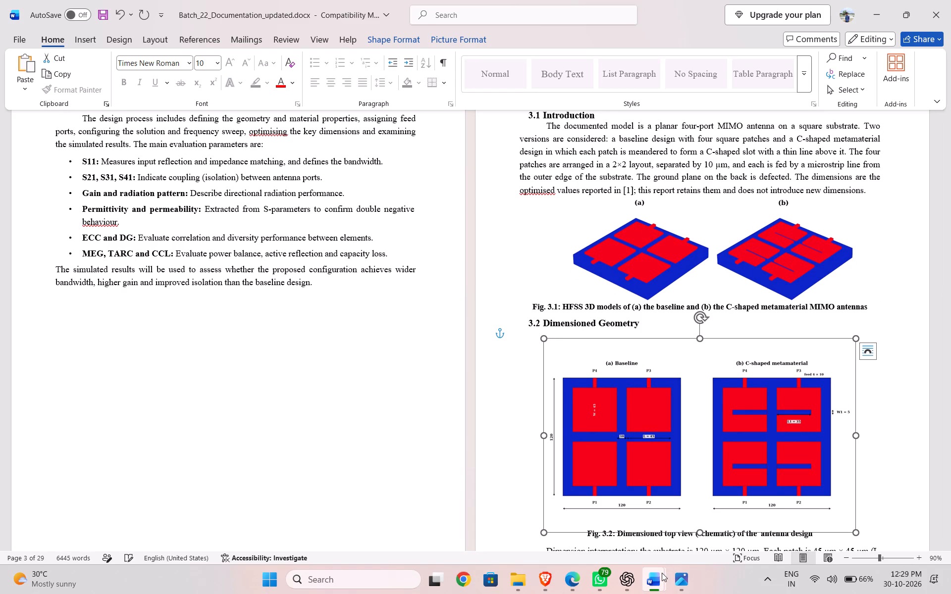
Switch to the paper in Document1 and paste the copied antenna drawing above the Fig. 1 caption on page 2.
left_click(690, 529)
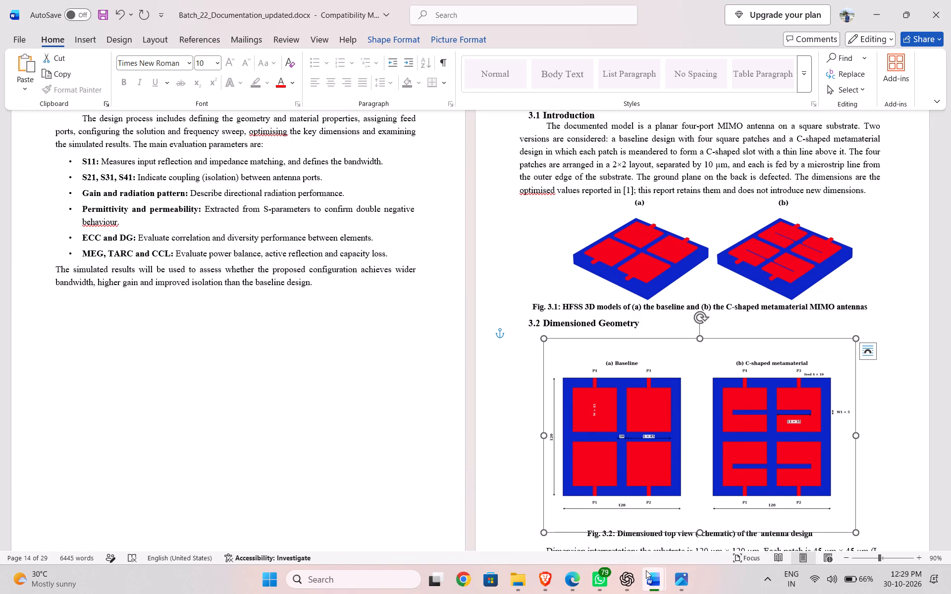
left_click(631, 527)
scroll(558, 394, "down", 5)
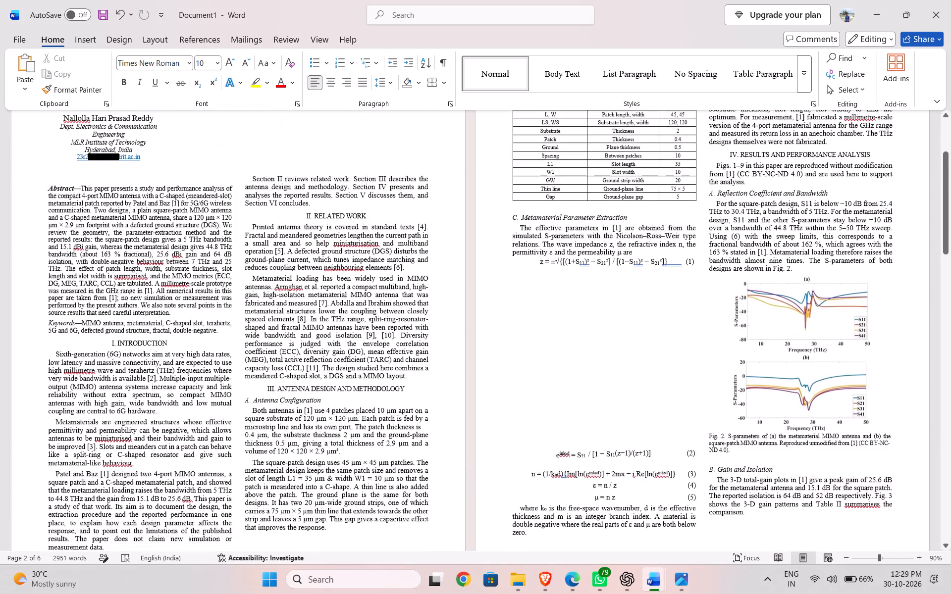
scroll(558, 394, "down", 11)
scroll(558, 394, "up", 15)
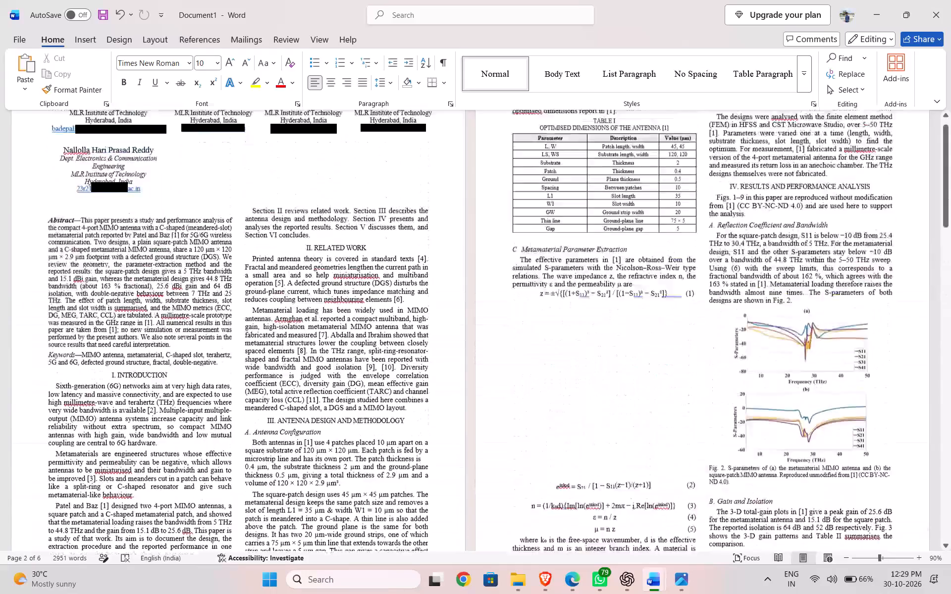
scroll(558, 393, "up", 7)
key("ctrl+v")
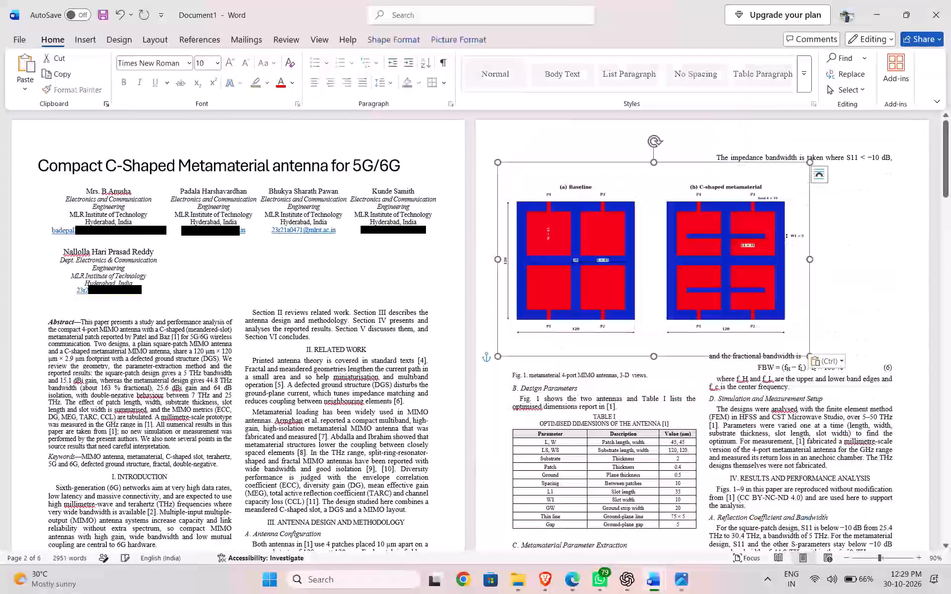
Resize the pasted antenna drawing to fit the column width and reduce its height.
left_click_drag(811, 260, 678, 256)
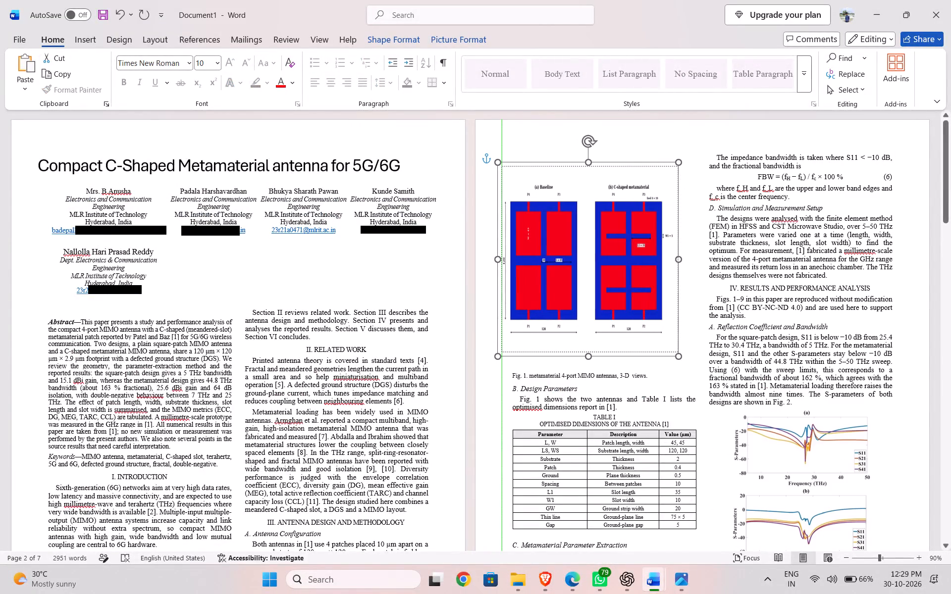
left_click_drag(678, 256, 687, 255)
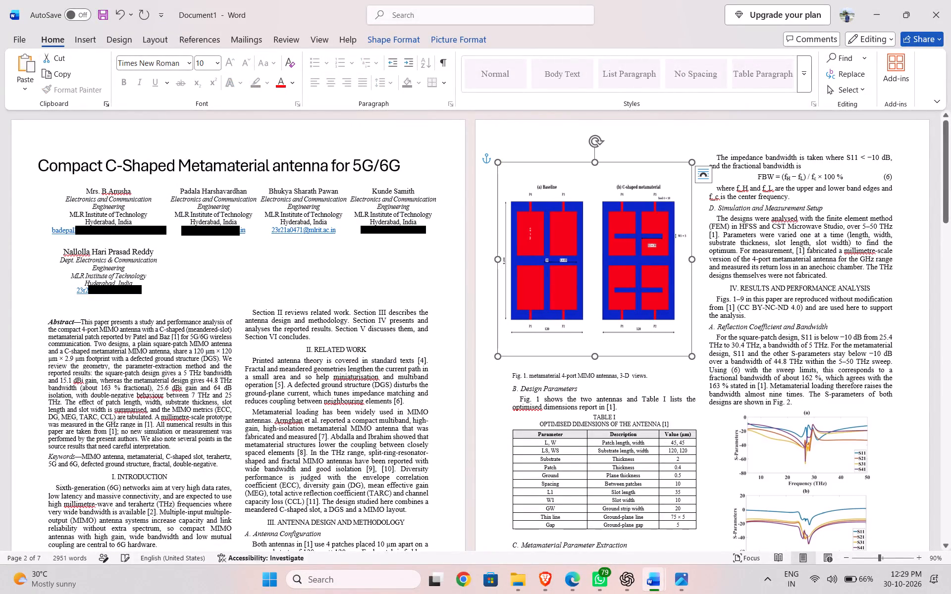
left_click_drag(596, 356, 608, 306)
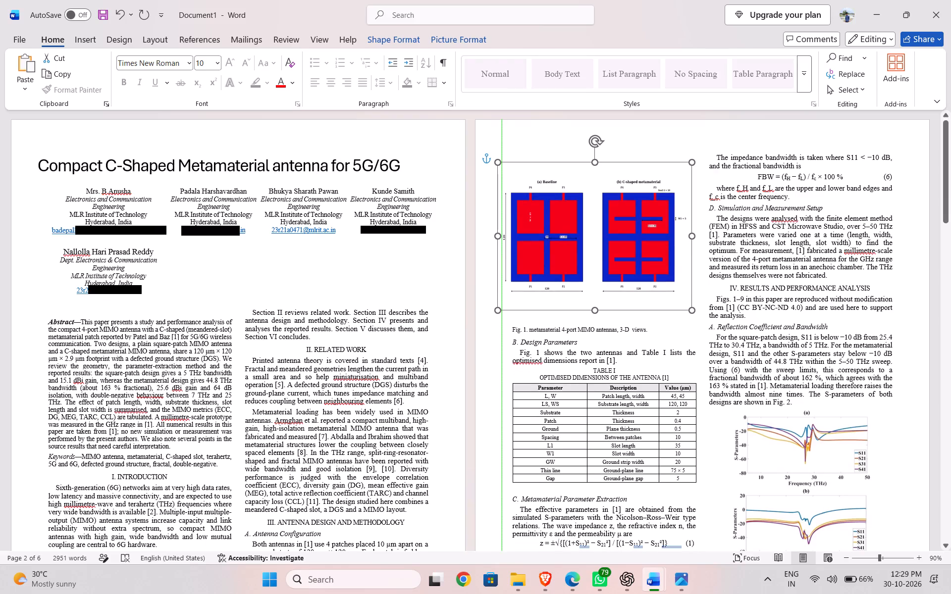
left_click_drag(608, 306, 608, 303)
Delete the blank space between the resized antenna drawing and the Fig. 1 caption.
scroll(761, 378, "down", 1)
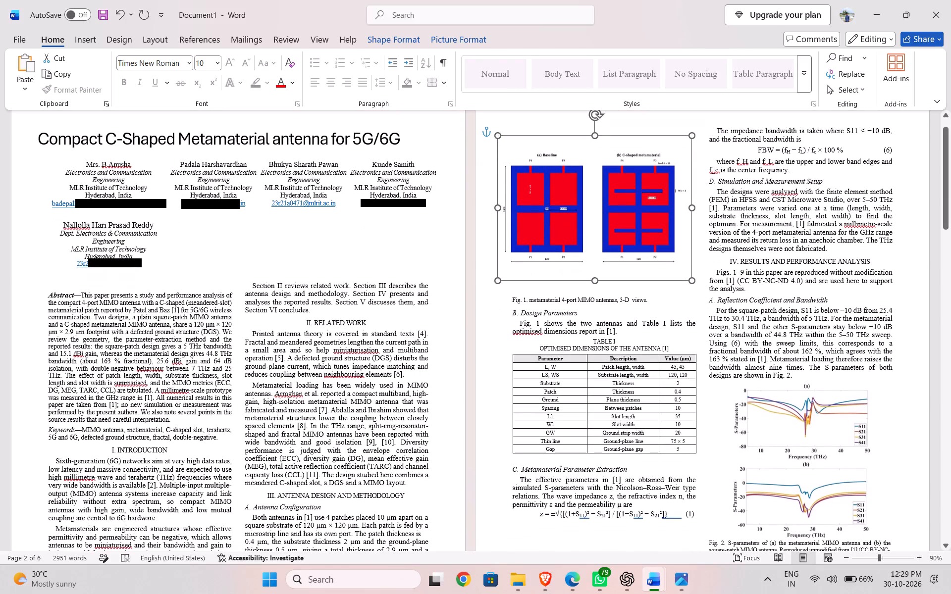
left_click(555, 286)
key("BackSpace")
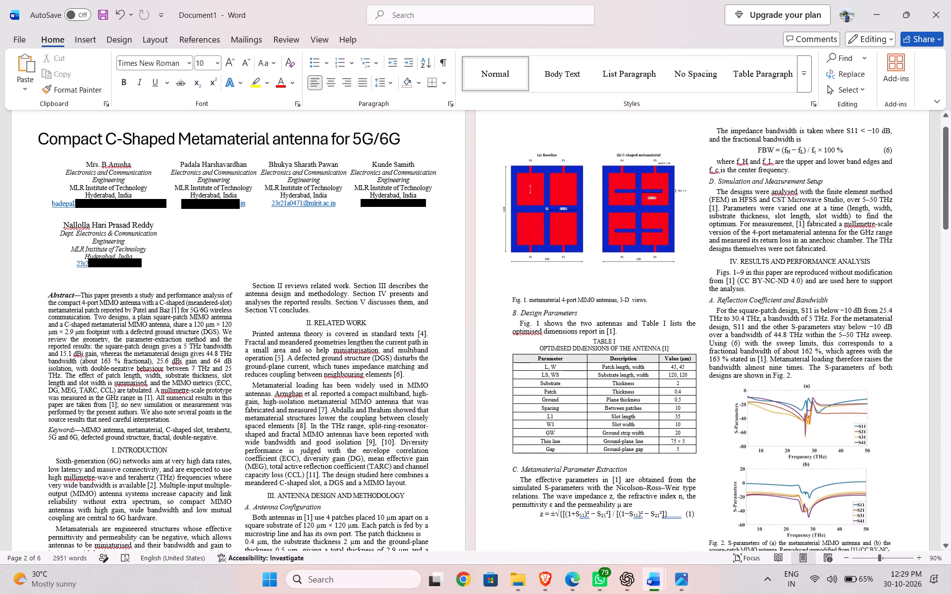
key("BackSpace")
key("BackSpace")
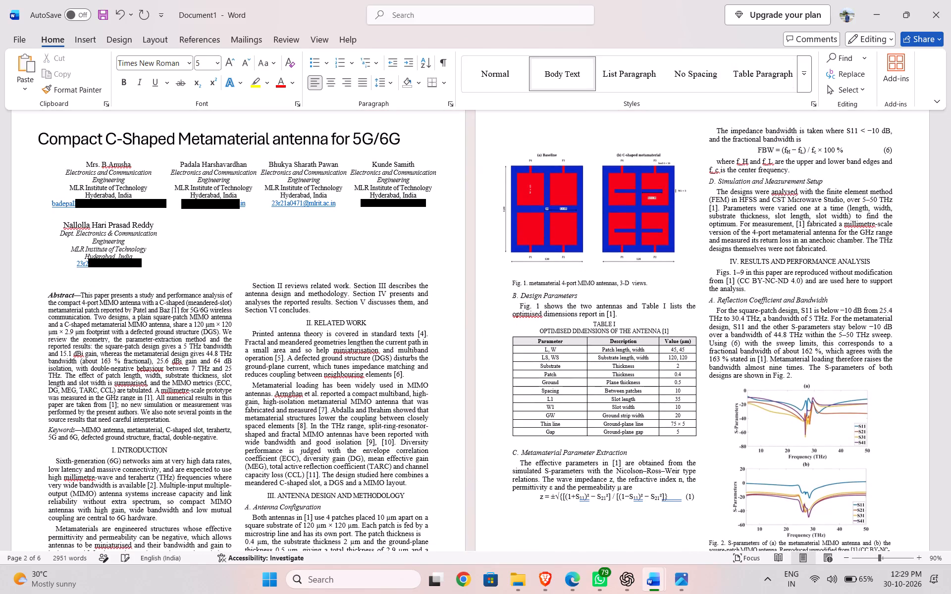
left_click(594, 252)
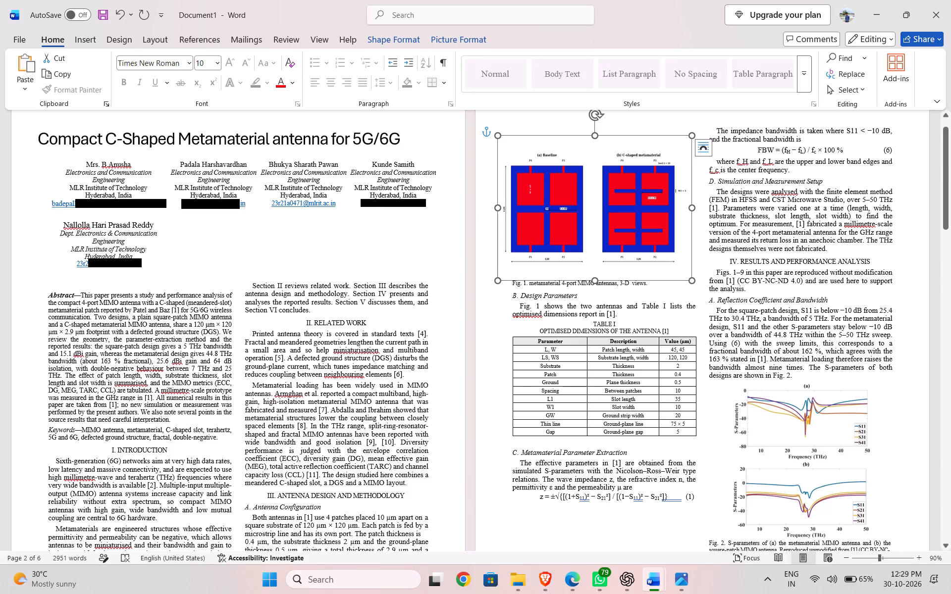
Delete the E-field distribution image above the Fig. 6 caption.
scroll(620, 271, "down", 3)
scroll(620, 271, "down", 18)
scroll(620, 271, "down", 6)
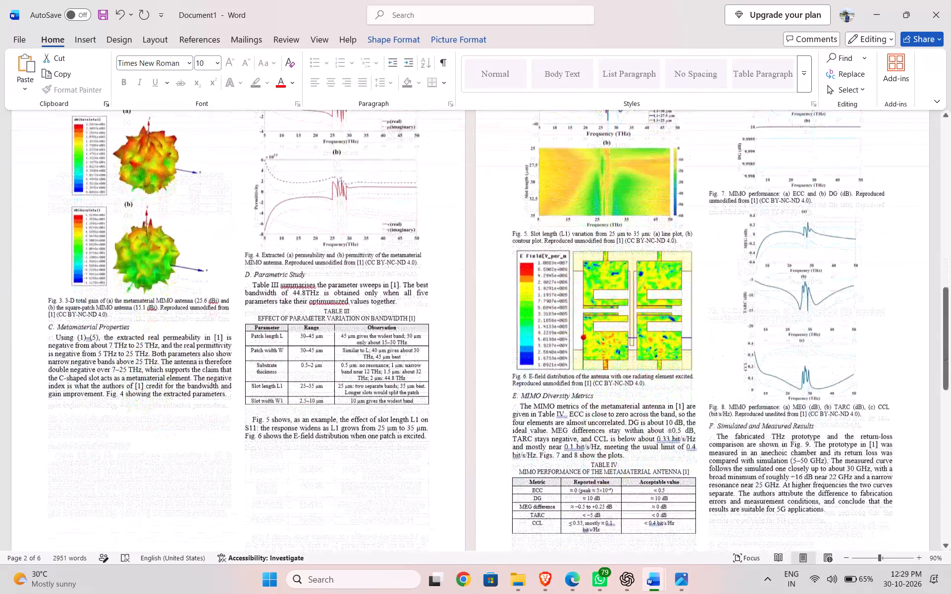
scroll(620, 271, "down", 6)
scroll(620, 271, "up", 4)
left_click(621, 267)
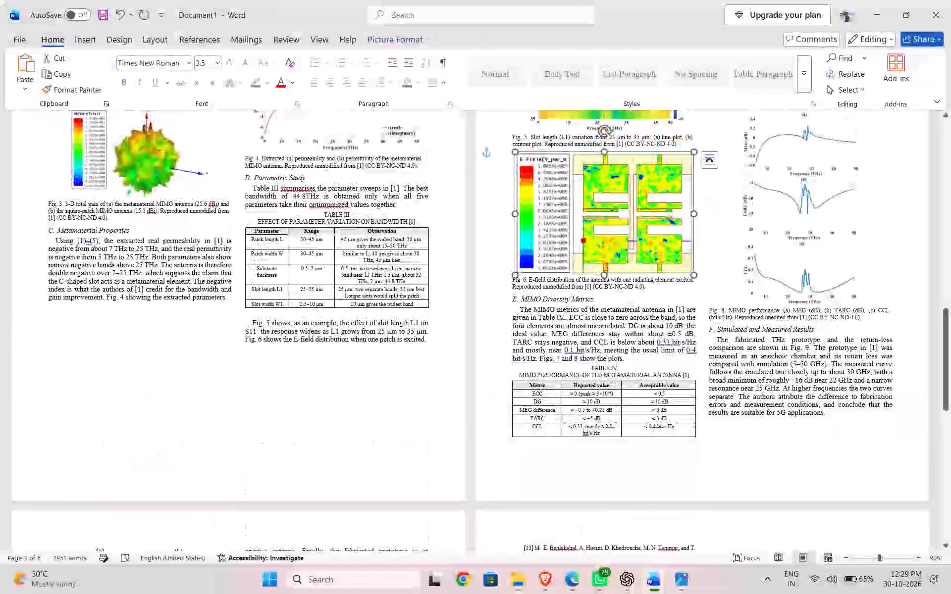
scroll(636, 267, "up", 2)
scroll(636, 267, "down", 5)
scroll(636, 267, "up", 4)
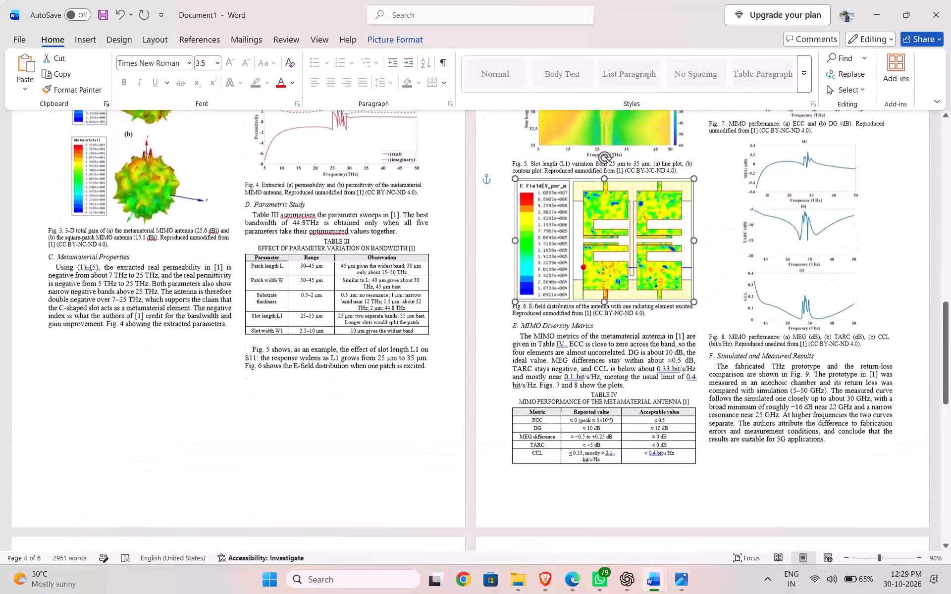
key("Delete")
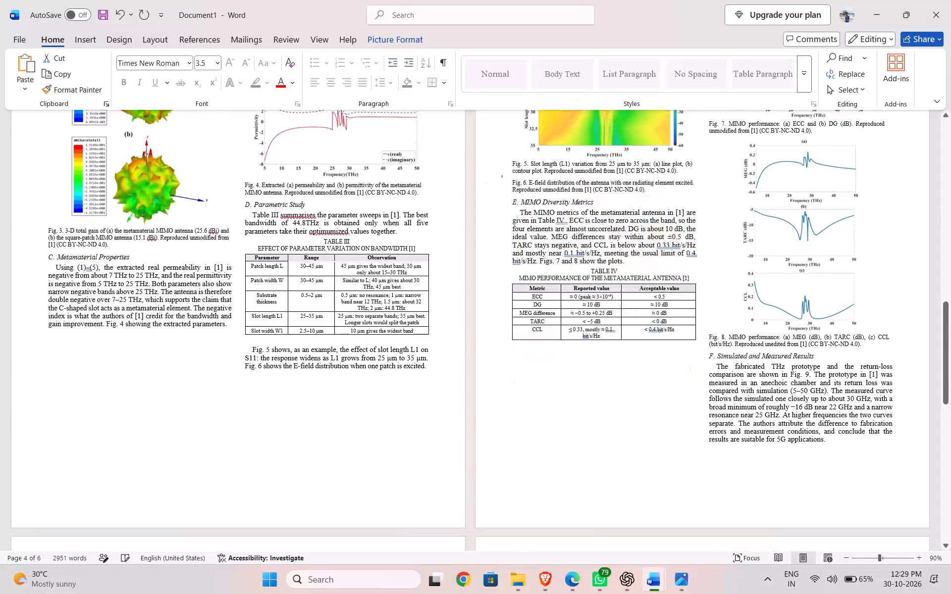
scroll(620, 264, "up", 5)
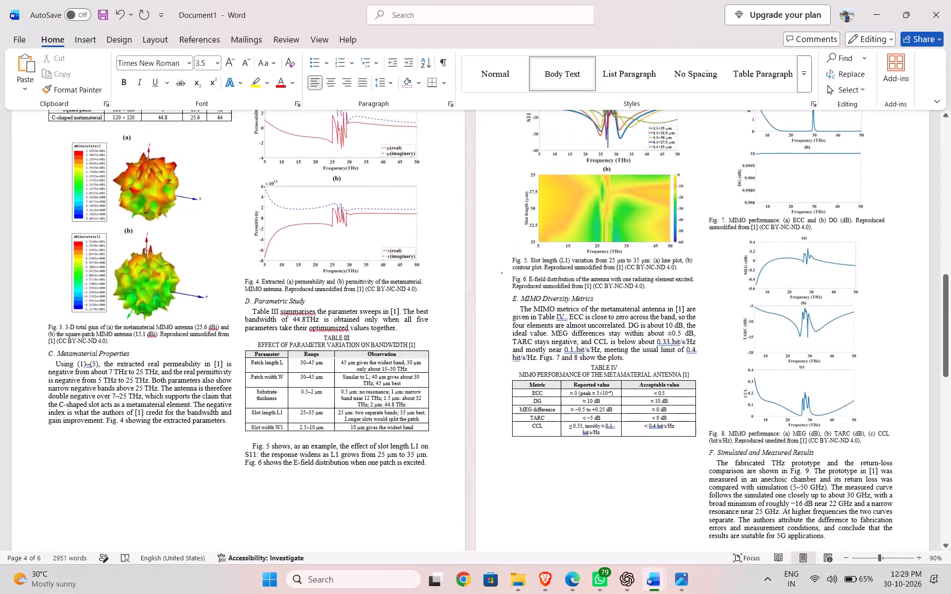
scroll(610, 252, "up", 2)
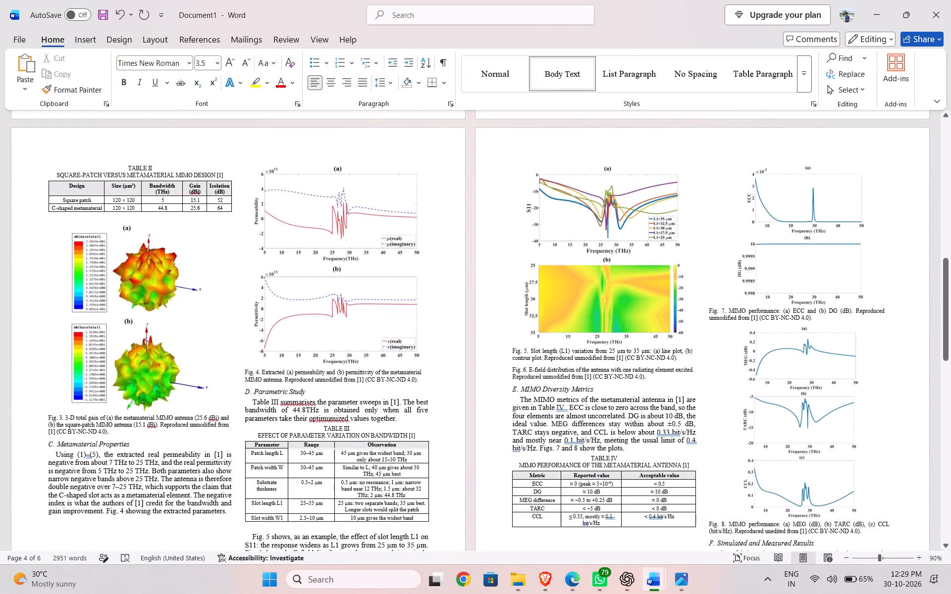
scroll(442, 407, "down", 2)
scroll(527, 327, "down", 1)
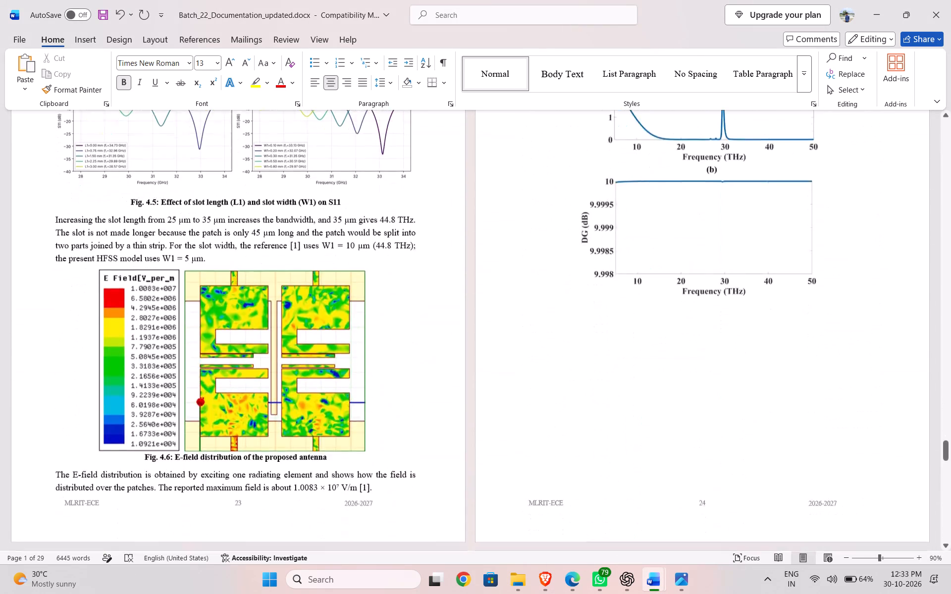
scroll(598, 282, "down", 20)
scroll(598, 282, "up", 4)
left_click(711, 179)
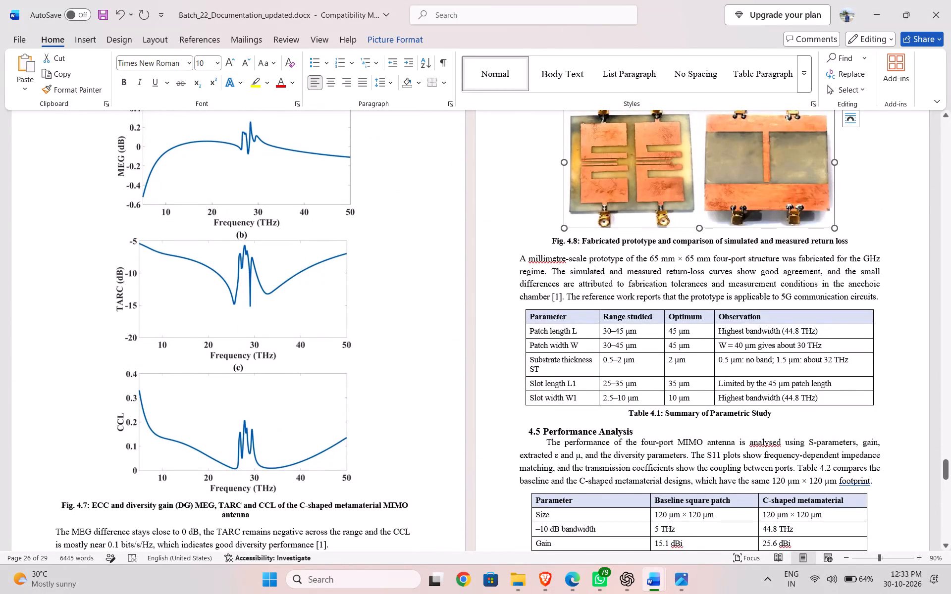
key("Delete")
Delete the caption "Fig. 4.8: Fabricated prototype and comparison of simulated and measured return loss".
scroll(691, 261, "up", 2)
scroll(691, 261, "down", 9)
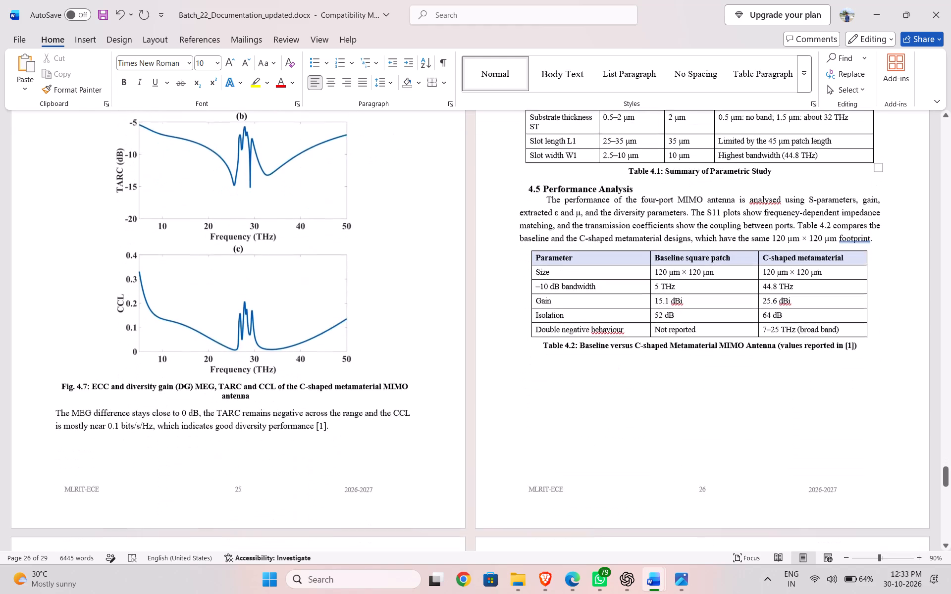
scroll(691, 261, "up", 7)
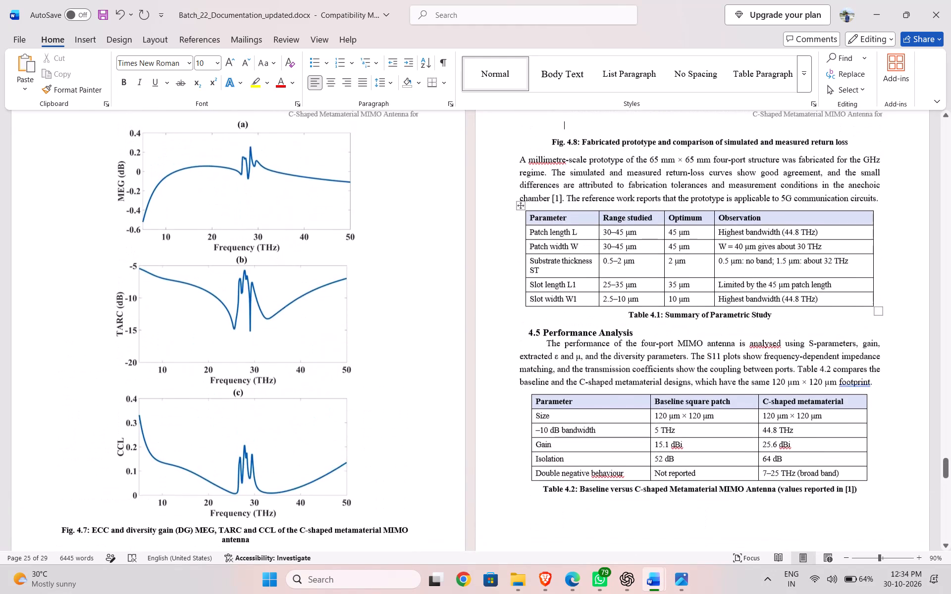
scroll(691, 261, "up", 4)
triple_click(841, 252)
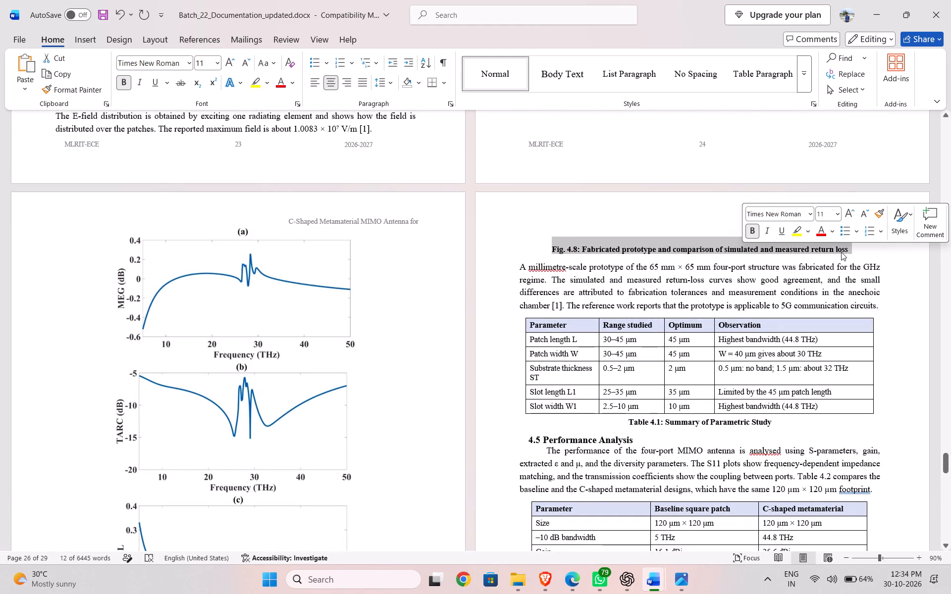
key("Delete")
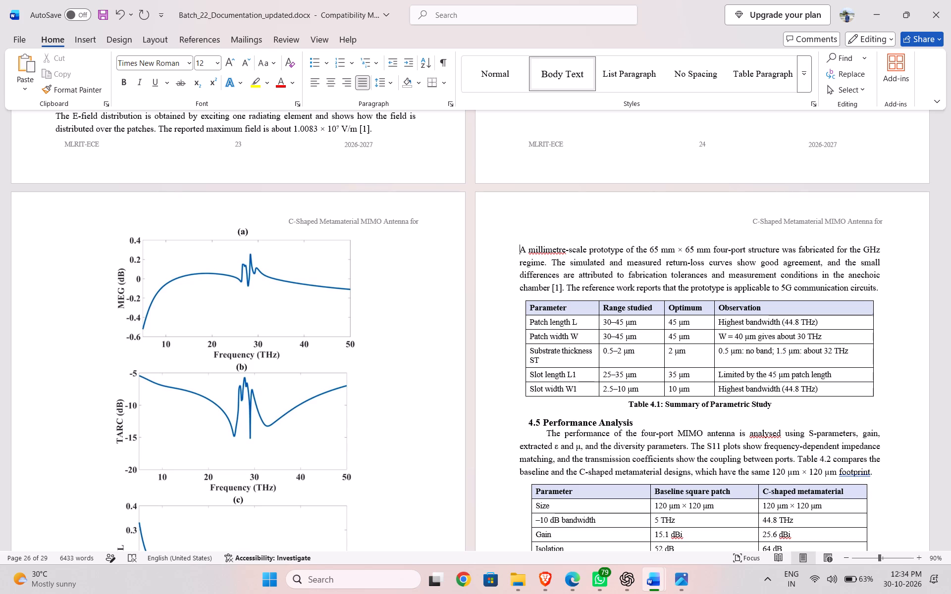
Examine the report from the Fig. 4.7 plots through Chapter 5 to the references after the prototype figure's removal.
scroll(653, 259, "down", 13)
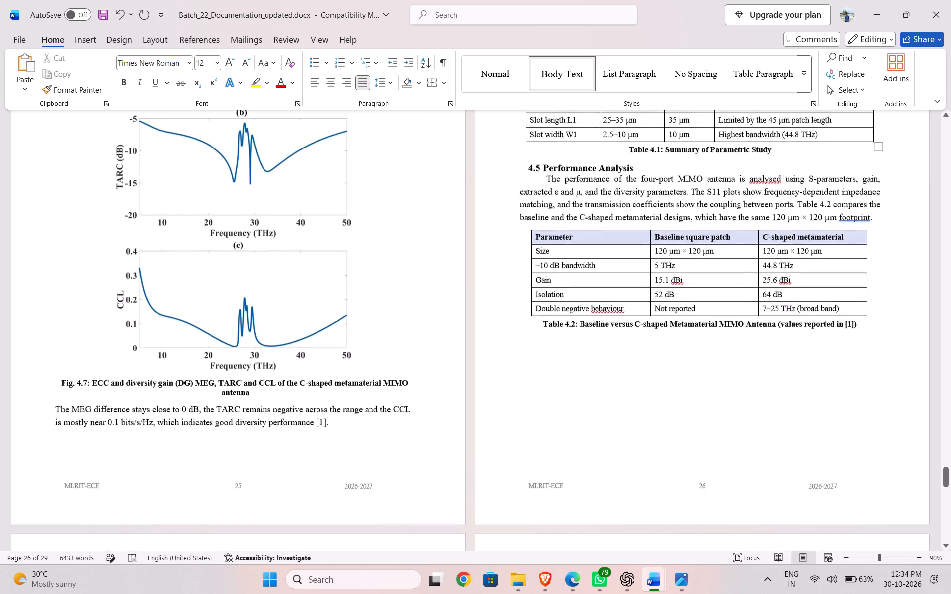
scroll(653, 260, "down", 20)
scroll(653, 260, "down", 10)
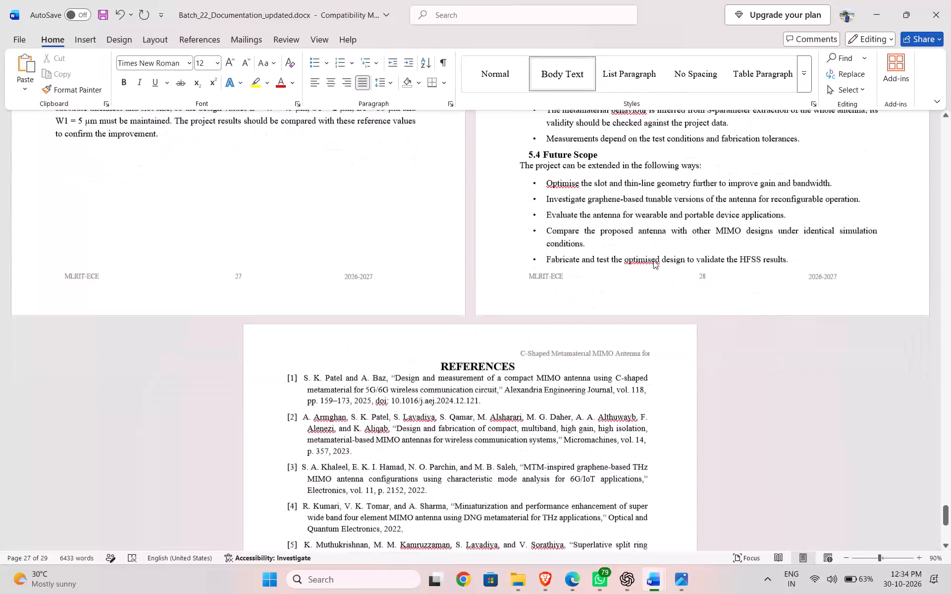
scroll(653, 260, "up", 20)
scroll(653, 260, "up", 5)
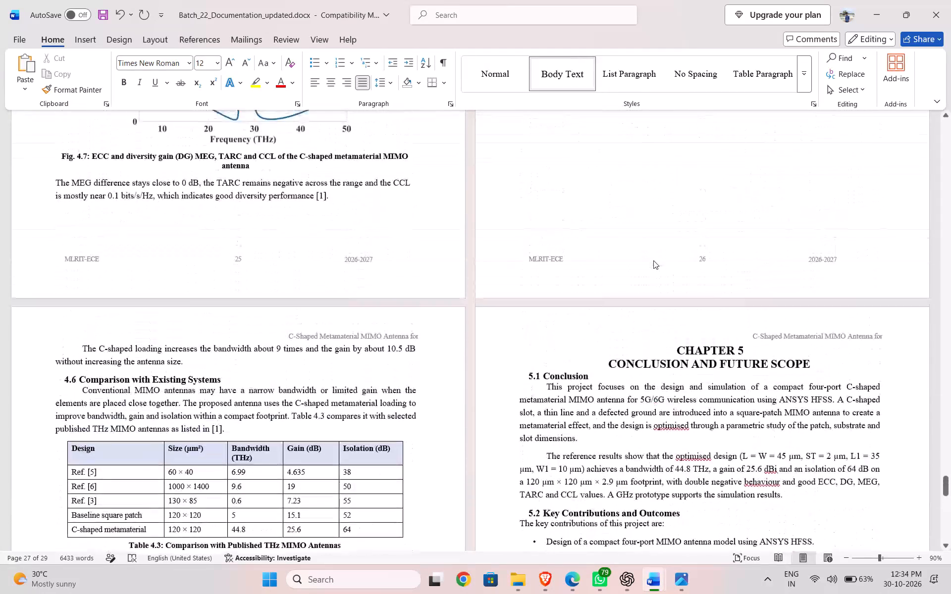
scroll(653, 260, "up", 7)
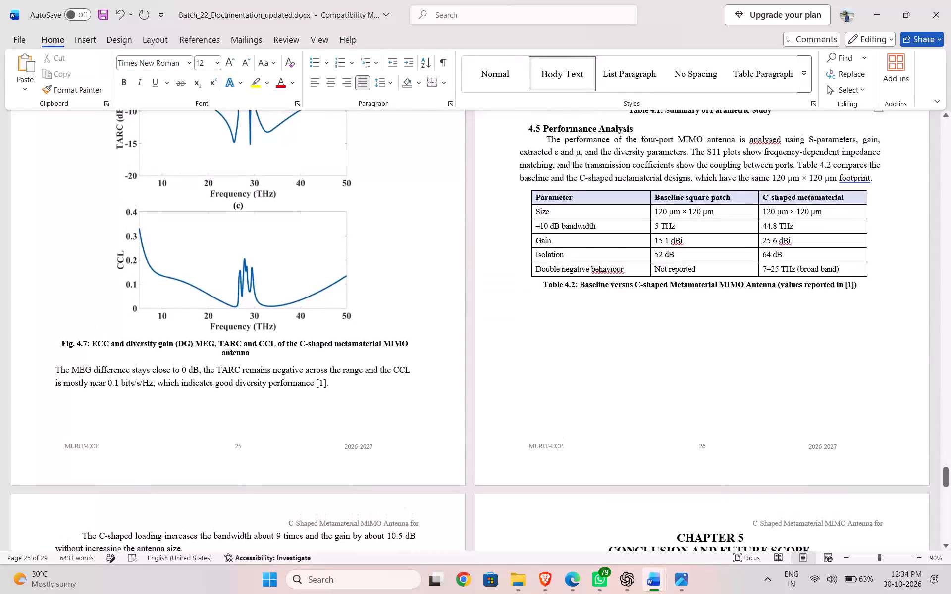
scroll(653, 260, "up", 4)
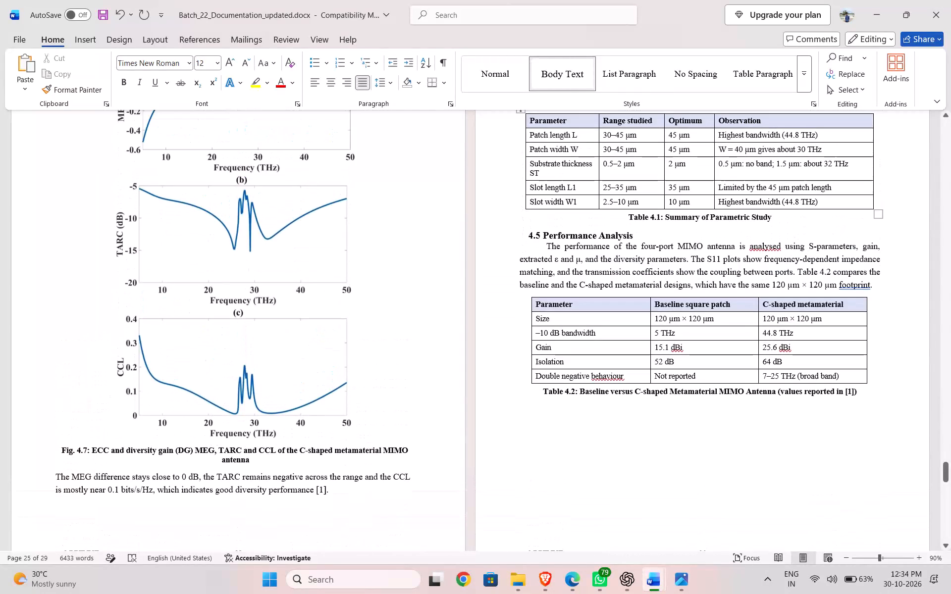
scroll(653, 260, "down", 18)
scroll(653, 260, "up", 3)
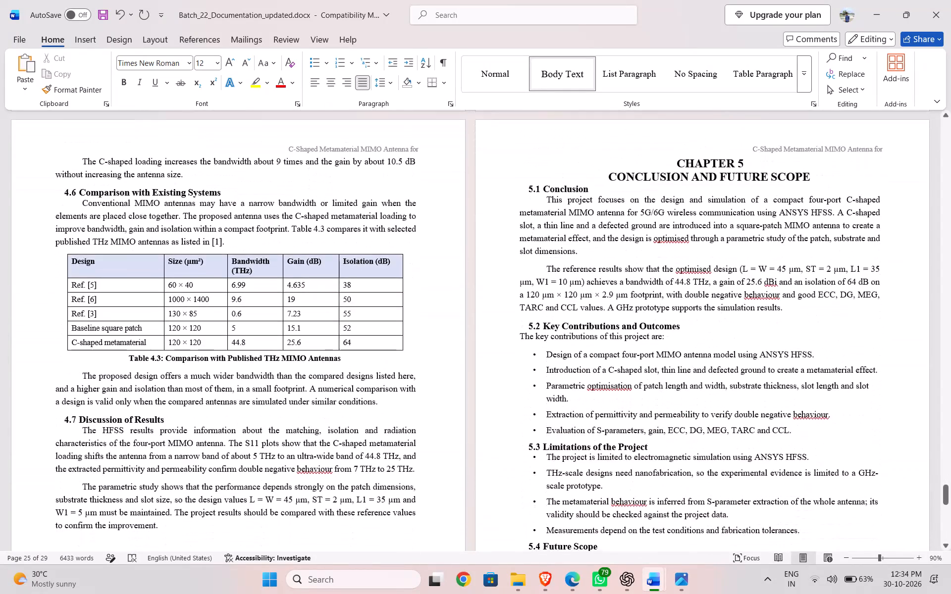
scroll(653, 260, "up", 18)
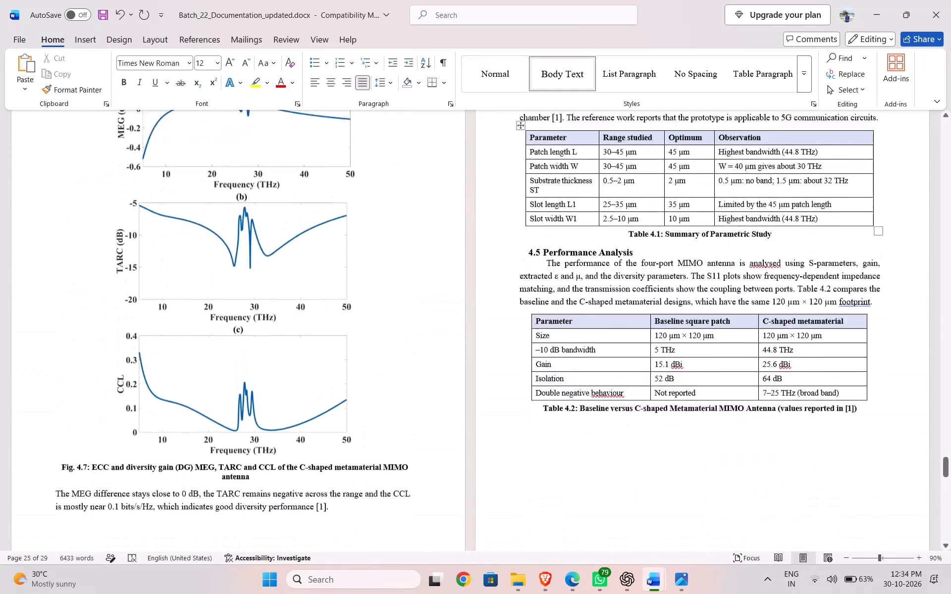
scroll(653, 260, "up", 6)
scroll(653, 260, "down", 12)
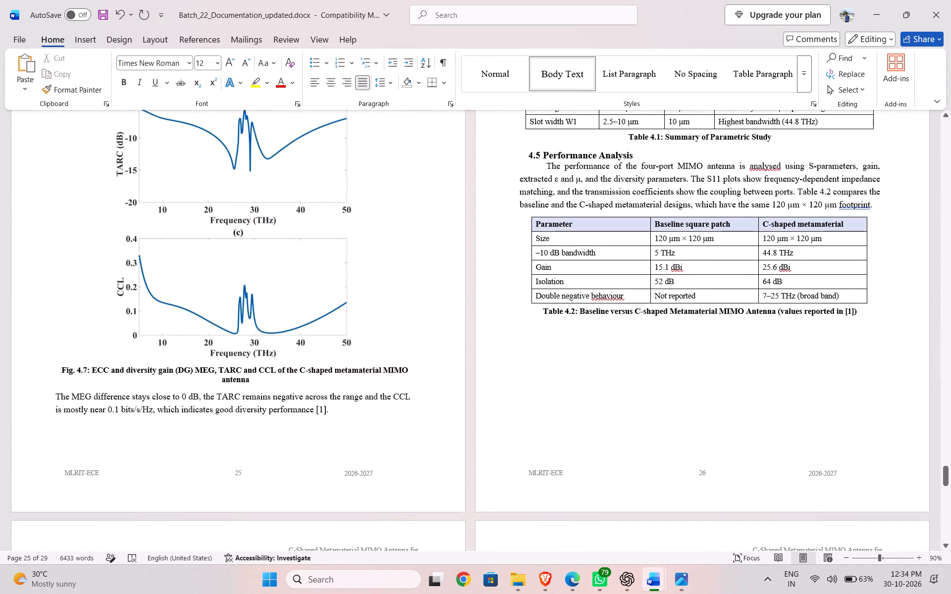
Delete the Fig. 4.8 row, "Fabricated prototype and simulated vs measured return loss", from the List of Figures table.
left_click_drag(947, 480, 937, 369)
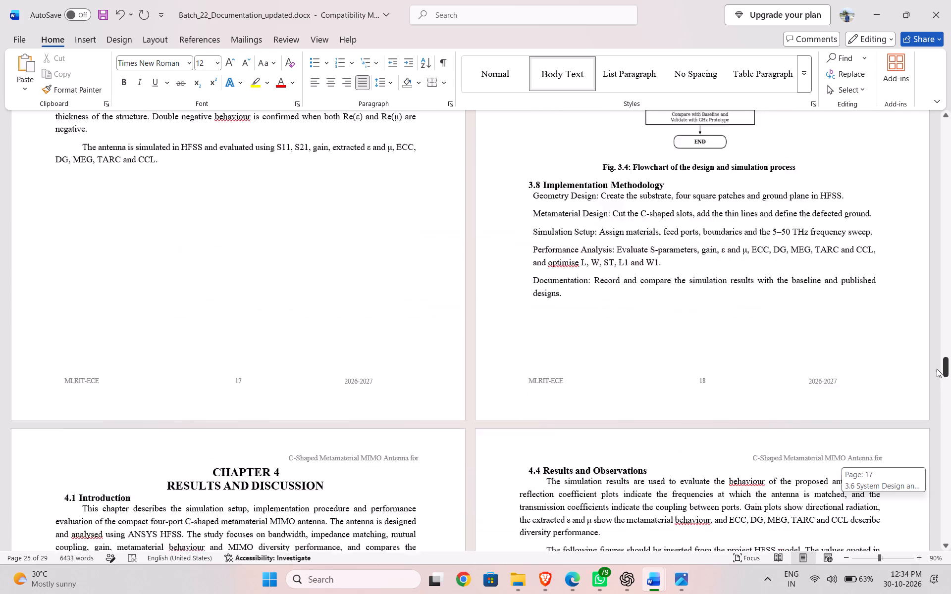
left_click_drag(937, 369, 936, 296)
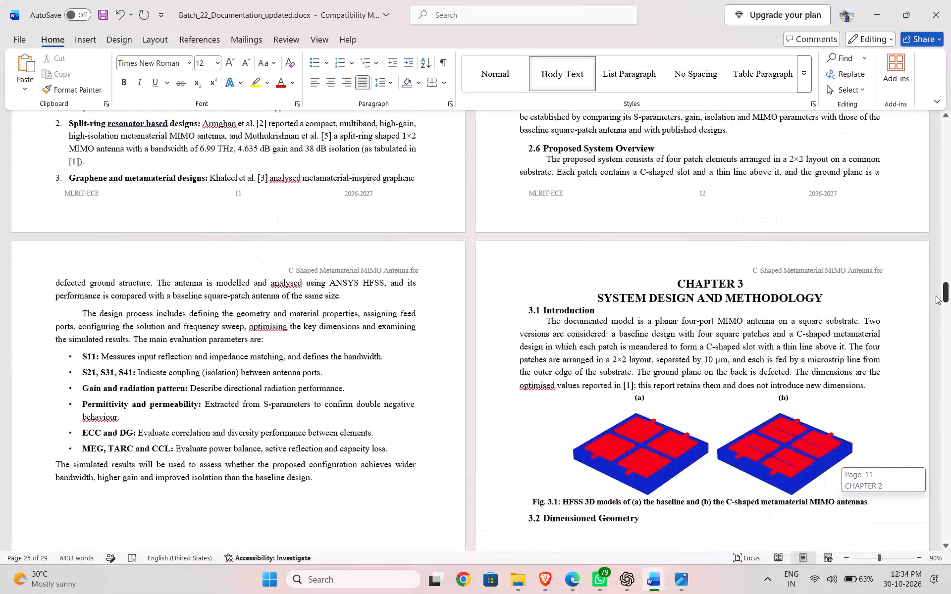
left_click_drag(936, 296, 936, 294)
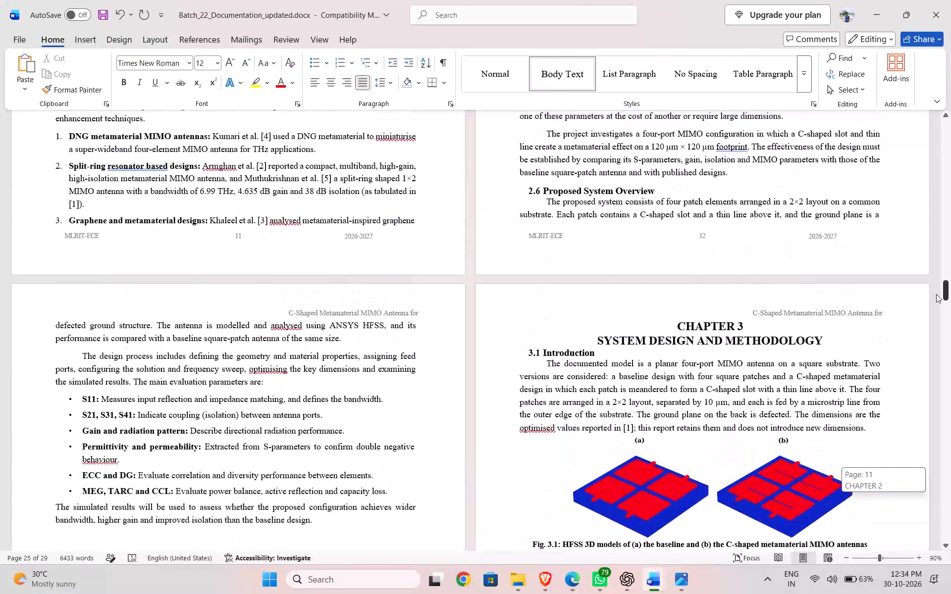
left_click_drag(936, 294, 936, 296)
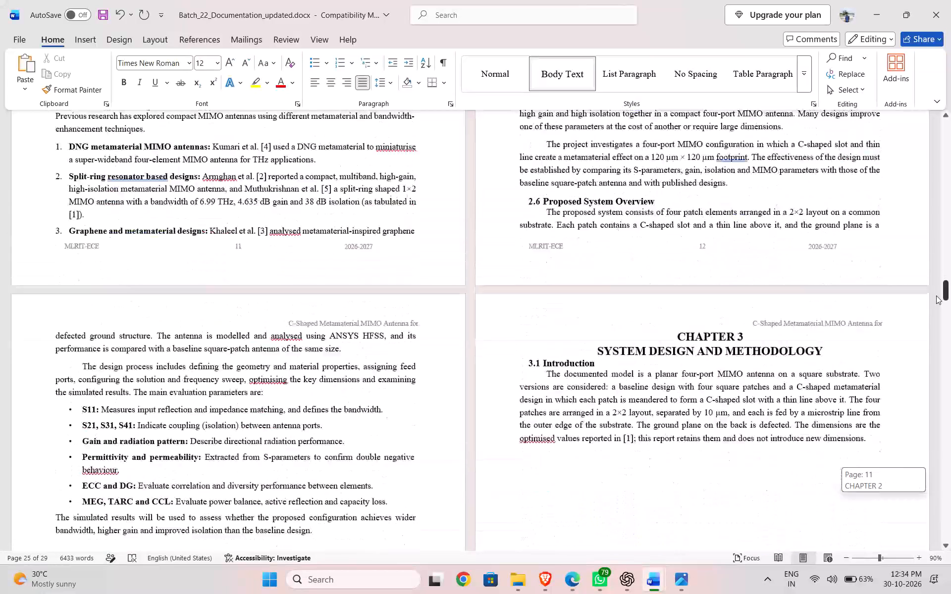
left_click_drag(936, 296, 943, 228)
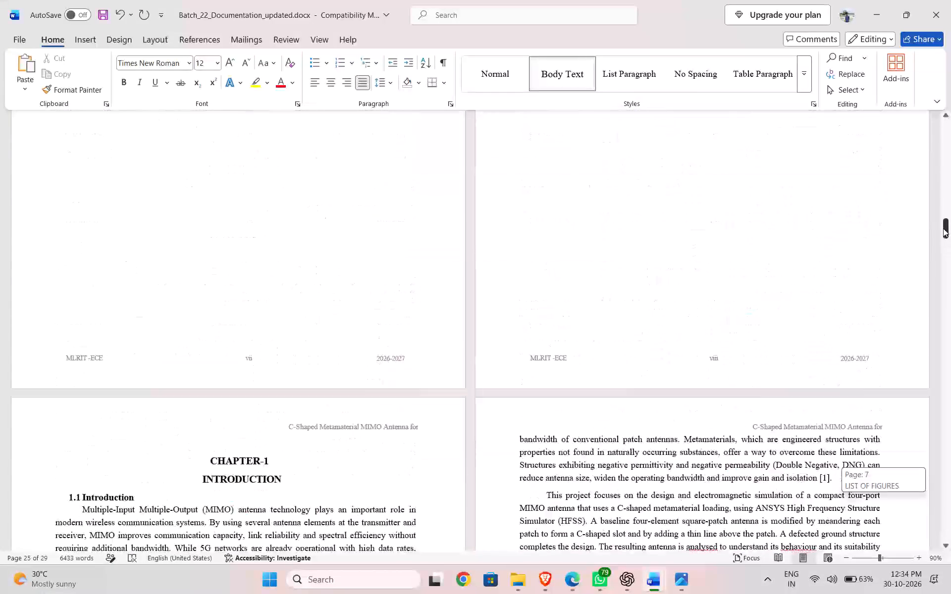
left_click_drag(943, 228, 945, 215)
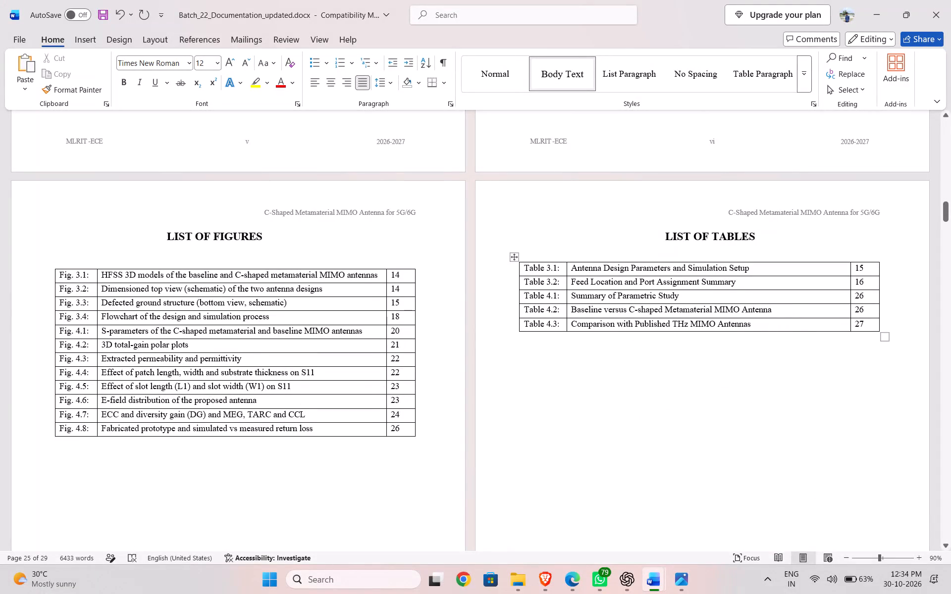
left_click(327, 431)
left_click_drag(314, 430, 109, 413)
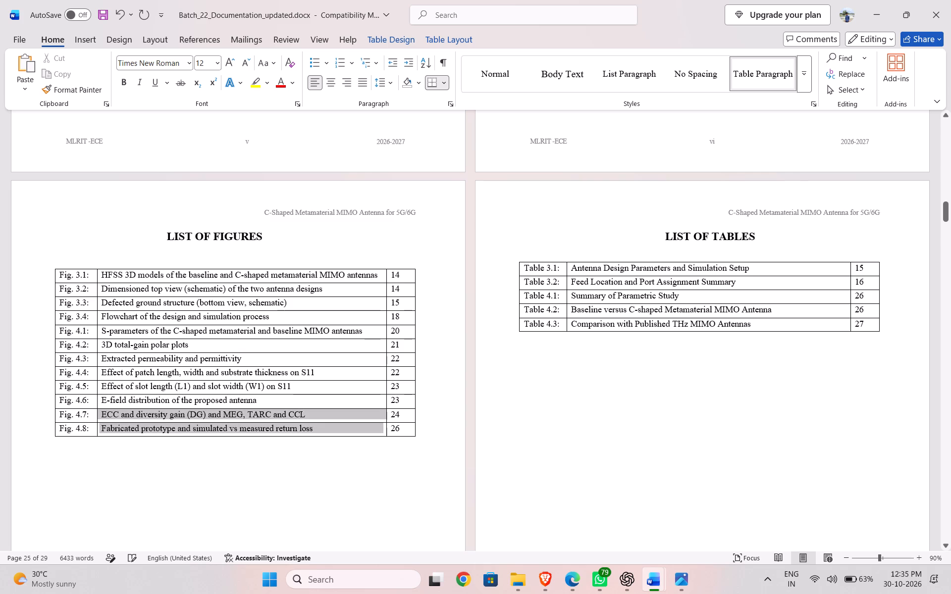
left_click_drag(109, 413, 85, 425)
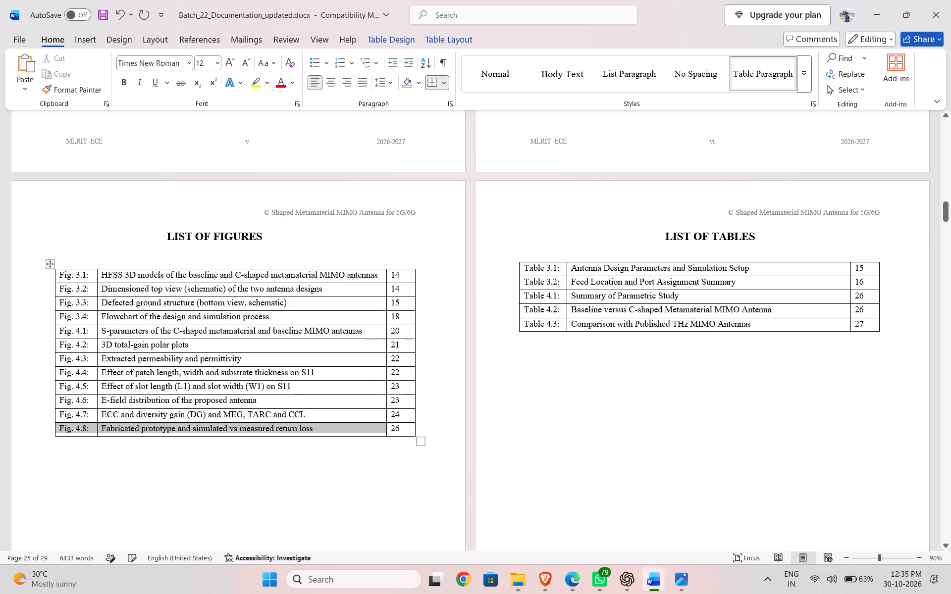
left_click(279, 394)
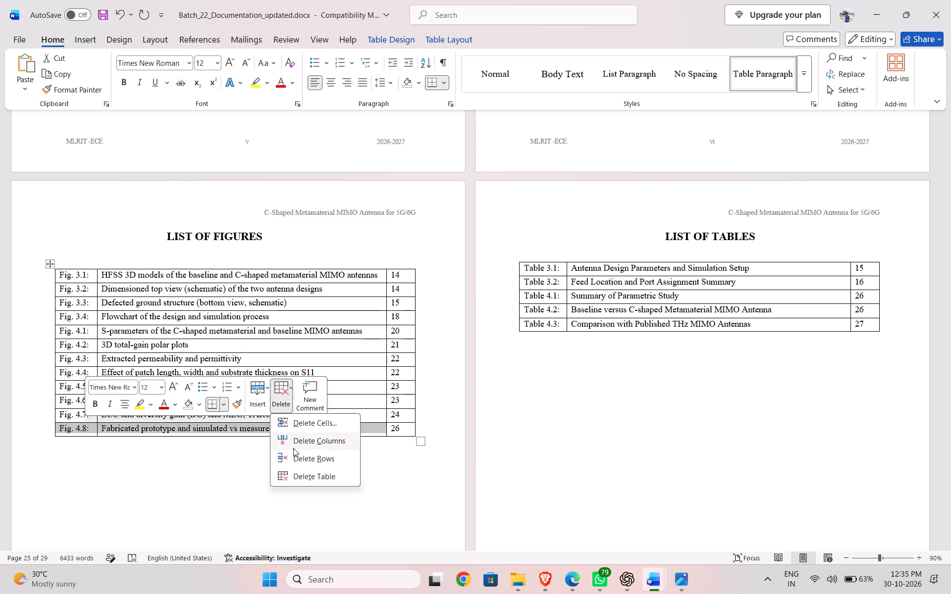
left_click(321, 454)
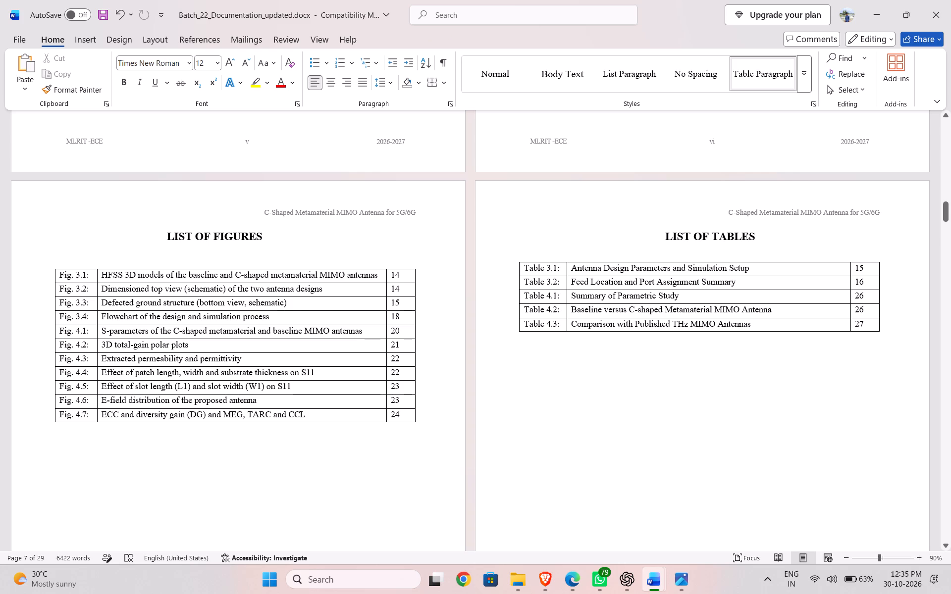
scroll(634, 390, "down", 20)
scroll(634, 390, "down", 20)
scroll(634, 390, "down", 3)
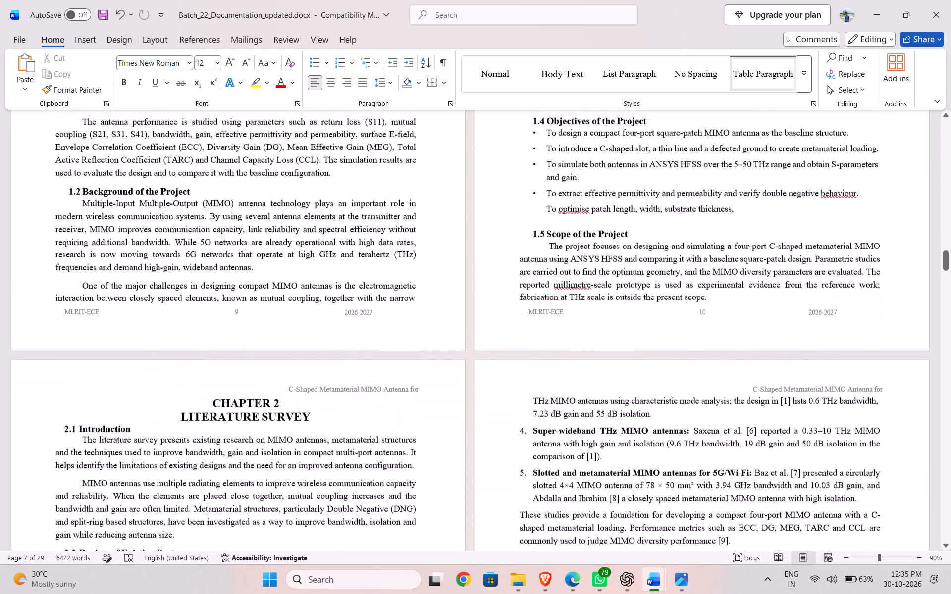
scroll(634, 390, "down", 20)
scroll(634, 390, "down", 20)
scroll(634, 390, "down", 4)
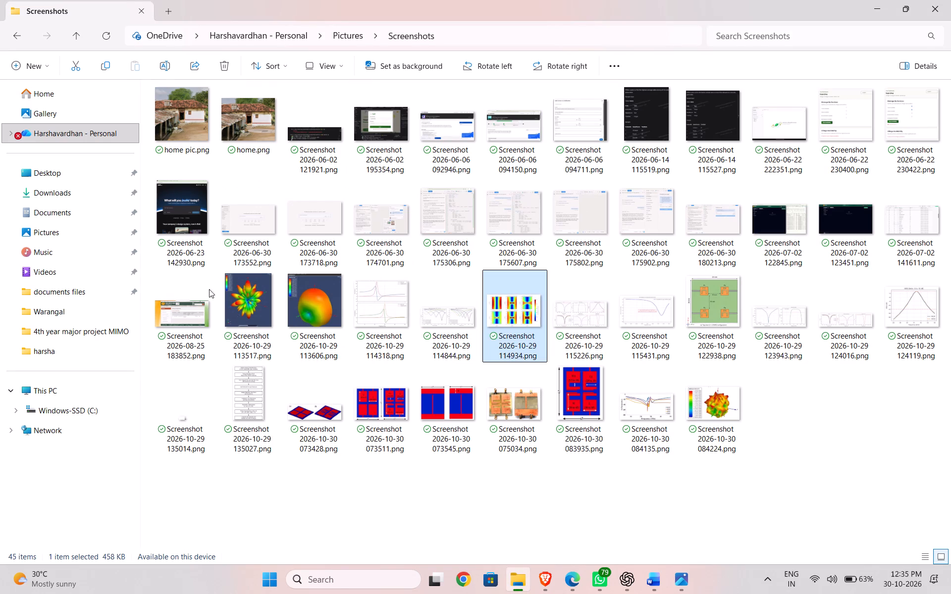
left_click(50, 330)
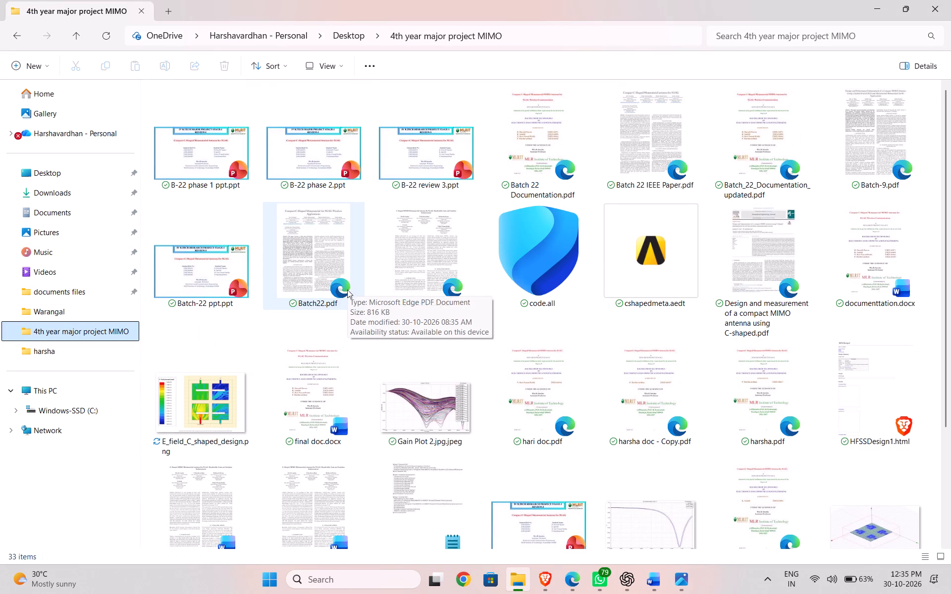
scroll(413, 348, "down", 9)
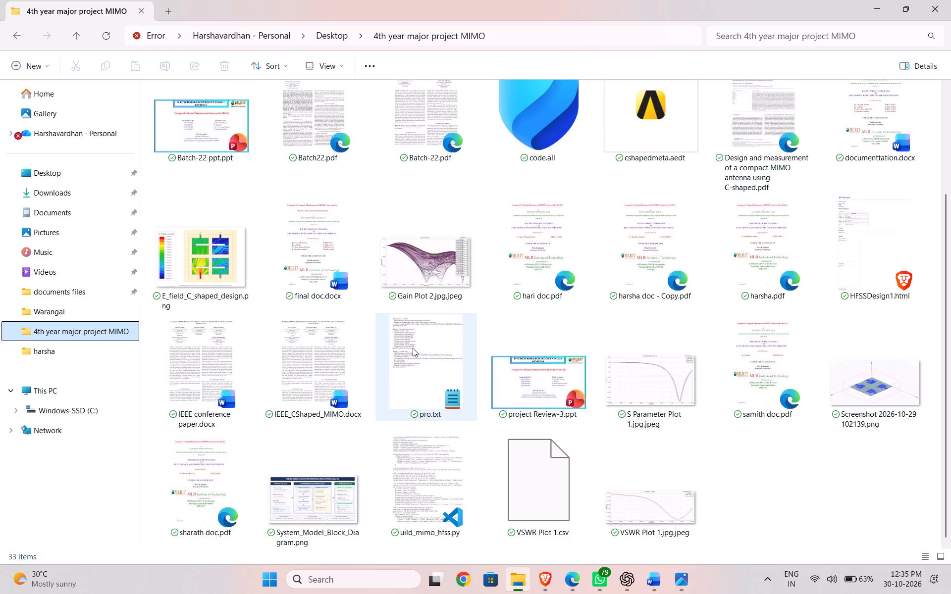
scroll(413, 348, "down", 4)
scroll(616, 331, "up", 2)
left_click(234, 399)
key("ctrl+c")
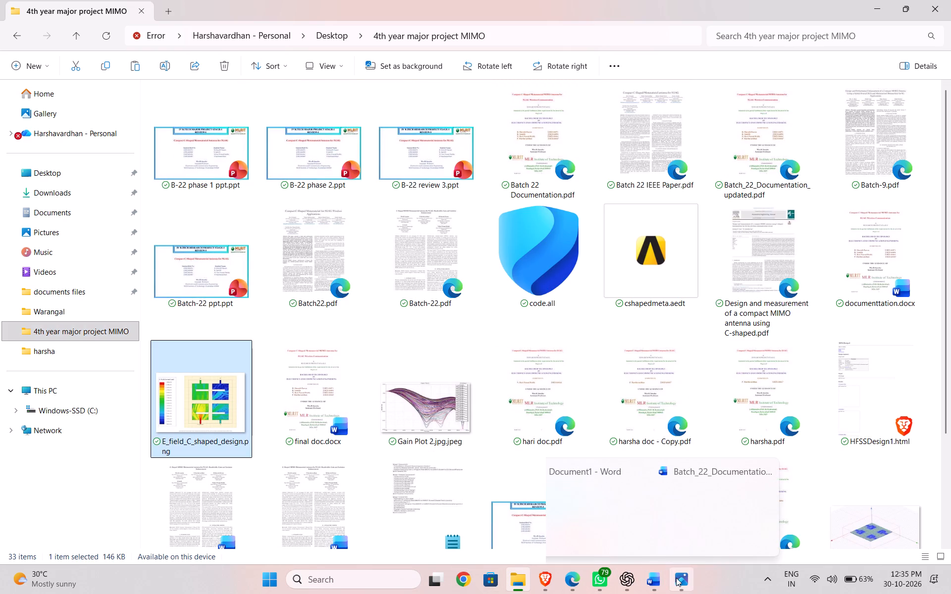
Switch to Batch_22_Documentation_updated.docx and replace the Fig. 4.6 E-field image with the copied E_field_C_shaped_design.png.
left_click(611, 530)
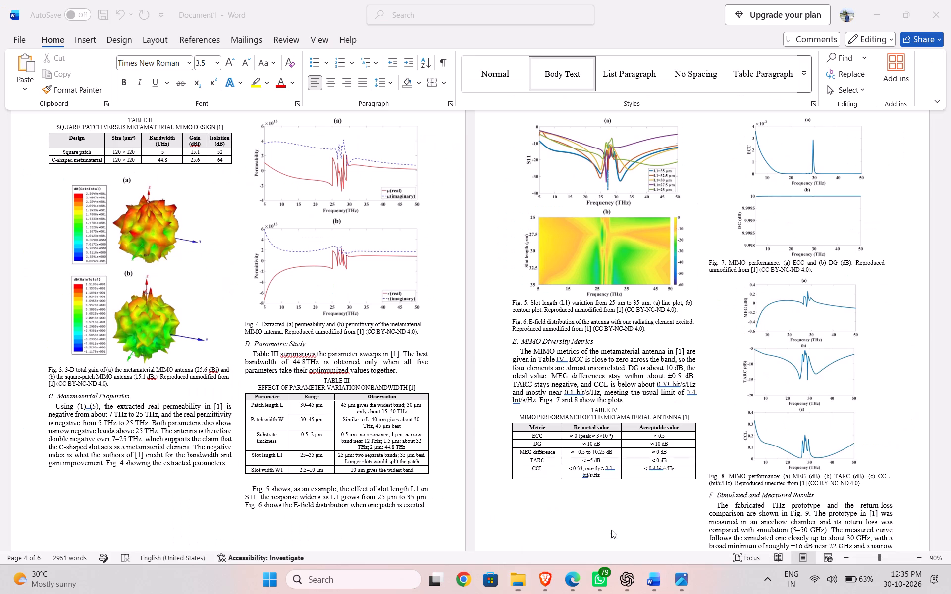
left_click(687, 534)
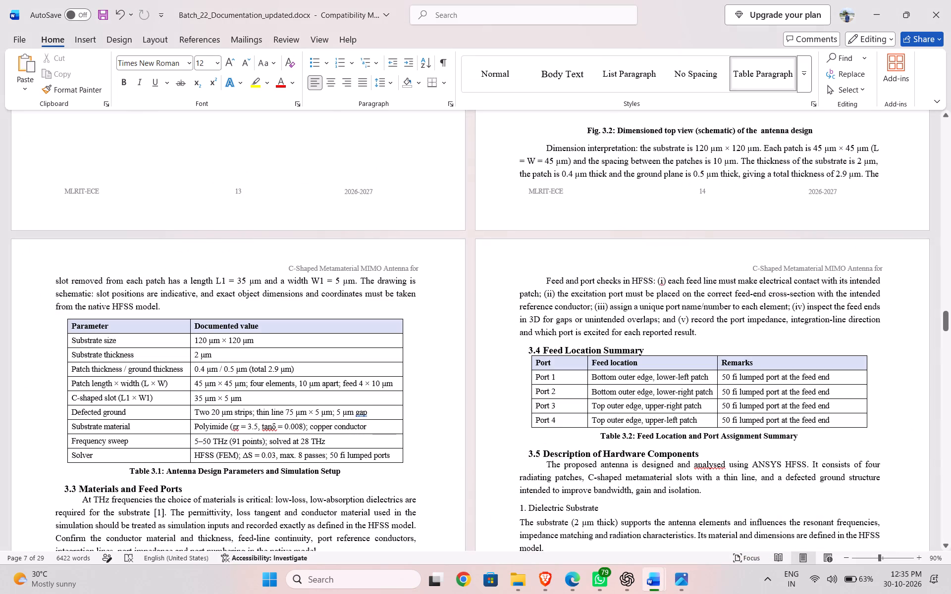
scroll(555, 288, "up", 4)
scroll(555, 289, "down", 5)
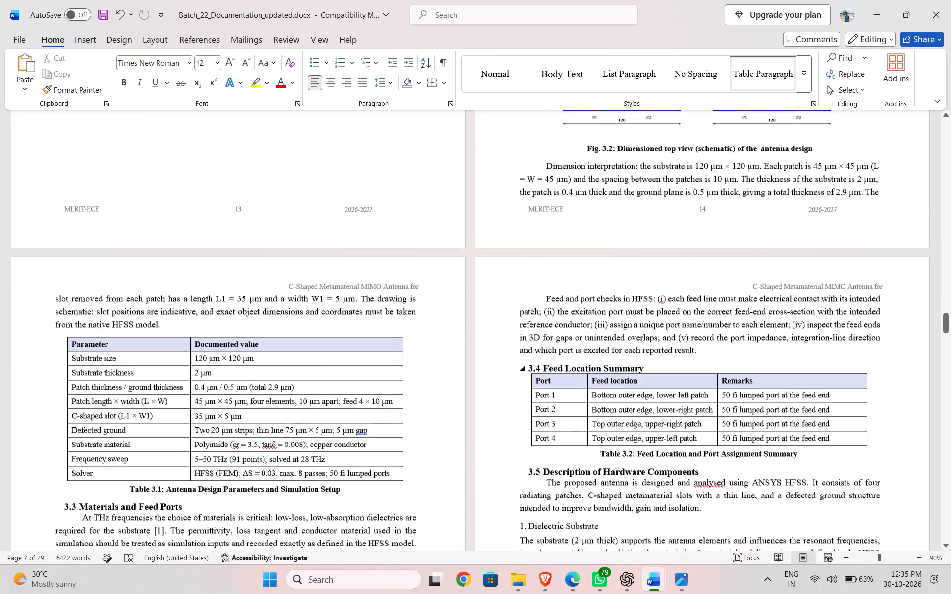
scroll(555, 294, "down", 20)
scroll(555, 294, "down", 20)
scroll(555, 294, "down", 7)
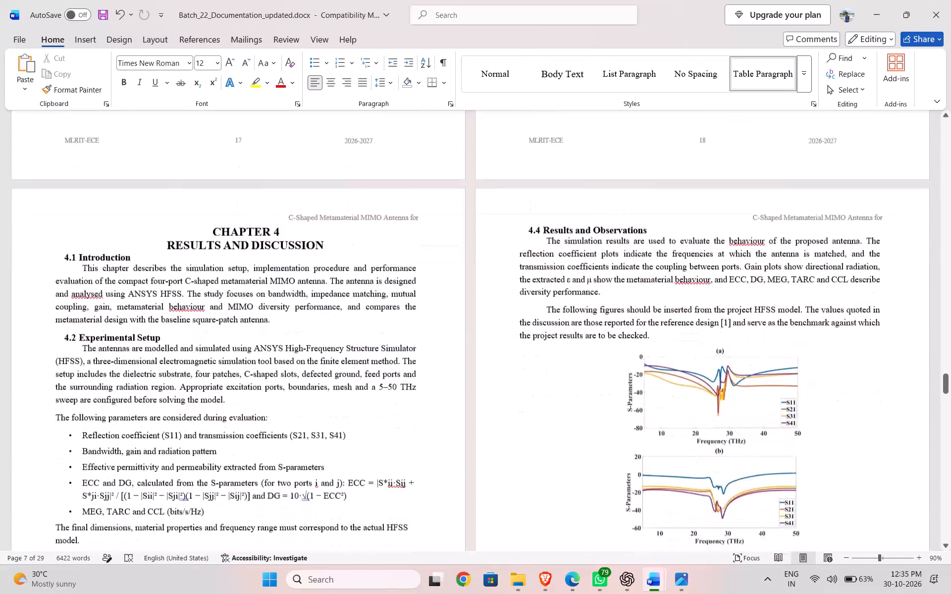
scroll(555, 290, "down", 20)
scroll(555, 290, "down", 20)
scroll(555, 290, "down", 6)
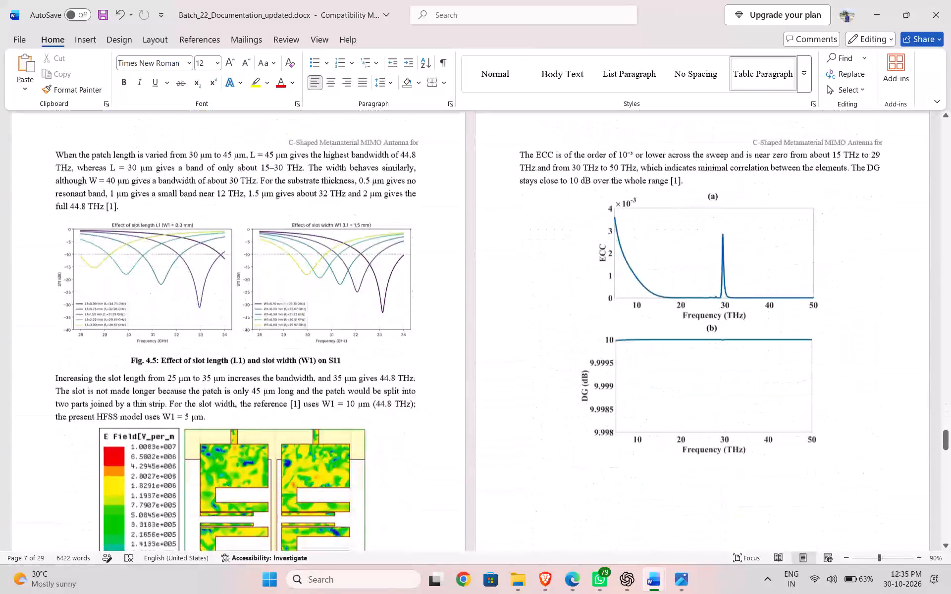
scroll(560, 308, "down", 20)
scroll(560, 308, "down", 20)
scroll(560, 308, "down", 6)
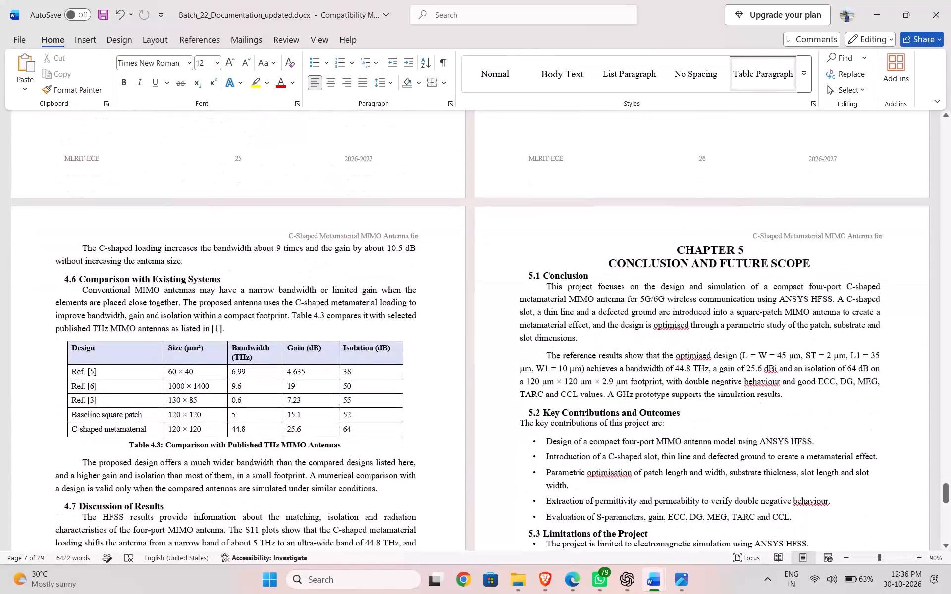
scroll(560, 308, "down", 16)
scroll(560, 308, "up", 20)
scroll(560, 308, "up", 2)
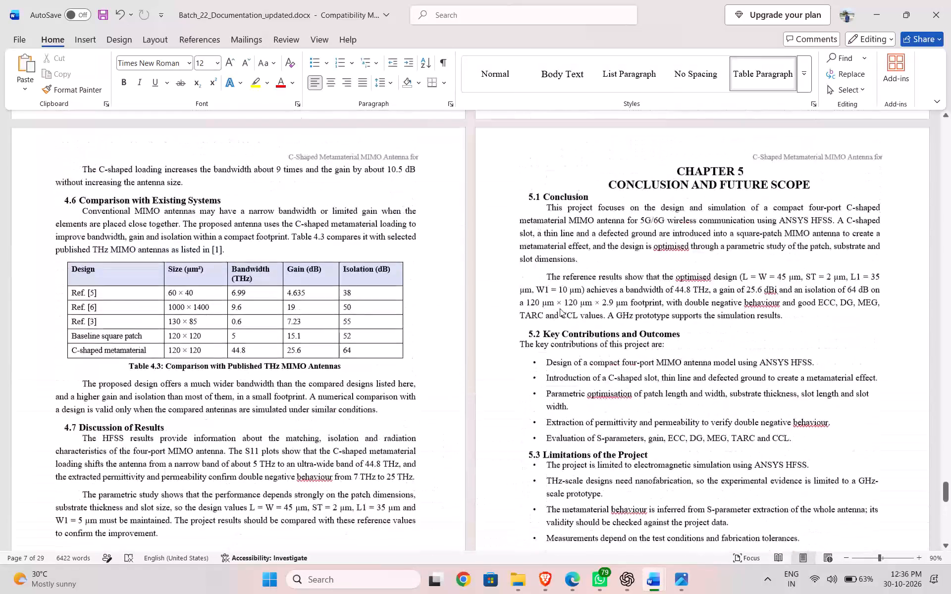
scroll(560, 308, "up", 7)
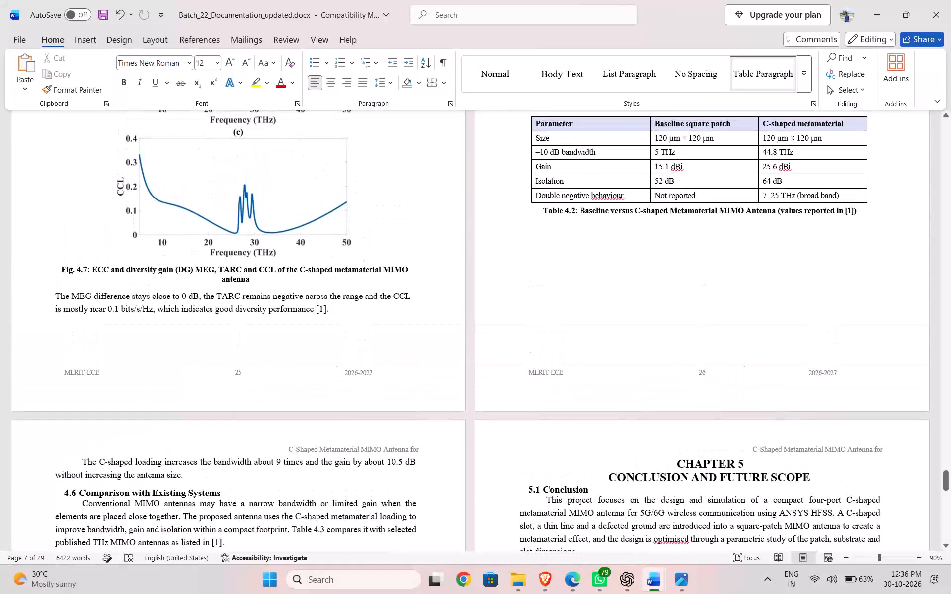
scroll(560, 308, "up", 11)
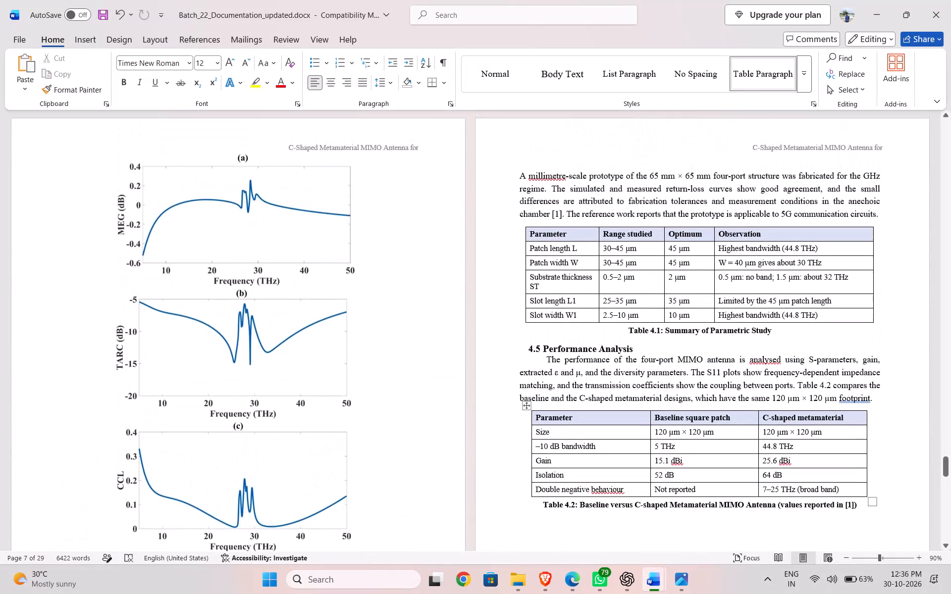
scroll(573, 343, "up", 12)
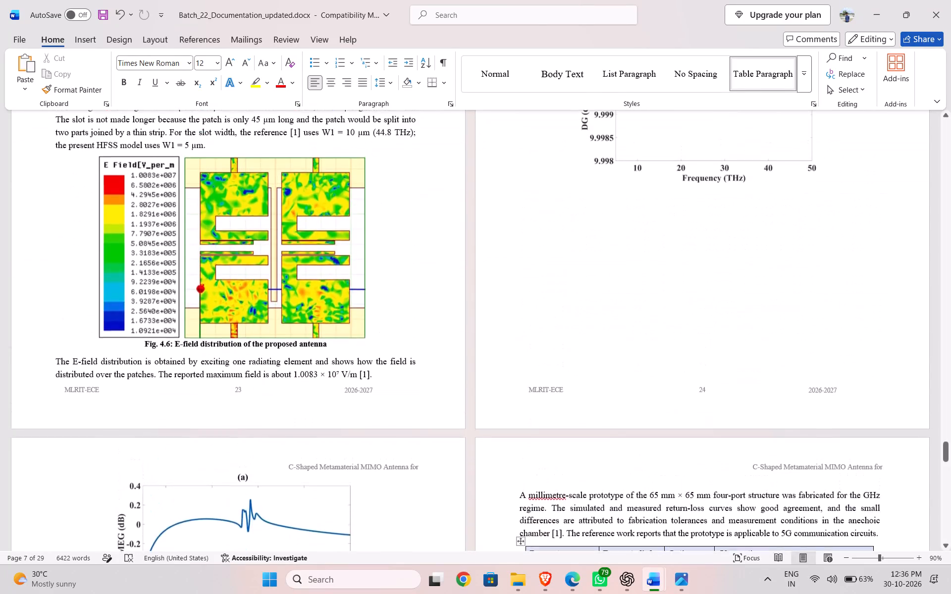
scroll(573, 343, "up", 4)
left_click(257, 363)
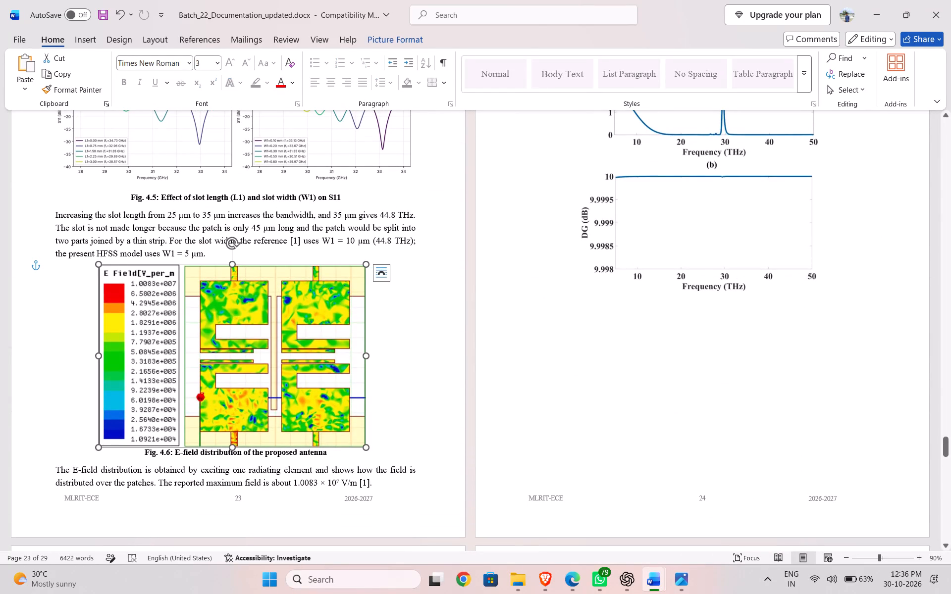
key("Delete")
key("ctrl+v")
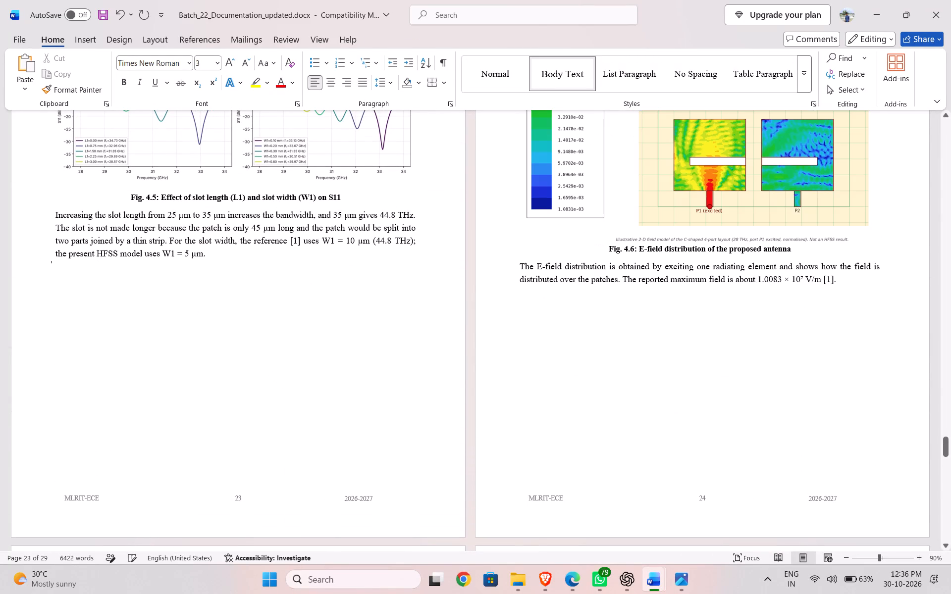
Reduce the height of the new Fig. 4.6 E-field image so it fits on page 23 with its caption.
scroll(599, 264, "up", 5)
left_click(692, 263)
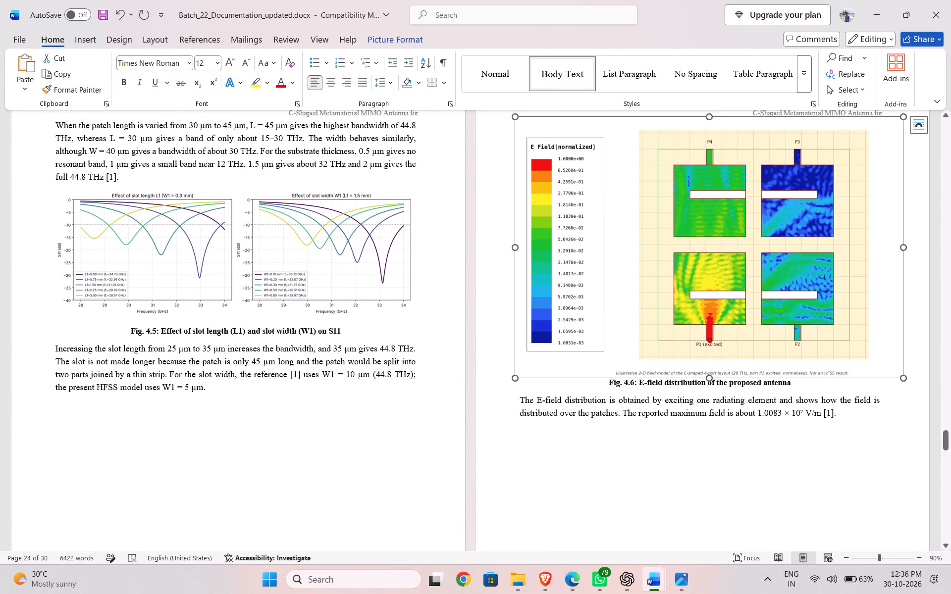
scroll(719, 319, "down", 1)
scroll(719, 319, "up", 3)
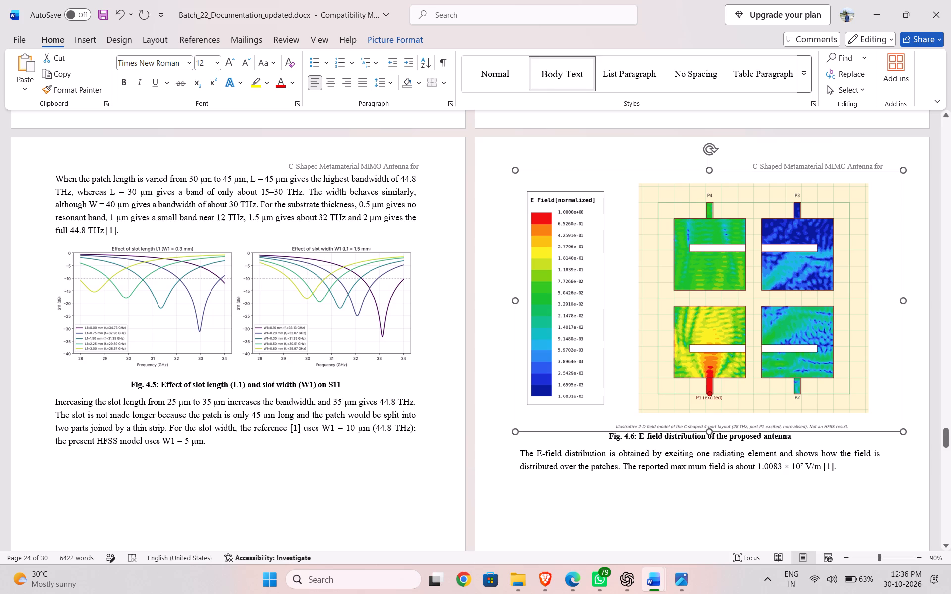
left_click_drag(712, 433, 709, 341)
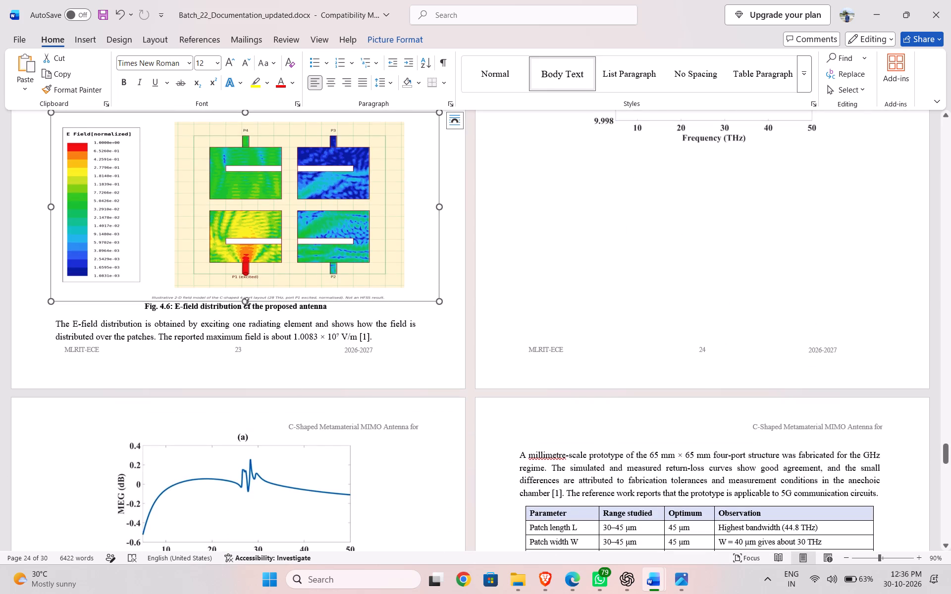
left_click_drag(245, 302, 245, 320)
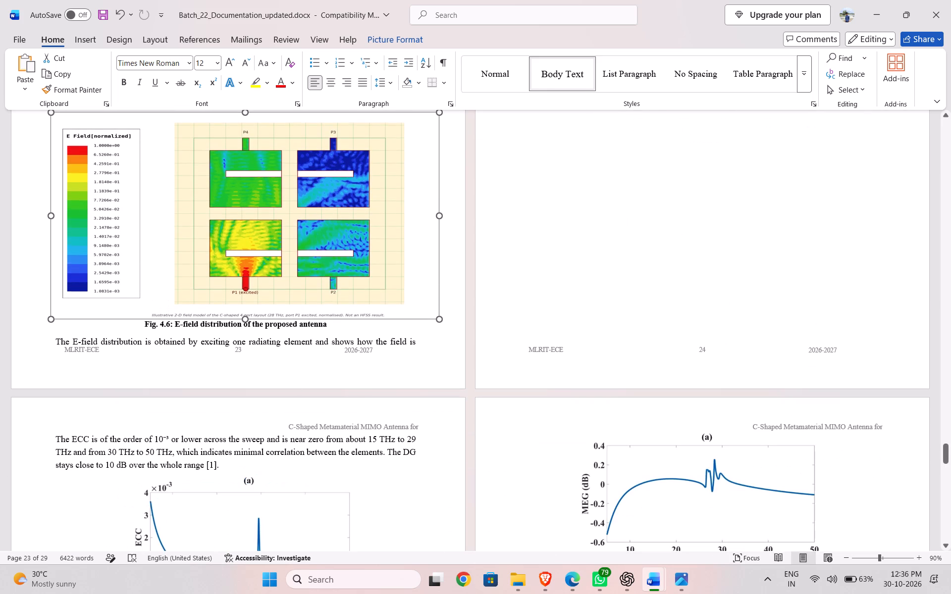
left_click_drag(245, 320, 246, 323)
scroll(279, 282, "up", 3)
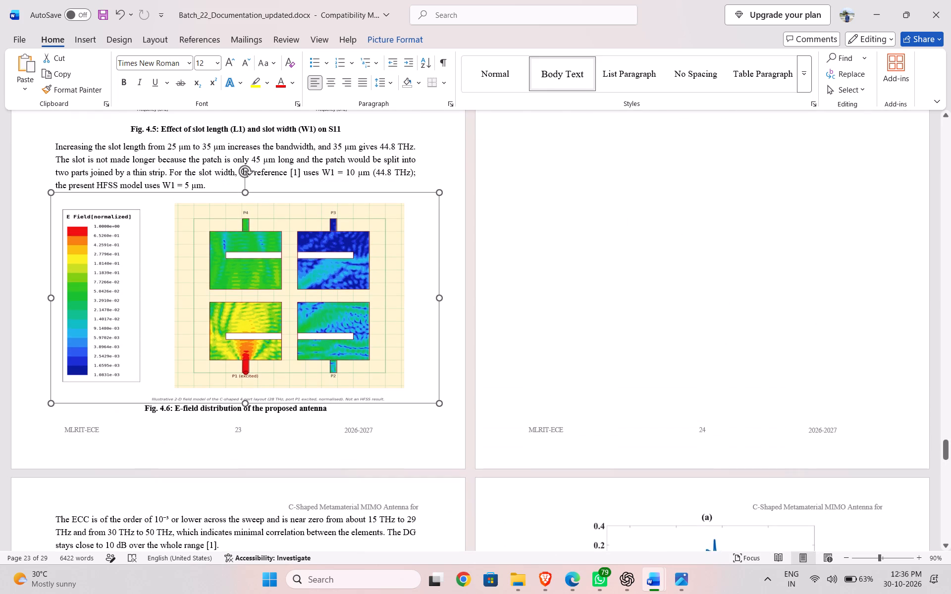
left_click(560, 280)
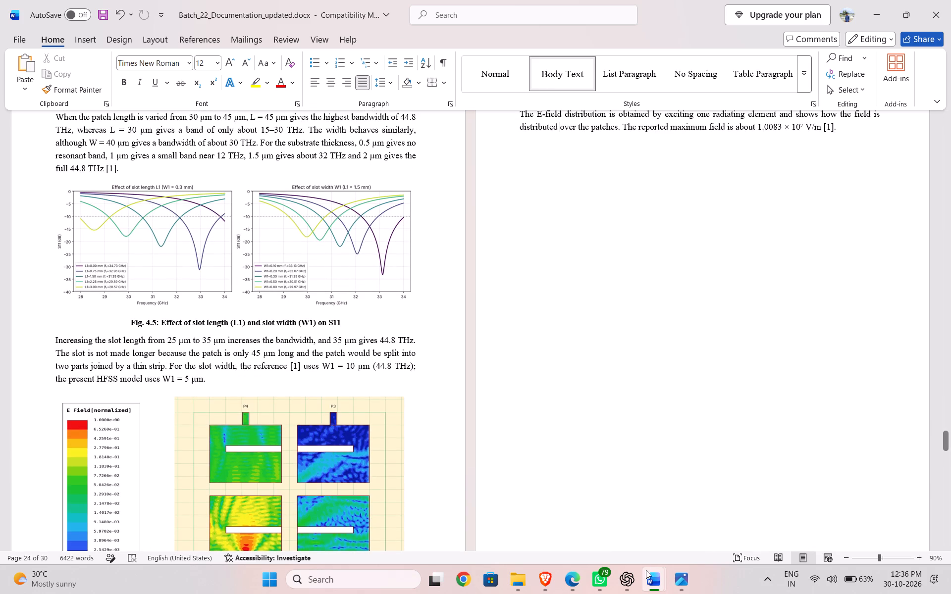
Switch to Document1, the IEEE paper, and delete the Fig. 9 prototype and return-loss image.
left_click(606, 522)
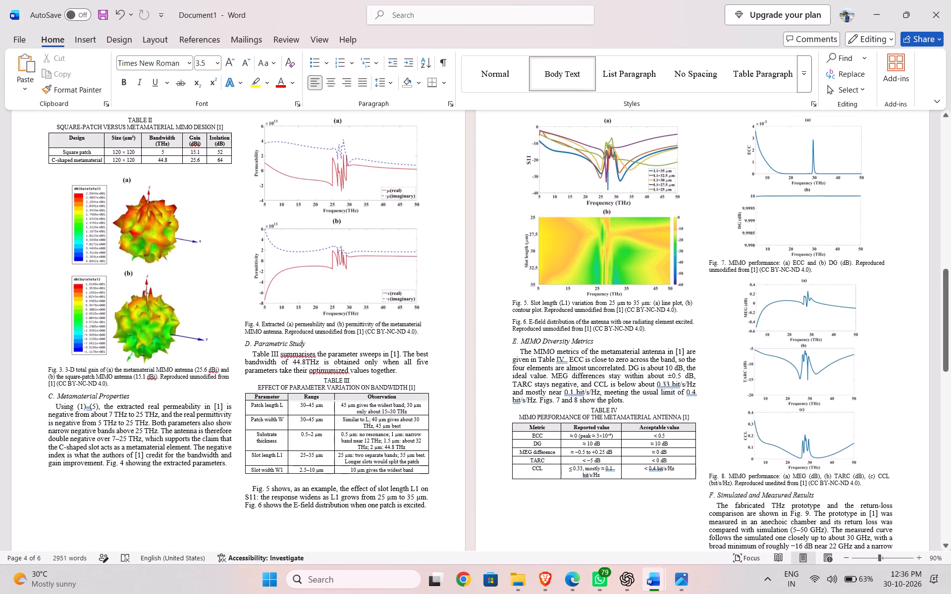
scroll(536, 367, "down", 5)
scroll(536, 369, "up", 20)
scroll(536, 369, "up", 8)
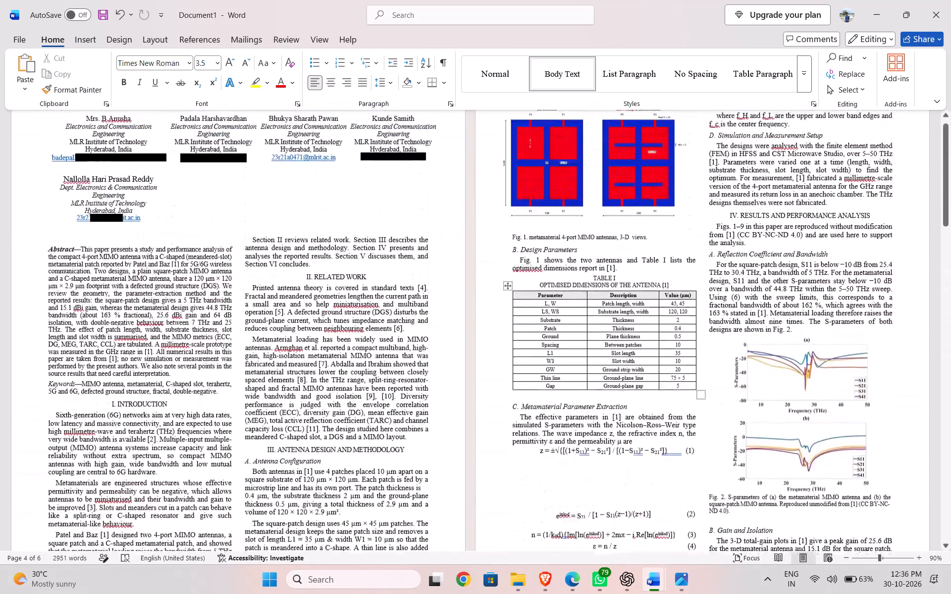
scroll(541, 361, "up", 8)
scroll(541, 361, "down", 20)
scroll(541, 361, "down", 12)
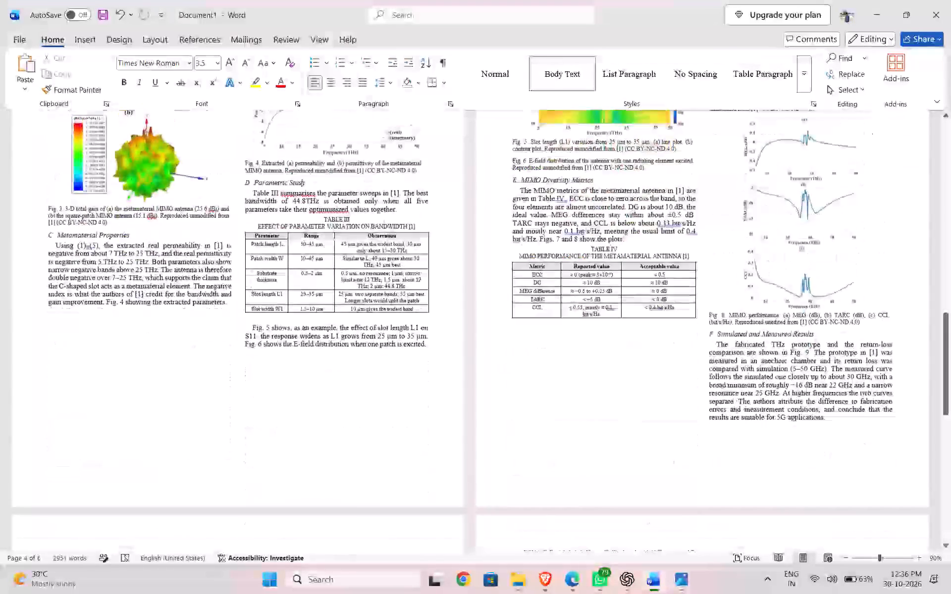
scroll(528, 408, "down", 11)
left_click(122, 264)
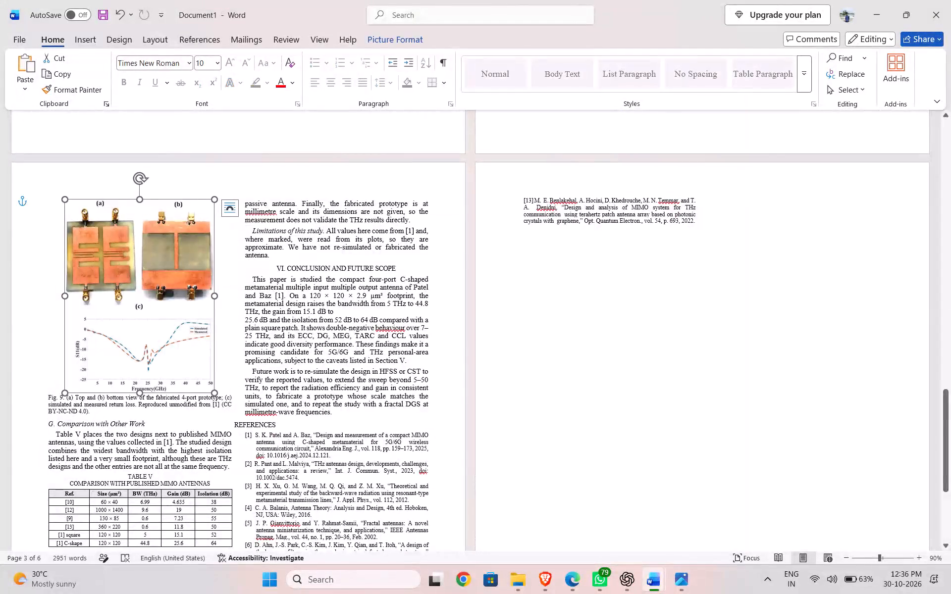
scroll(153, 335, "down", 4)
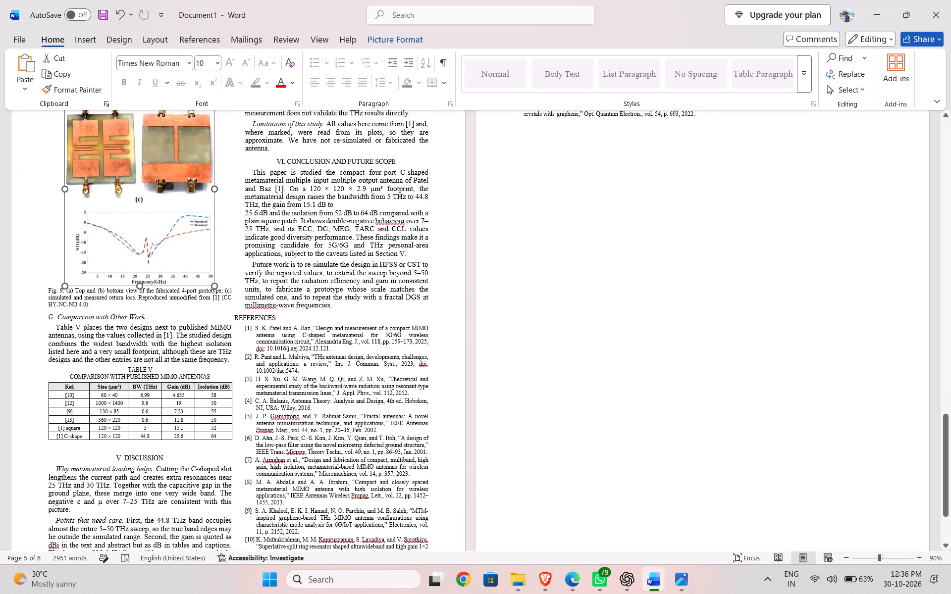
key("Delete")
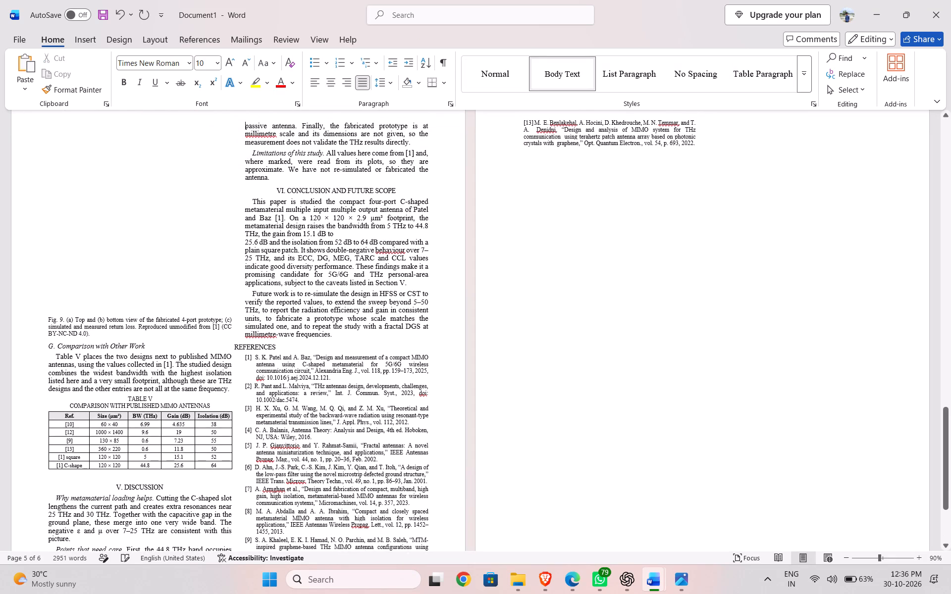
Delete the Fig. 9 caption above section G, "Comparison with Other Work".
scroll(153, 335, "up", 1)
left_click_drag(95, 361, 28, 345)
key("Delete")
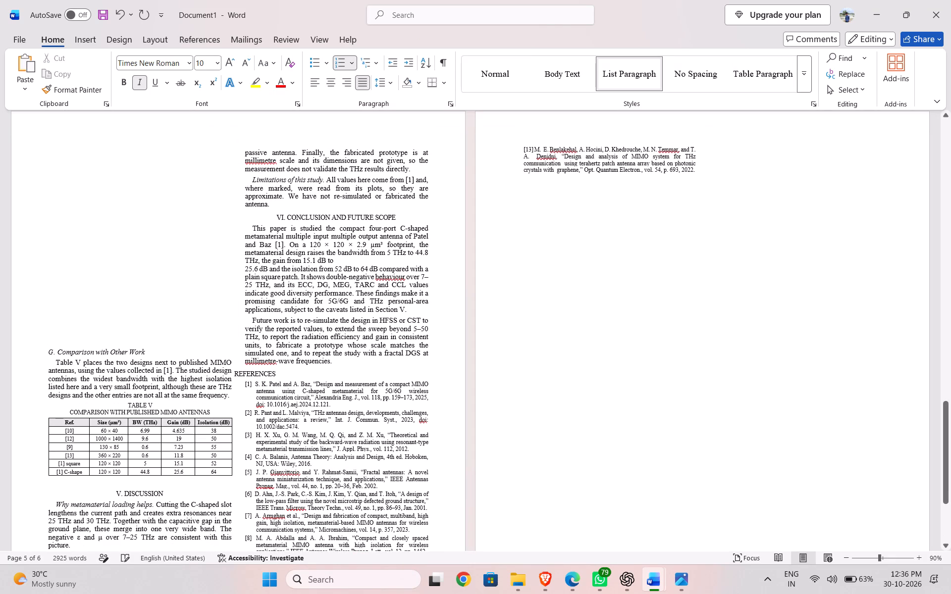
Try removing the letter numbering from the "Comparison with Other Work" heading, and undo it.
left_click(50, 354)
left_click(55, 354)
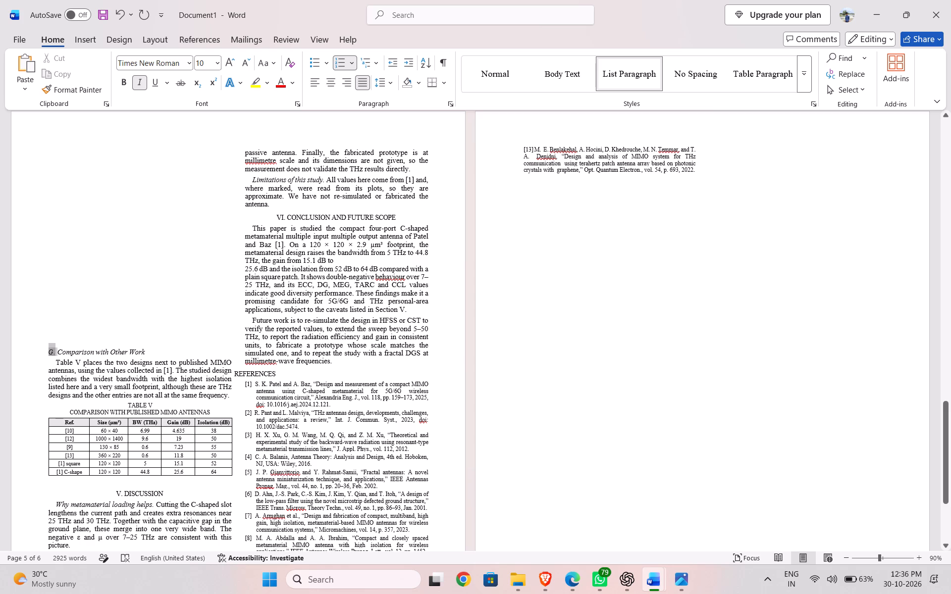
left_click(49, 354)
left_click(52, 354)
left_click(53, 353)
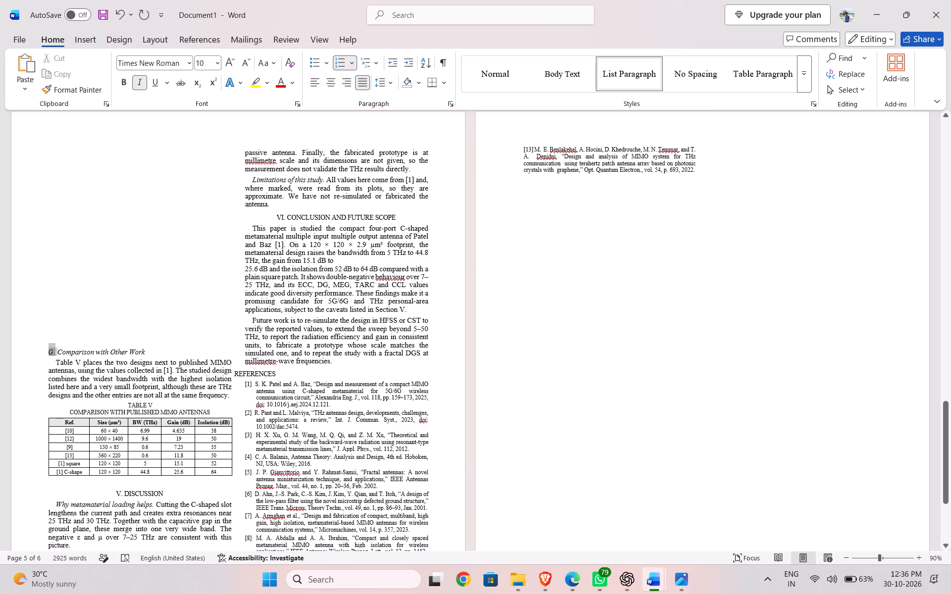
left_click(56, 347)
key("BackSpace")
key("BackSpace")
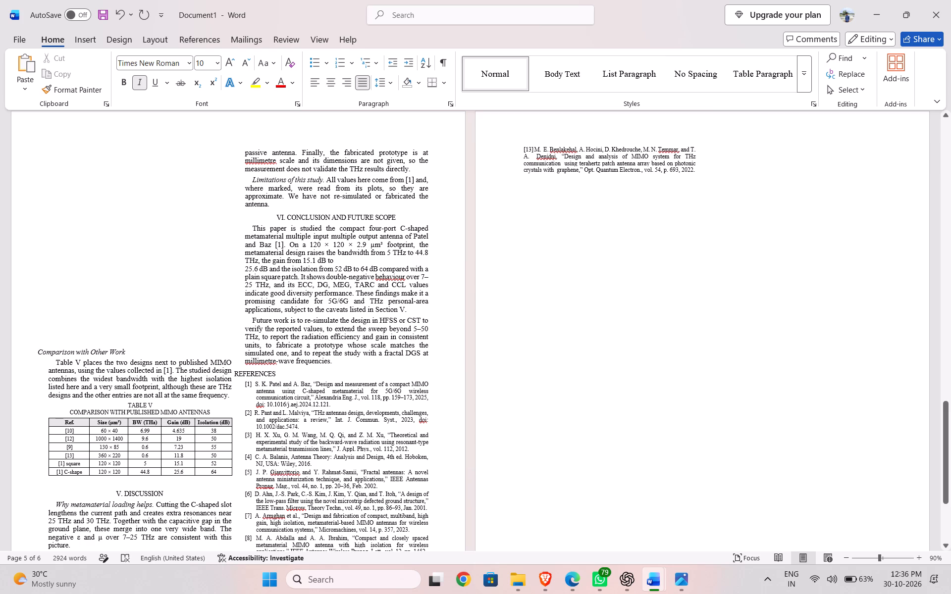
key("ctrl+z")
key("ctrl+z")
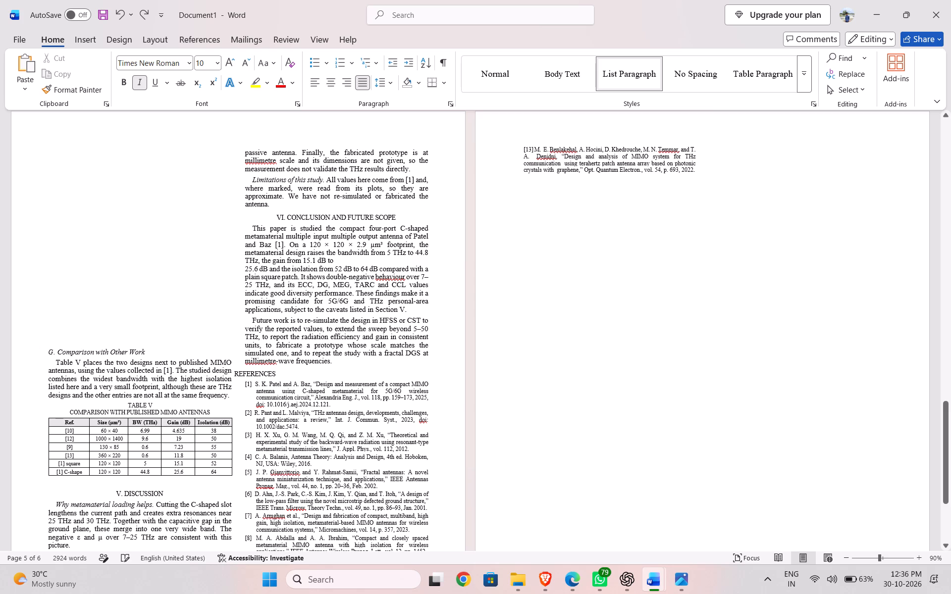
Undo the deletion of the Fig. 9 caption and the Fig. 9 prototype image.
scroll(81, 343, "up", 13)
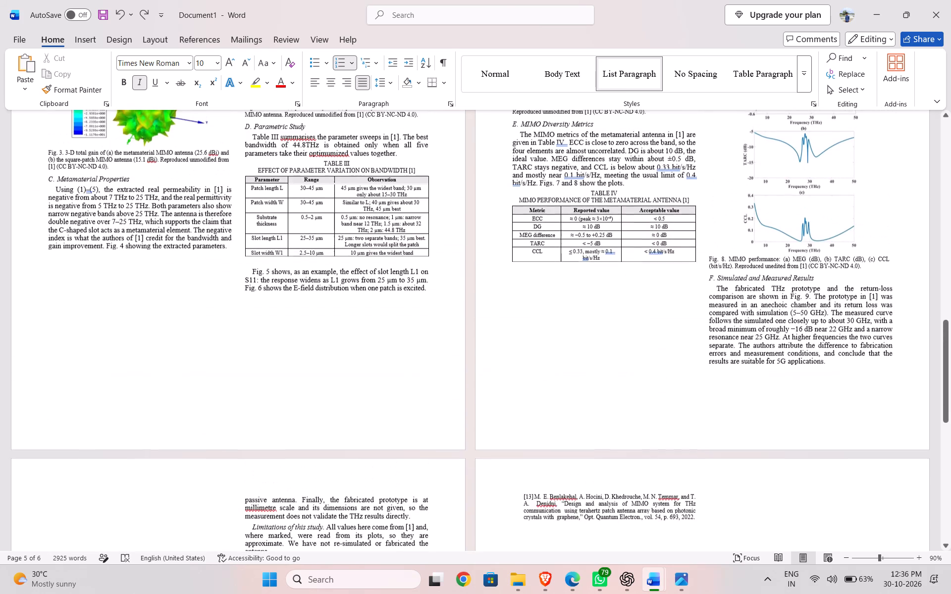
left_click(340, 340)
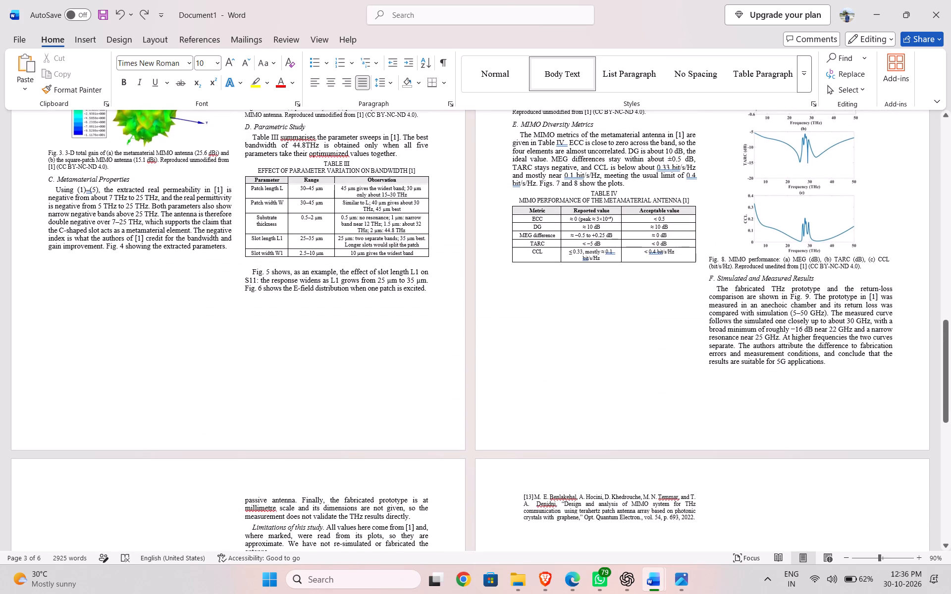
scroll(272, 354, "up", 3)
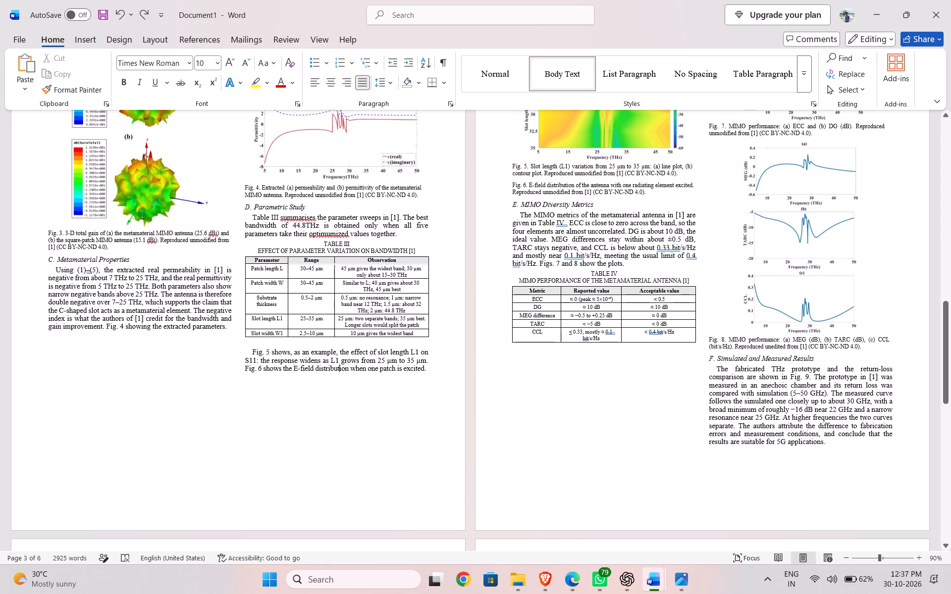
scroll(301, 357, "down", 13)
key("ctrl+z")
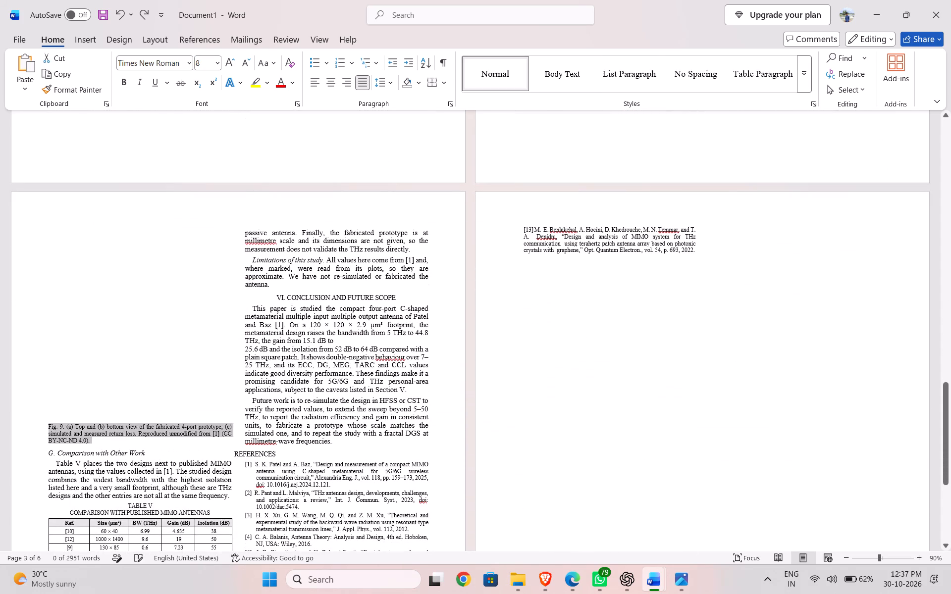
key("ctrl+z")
Delete "are shown in Fig. 9" and its full stop from the first sentence of section F, "Simulated and Measured Results".
left_click(163, 366)
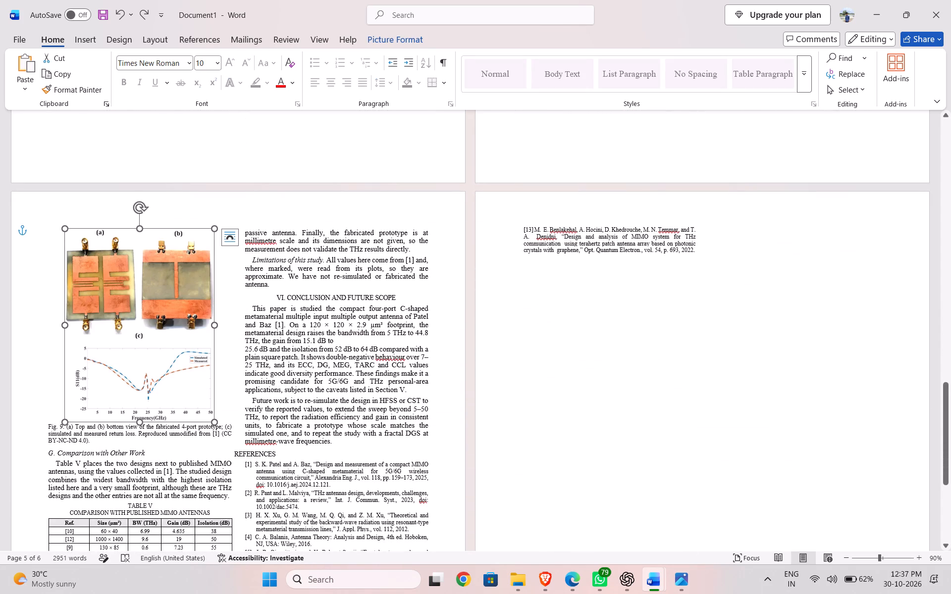
scroll(284, 352, "up", 10)
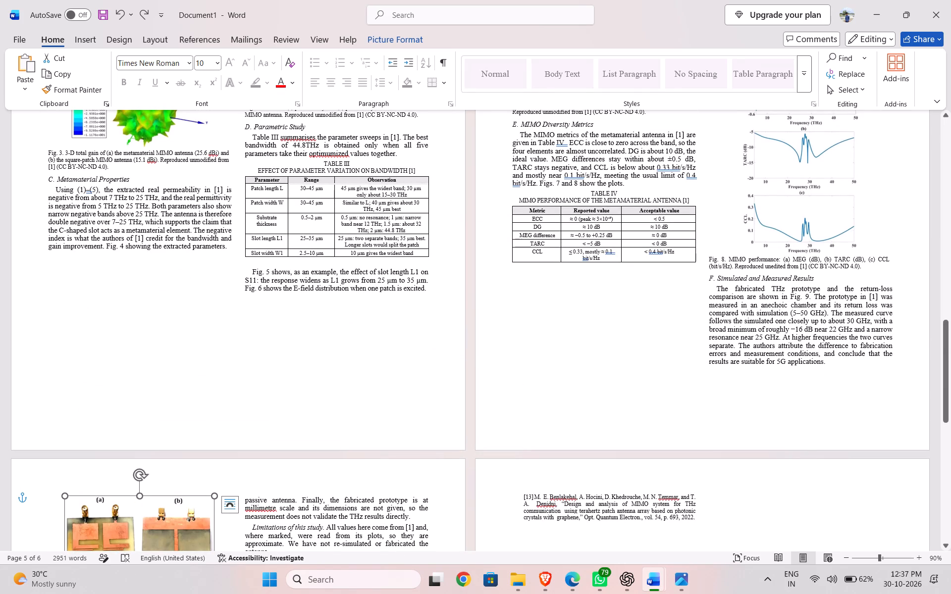
left_click(809, 296)
key("BackSpace")
key("BackSpace")
key("BackSpace")
key("BackSpace")
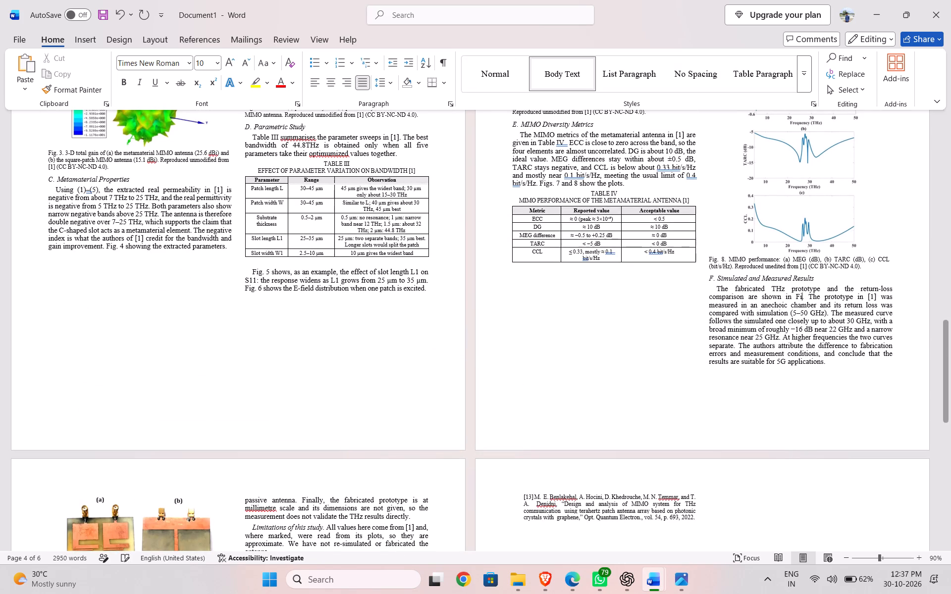
key("BackSpace")
key("BackSpace")
key("BackSpace")
key("BackSpace")
key("BackSpace")
key("BackSpace")
key("BackSpace")
key("BackSpace")
key("BackSpace")
key("BackSpace")
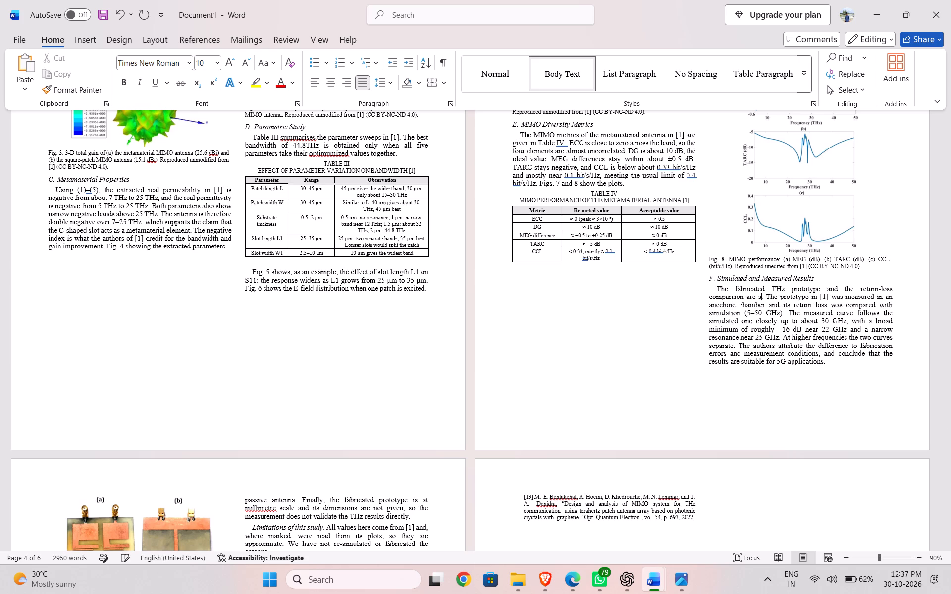
key("BackSpace")
key("BackSpace")
key("BackSpace")
key("BackSpace")
key("BackSpace")
key("BackSpace")
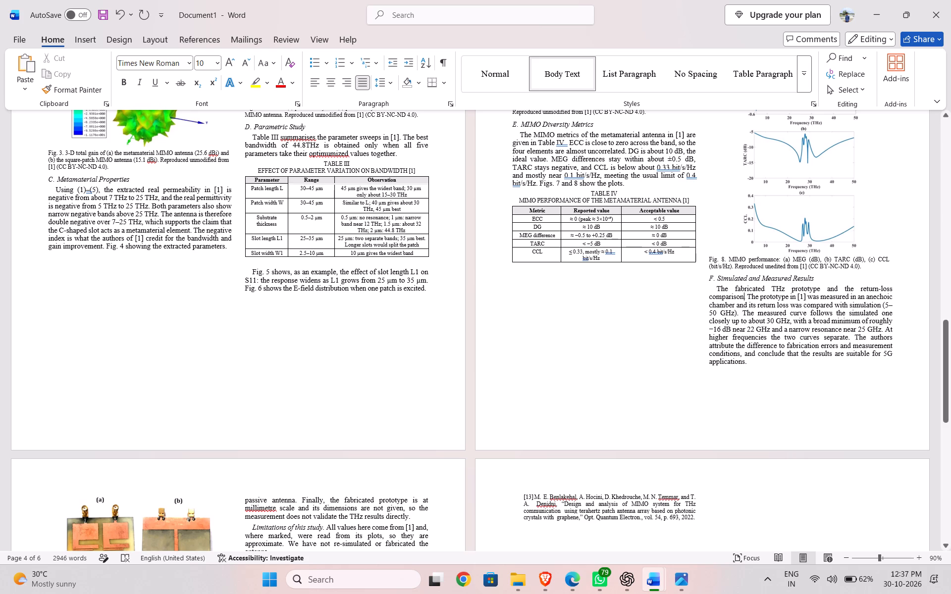
Delete the Fig. 9 prototype and return-loss image together with its caption above section G.
scroll(825, 333, "down", 5)
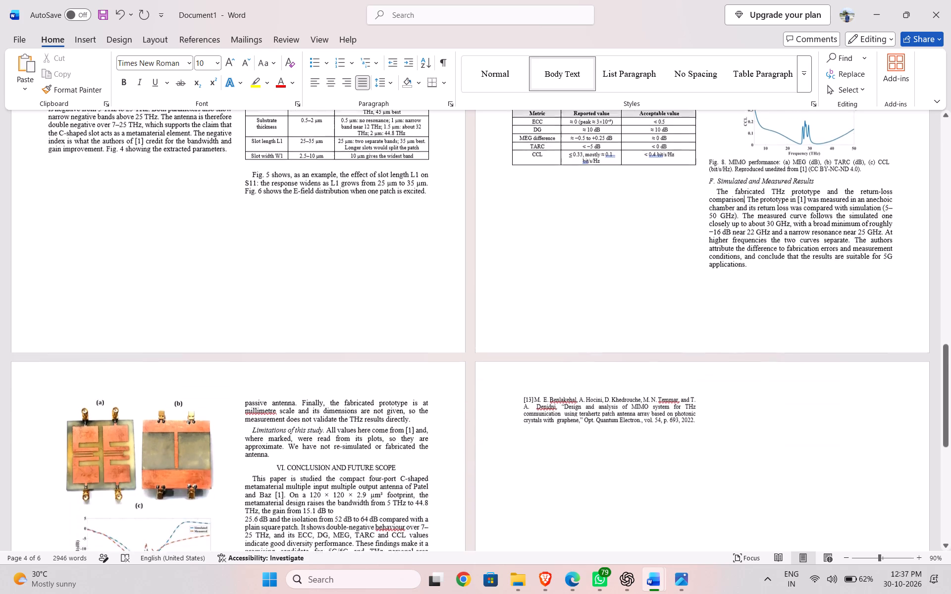
scroll(825, 333, "down", 3)
left_click(145, 359)
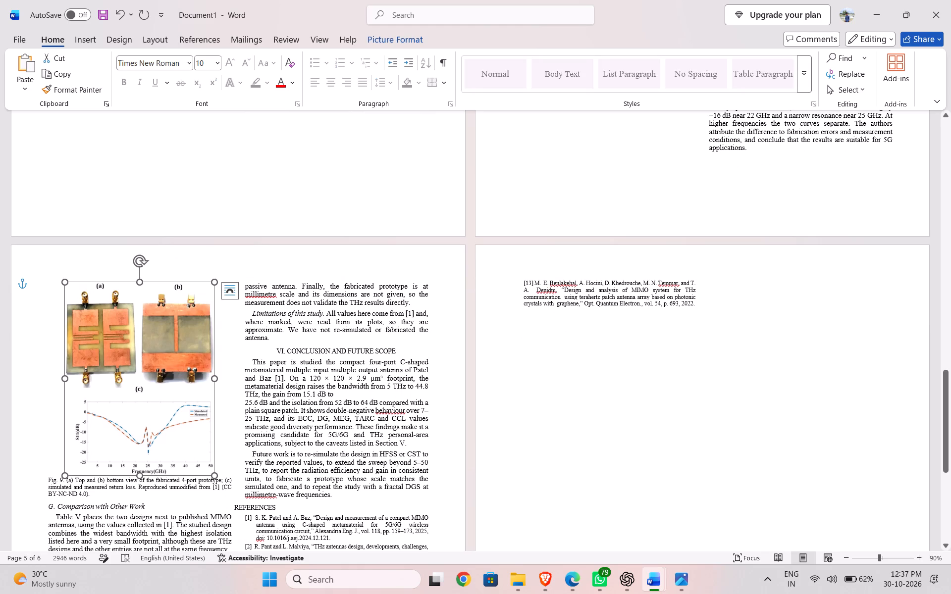
key("Delete")
left_click_drag(111, 494, 99, 486)
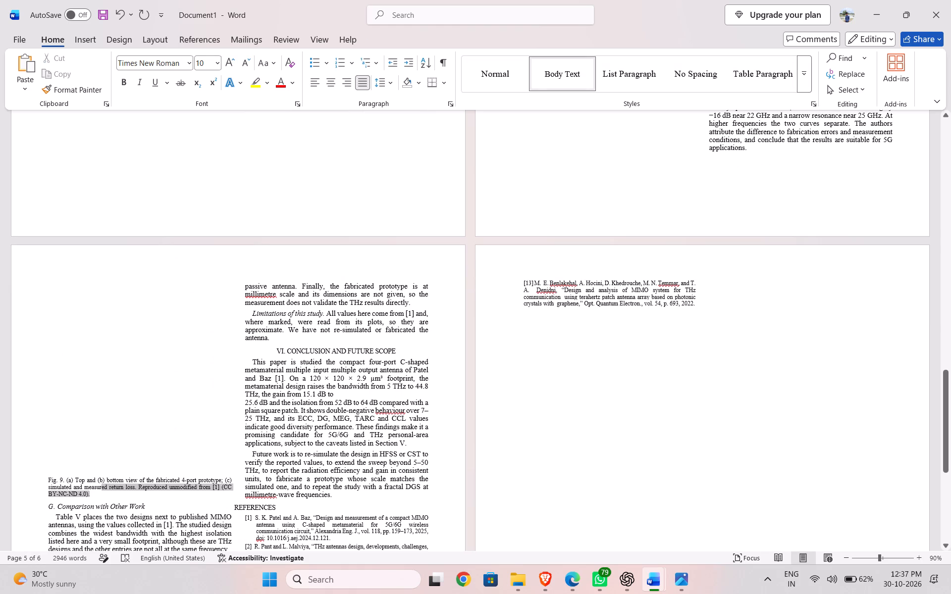
left_click_drag(99, 486, 63, 465)
key("BackSpace")
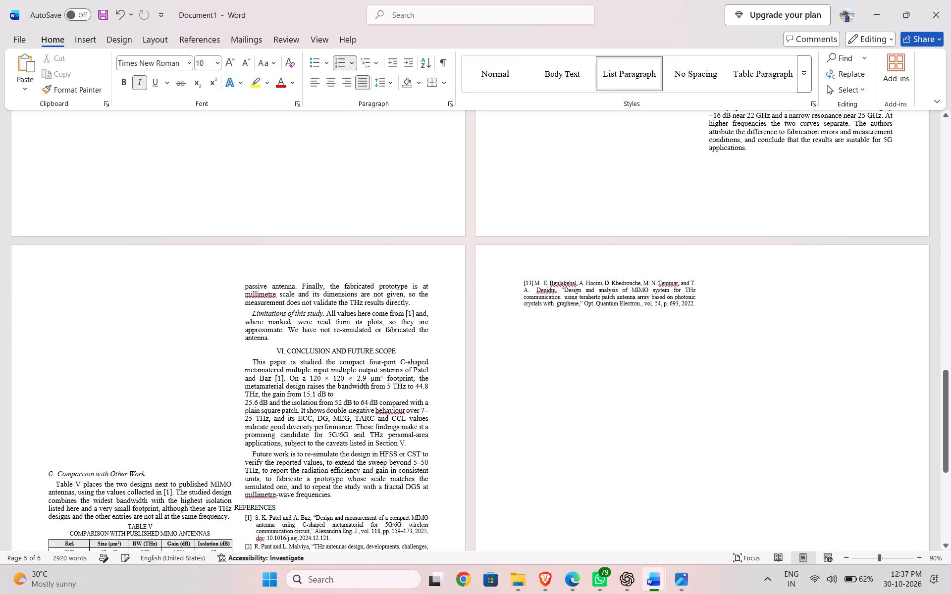
Remove blank lines from the empty space left above the "Comparison with Other Work" heading.
scroll(675, 327, "up", 4)
left_click(768, 259)
left_click(751, 290)
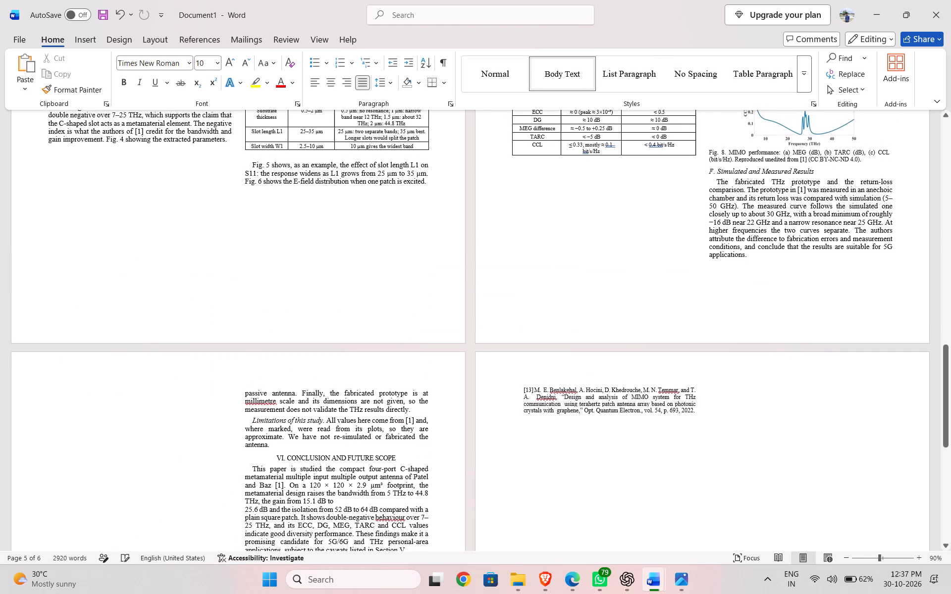
left_click(740, 282)
scroll(217, 412, "up", 1)
scroll(216, 412, "down", 12)
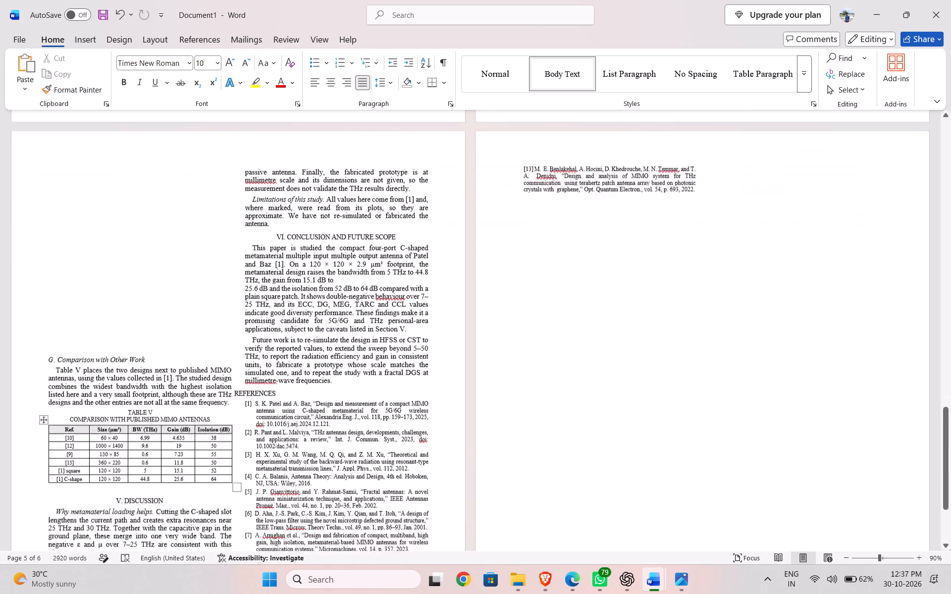
left_click(113, 259)
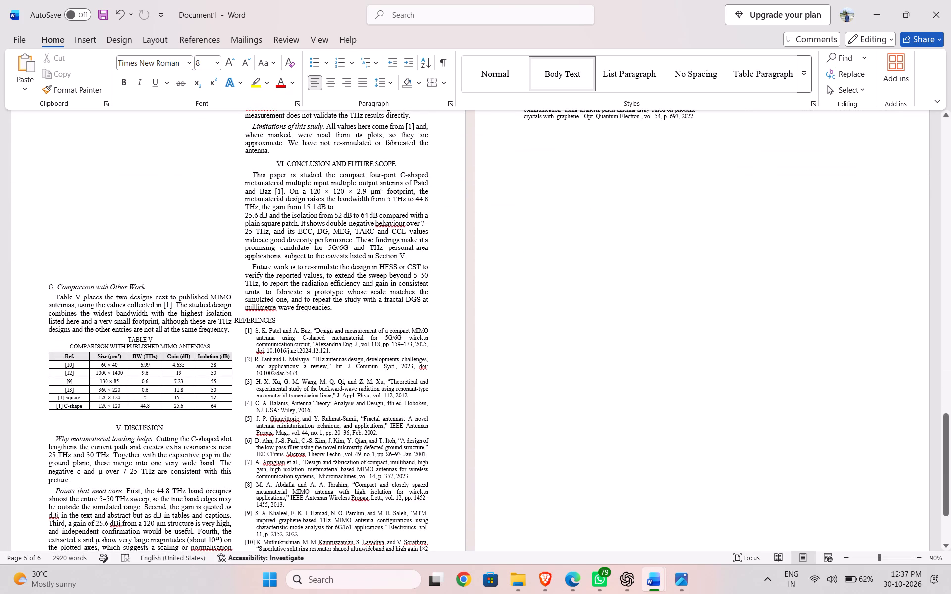
key("BackSpace")
key("BackSpace")
key("BackSpace")
key("BackSpace")
key("BackSpace")
key("BackSpace")
key("BackSpace")
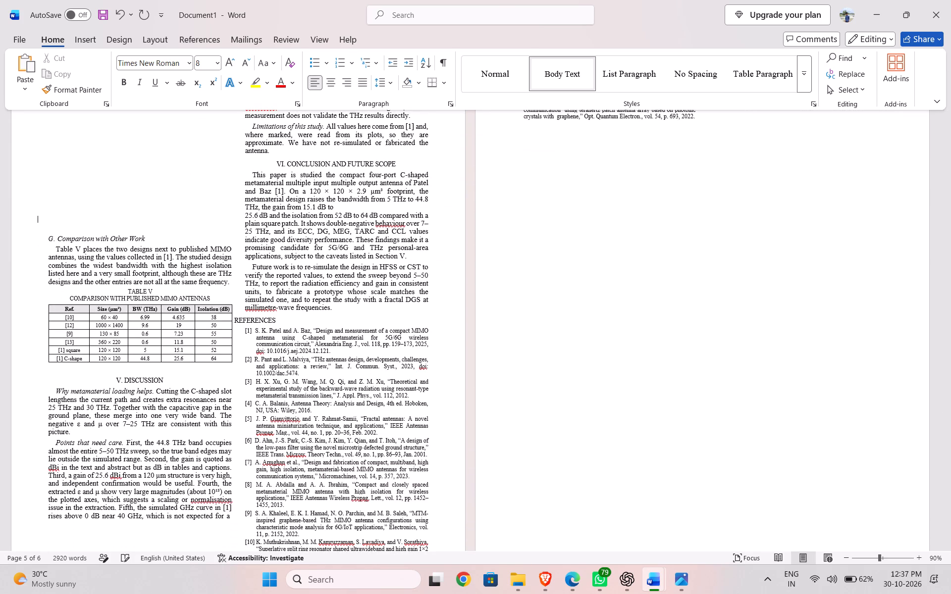
key("BackSpace")
key("BackSpace")
key("BackSpace")
key("BackSpace")
scroll(174, 255, "up", 4)
key("BackSpace")
scroll(174, 255, "up", 1)
key("BackSpace")
key("BackSpace")
key("BackSpace")
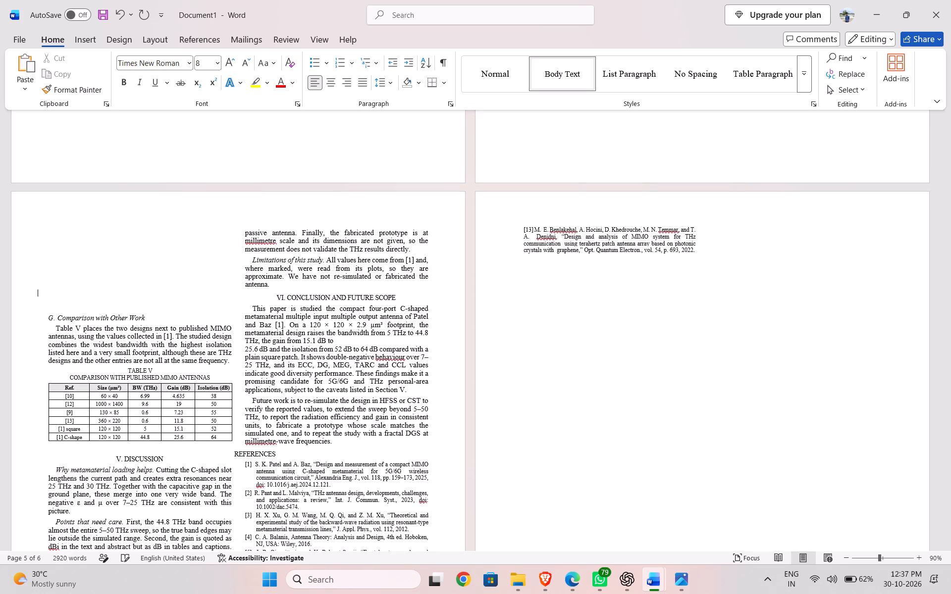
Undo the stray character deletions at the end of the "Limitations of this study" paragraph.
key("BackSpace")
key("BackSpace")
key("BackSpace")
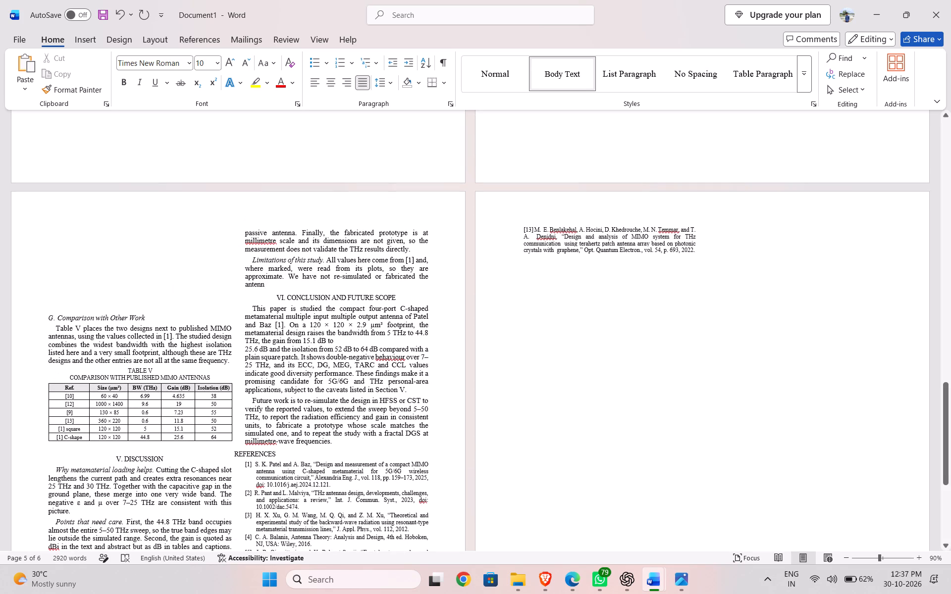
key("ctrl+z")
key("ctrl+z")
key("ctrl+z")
Remove two more blank lines above the "Comparison with Other Work" heading.
left_click(106, 295)
left_click(94, 309)
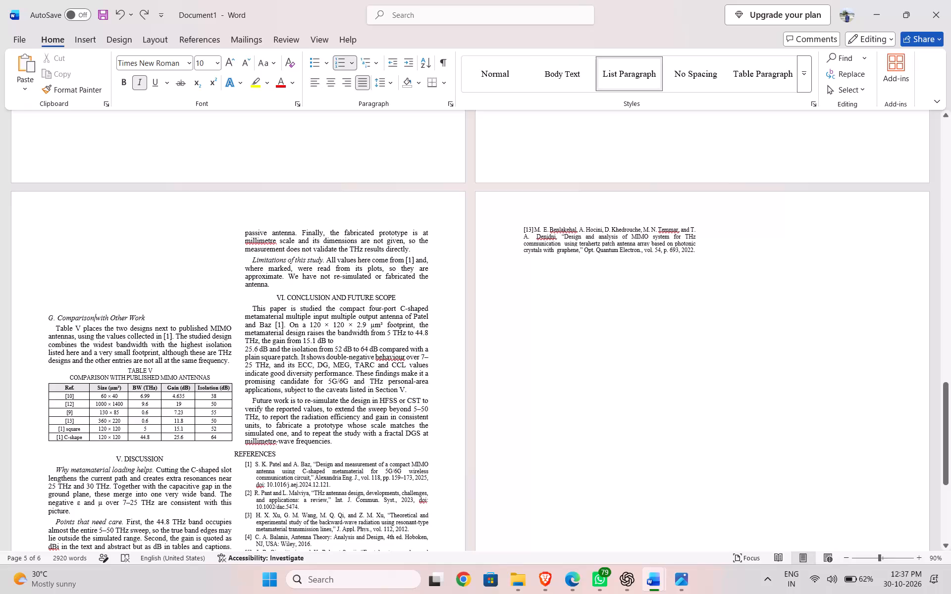
left_click(80, 298)
key("BackSpace")
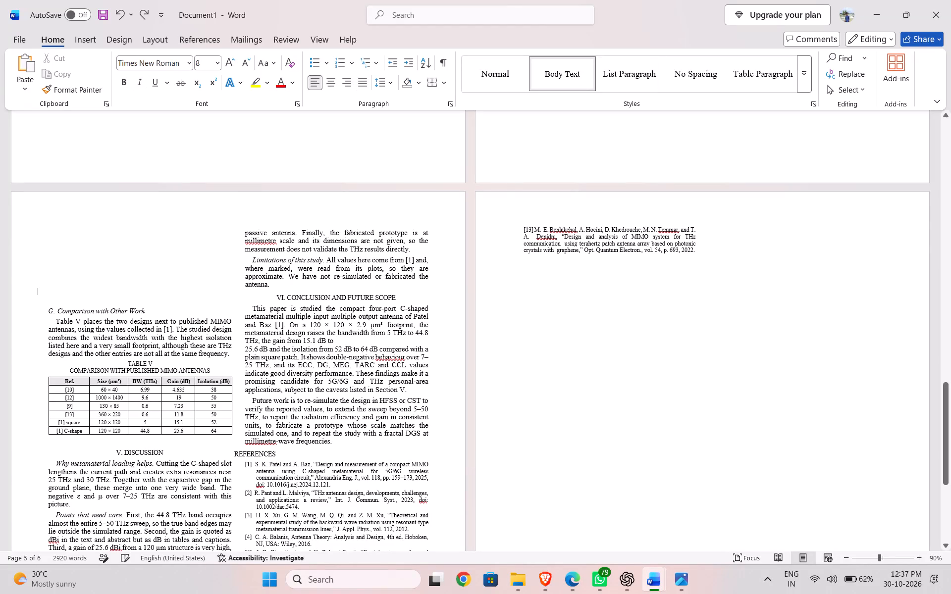
key("BackSpace")
left_click(89, 301)
key("BackSpace")
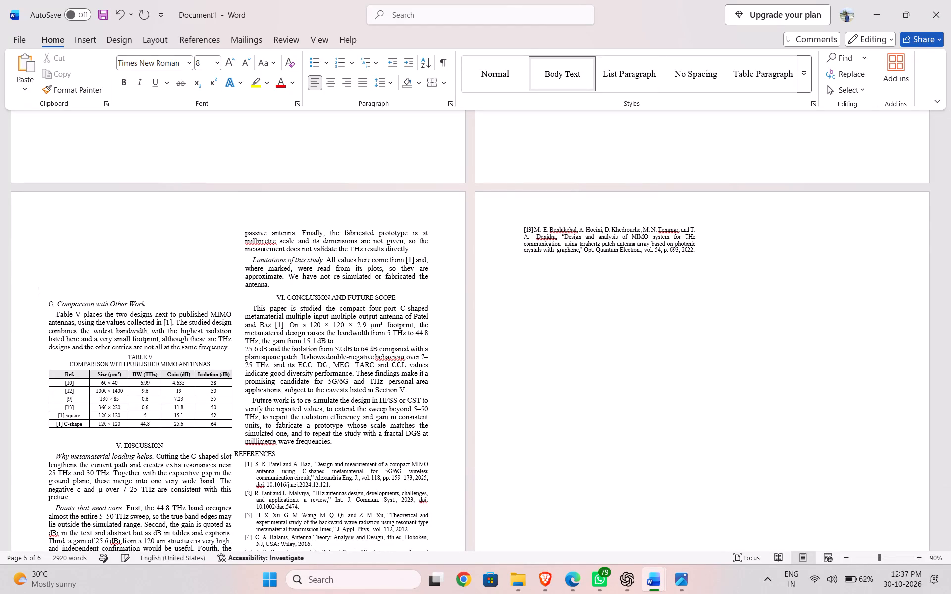
key("BackSpace")
Examine the layout and remaining empty space from section F through section G, the discussion and the reference list.
scroll(133, 307, "down", 7)
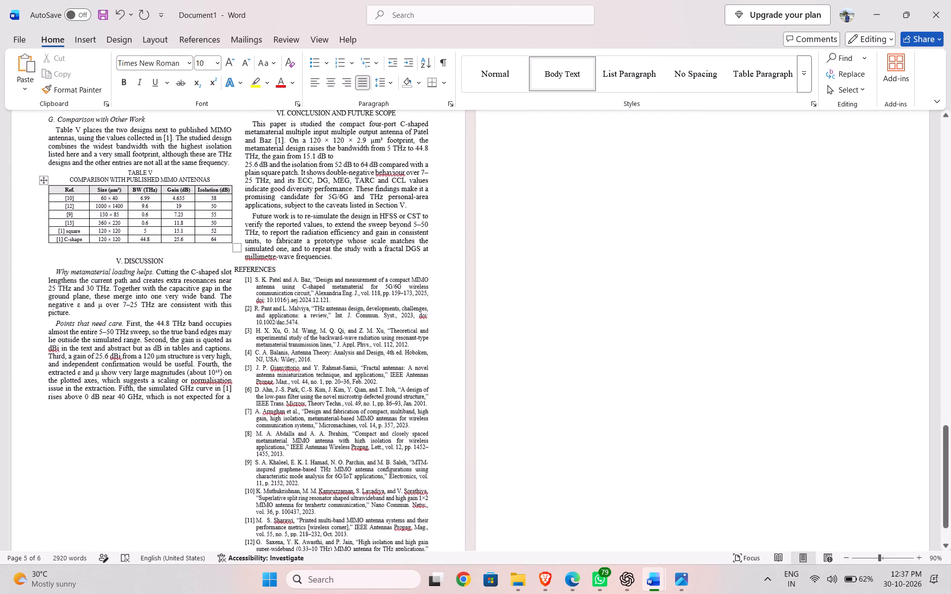
scroll(134, 307, "down", 3)
scroll(134, 307, "up", 8)
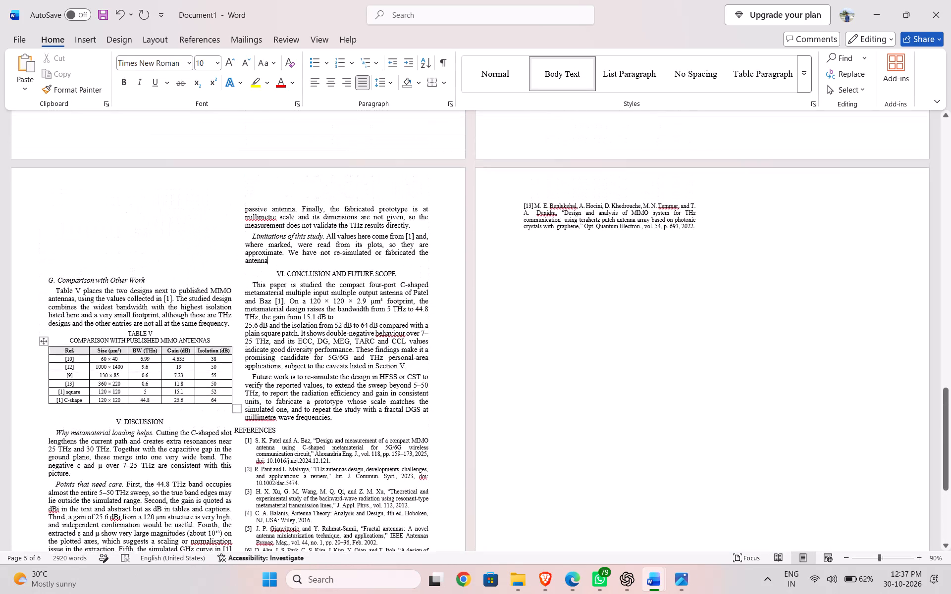
left_click(244, 209)
scroll(275, 242, "down", 3)
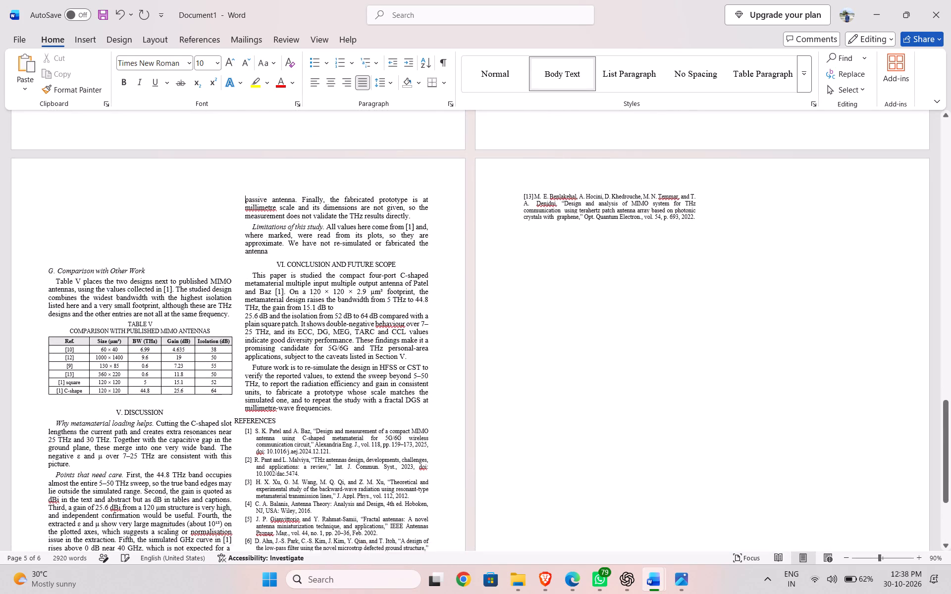
scroll(275, 251, "down", 8)
left_click(129, 386)
left_click(85, 385)
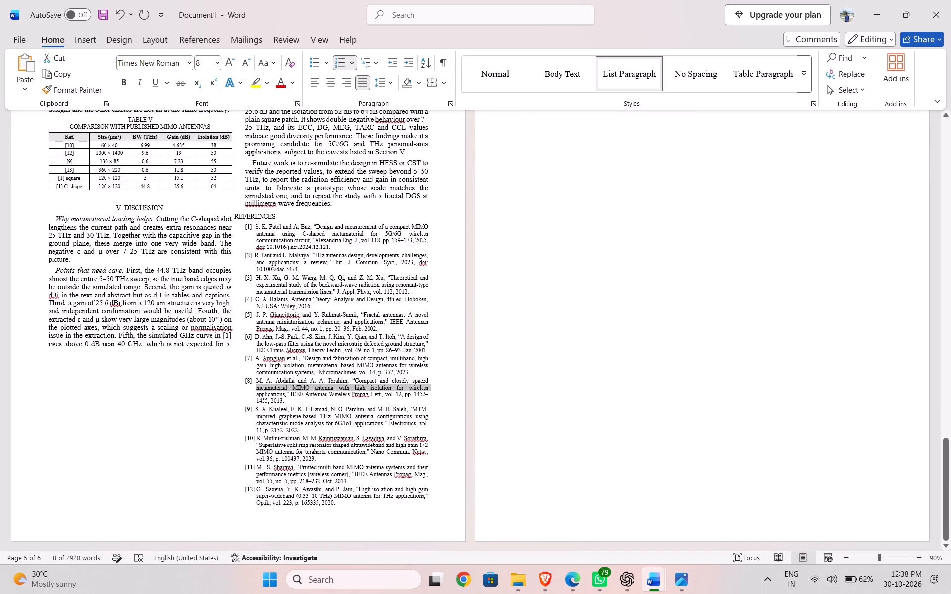
left_click(84, 373)
left_click(62, 363)
left_click(61, 354)
left_click(70, 393)
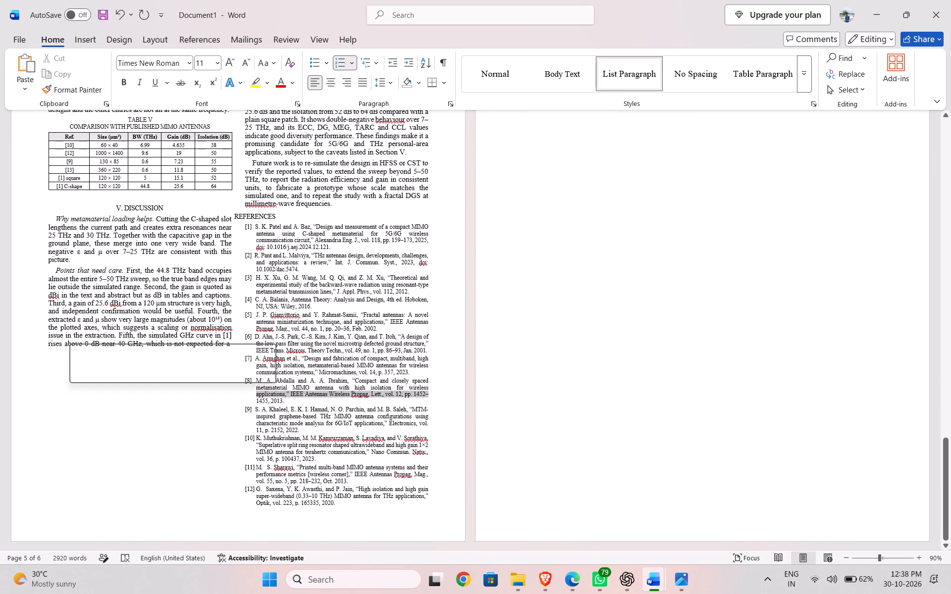
double_click(106, 418)
scroll(107, 419, "down", 11)
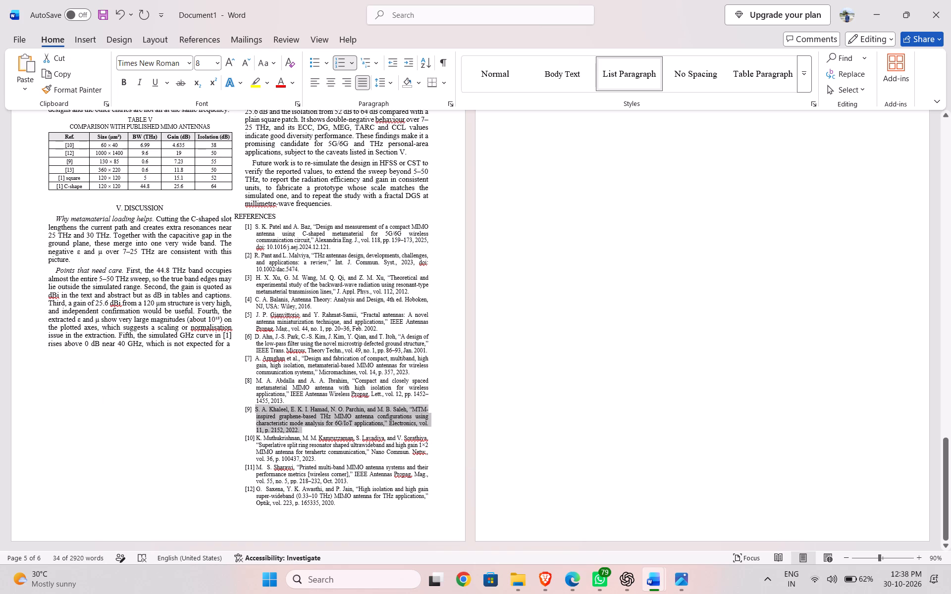
scroll(107, 419, "up", 5)
scroll(109, 418, "down", 4)
left_click(110, 416)
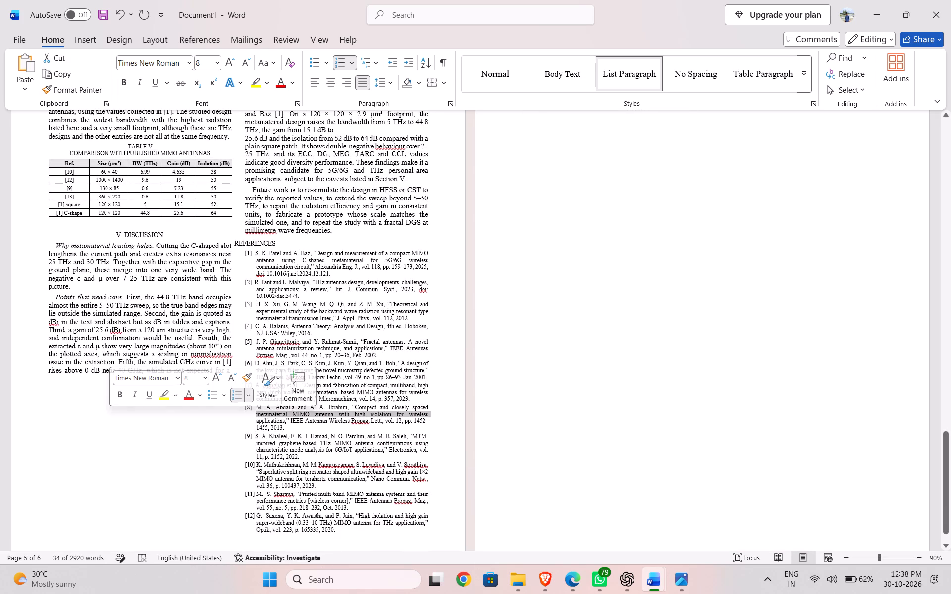
scroll(361, 335, "down", 1)
scroll(361, 335, "up", 11)
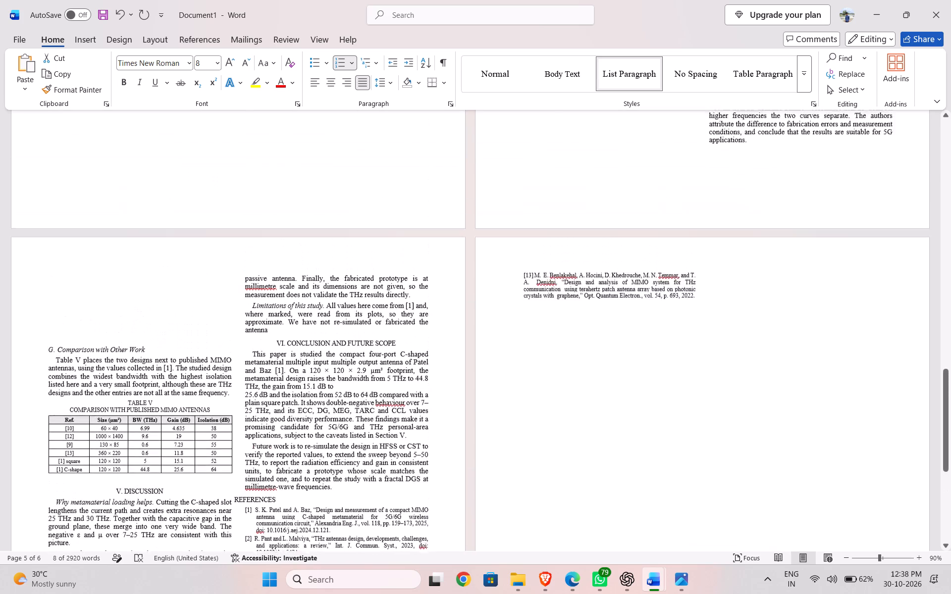
scroll(361, 335, "up", 6)
scroll(639, 314, "up", 1)
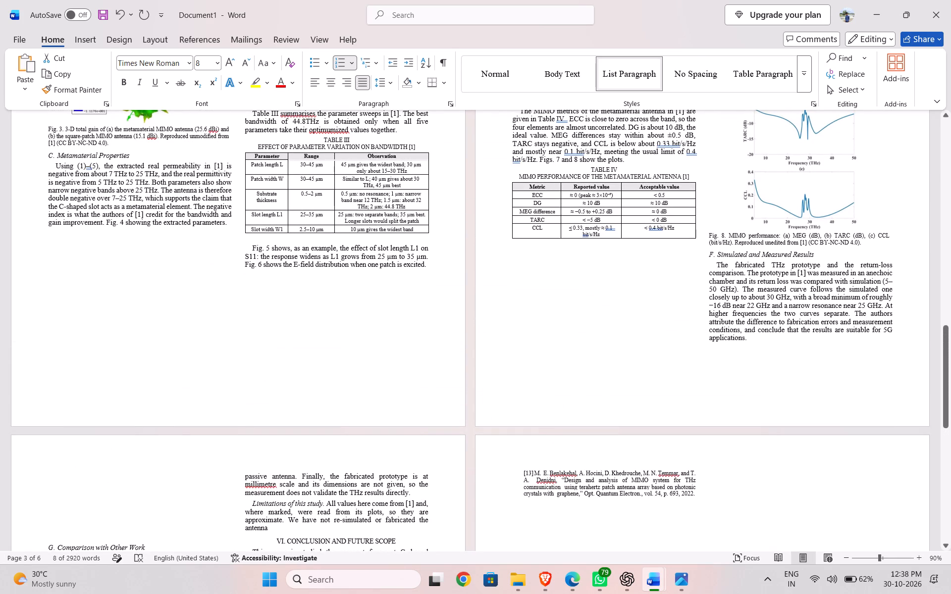
scroll(776, 290, "up", 2)
scroll(508, 301, "down", 15)
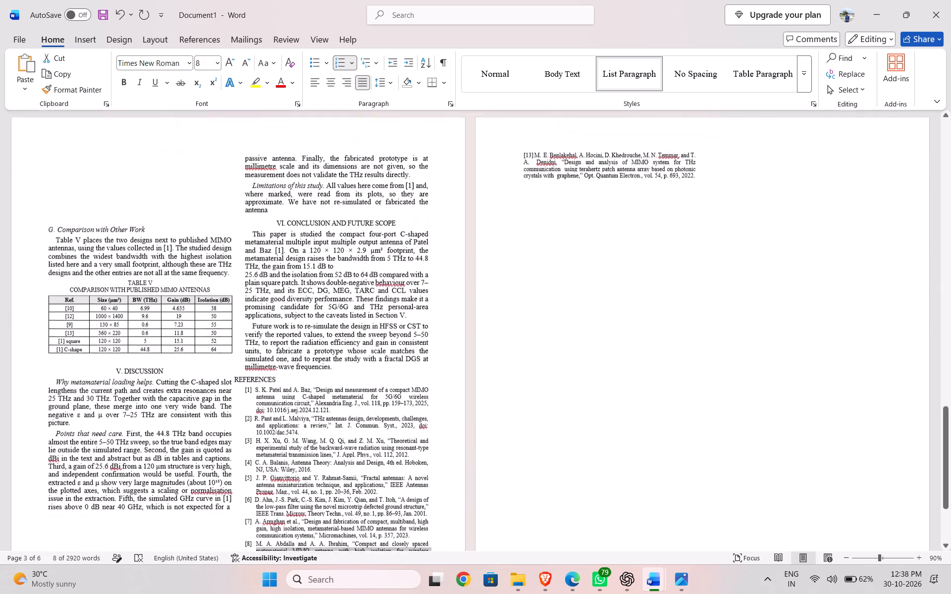
scroll(508, 301, "down", 13)
scroll(508, 301, "up", 7)
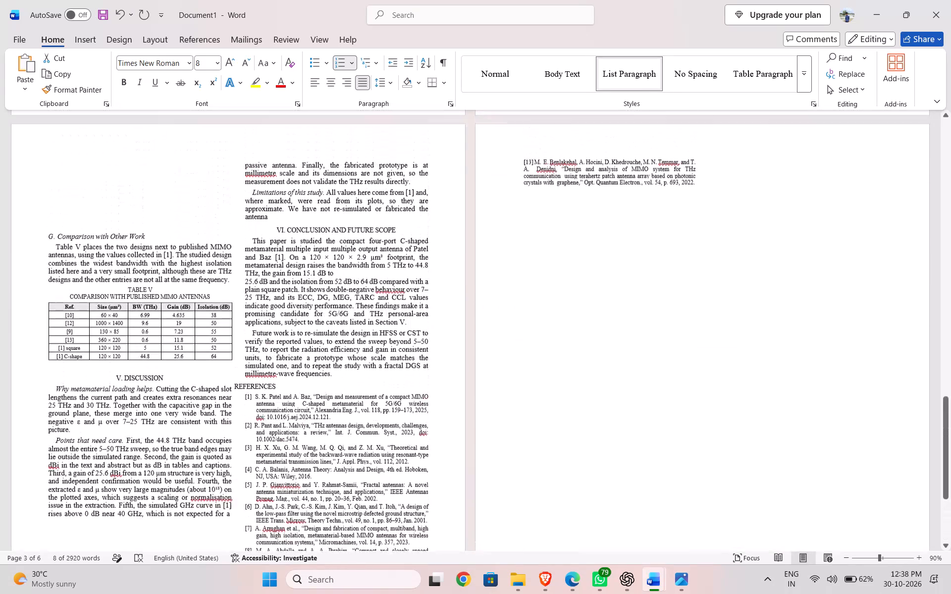
scroll(508, 301, "up", 3)
scroll(508, 301, "down", 4)
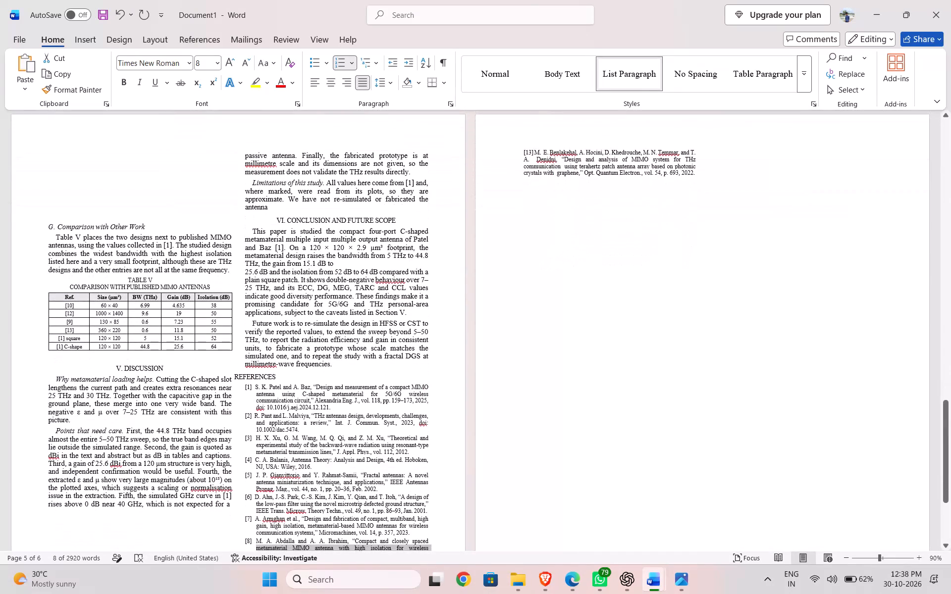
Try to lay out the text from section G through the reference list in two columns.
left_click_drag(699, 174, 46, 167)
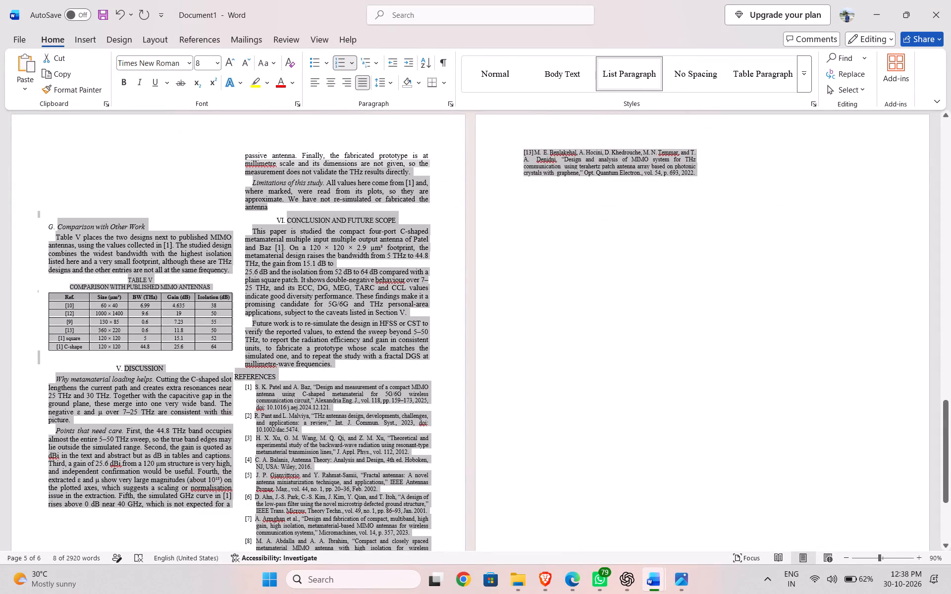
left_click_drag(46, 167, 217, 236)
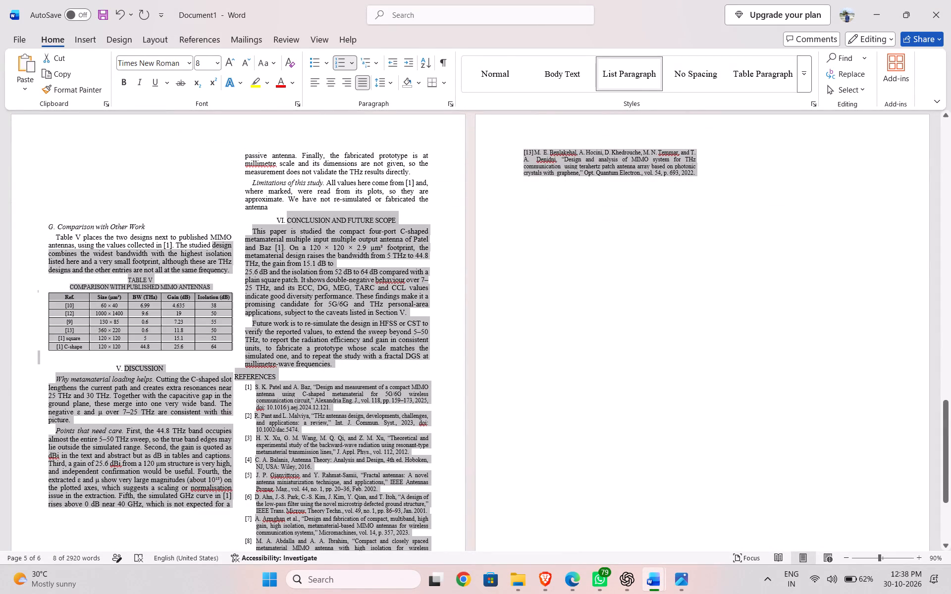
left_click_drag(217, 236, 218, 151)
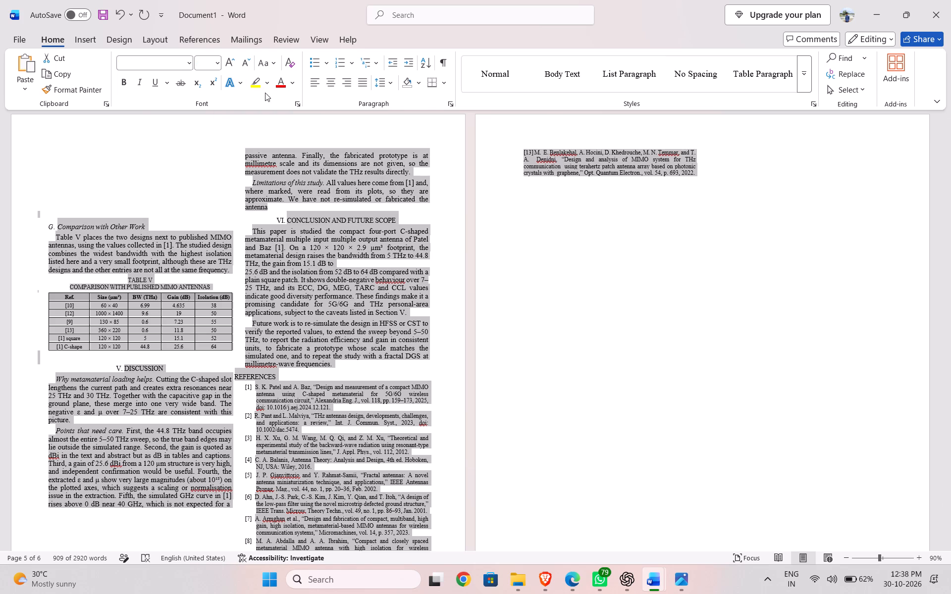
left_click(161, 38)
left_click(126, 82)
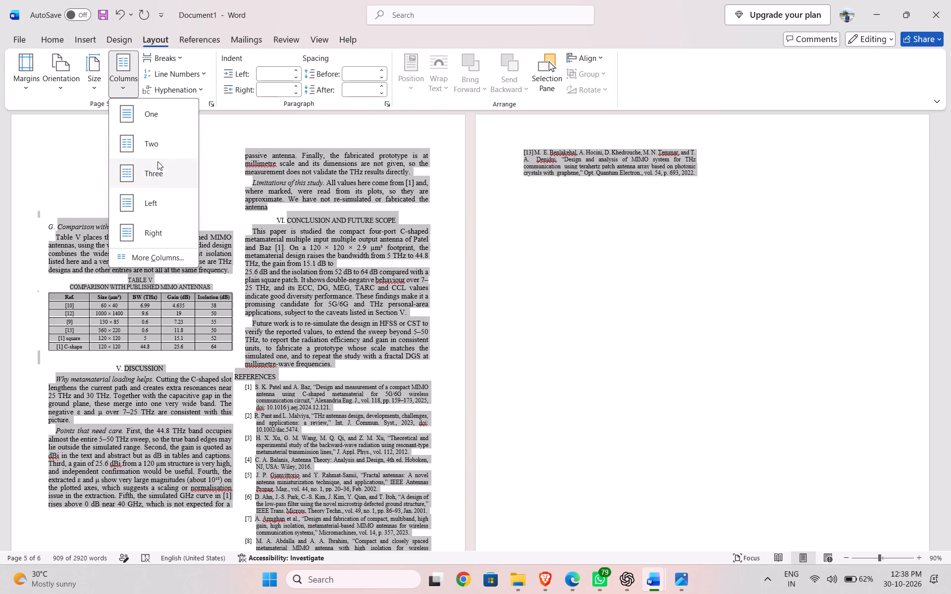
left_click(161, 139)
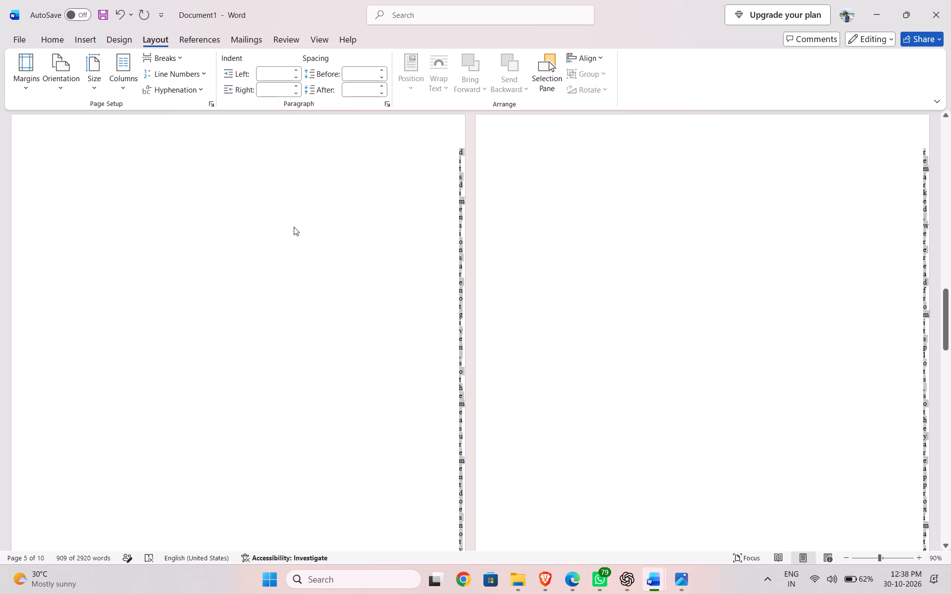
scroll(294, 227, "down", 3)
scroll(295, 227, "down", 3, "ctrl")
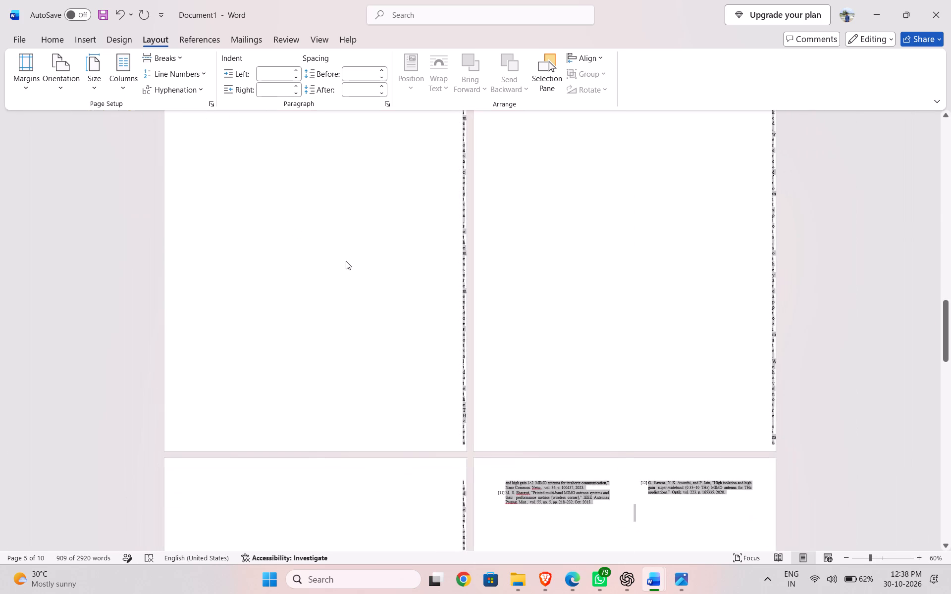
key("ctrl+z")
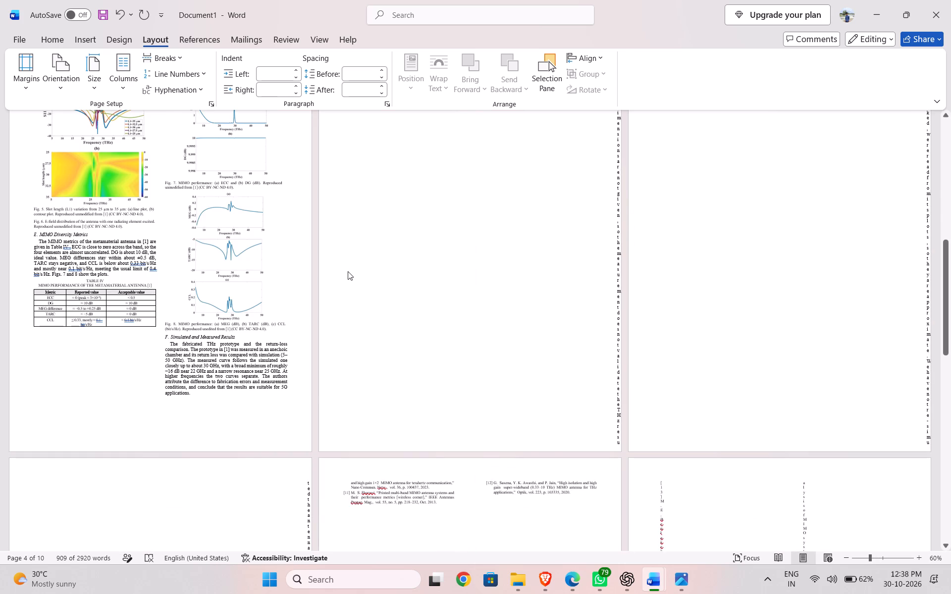
Examine the page layout from the parametric study plots through the reference list for remaining empty space.
left_click(386, 281)
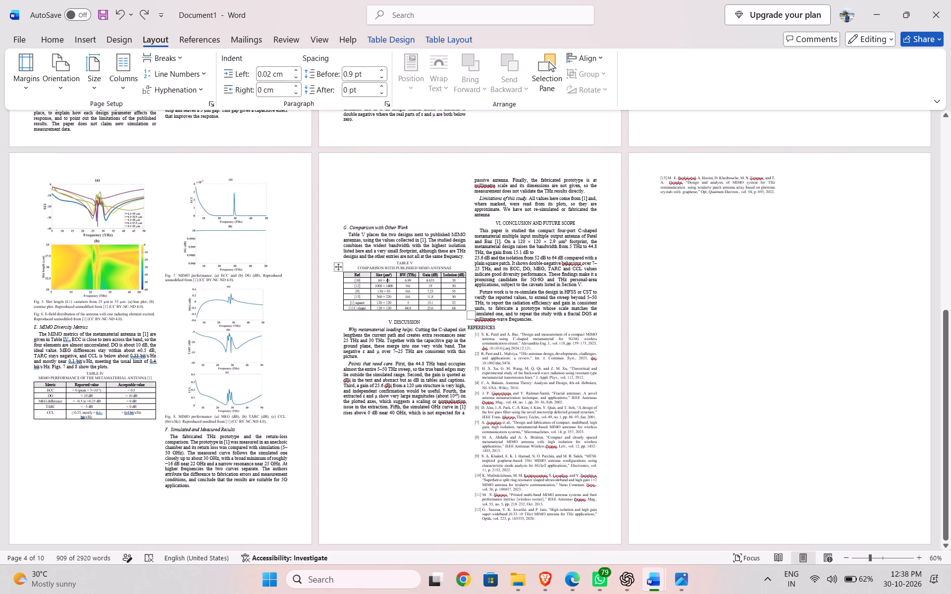
scroll(393, 276, "down", 8)
scroll(368, 302, "up", 3)
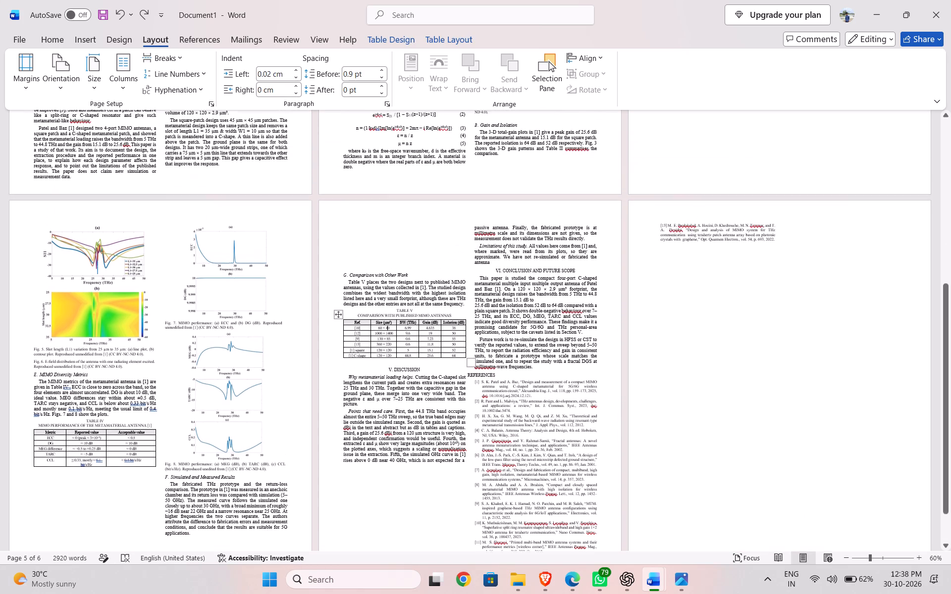
scroll(368, 303, "up", 9)
scroll(368, 303, "down", 5)
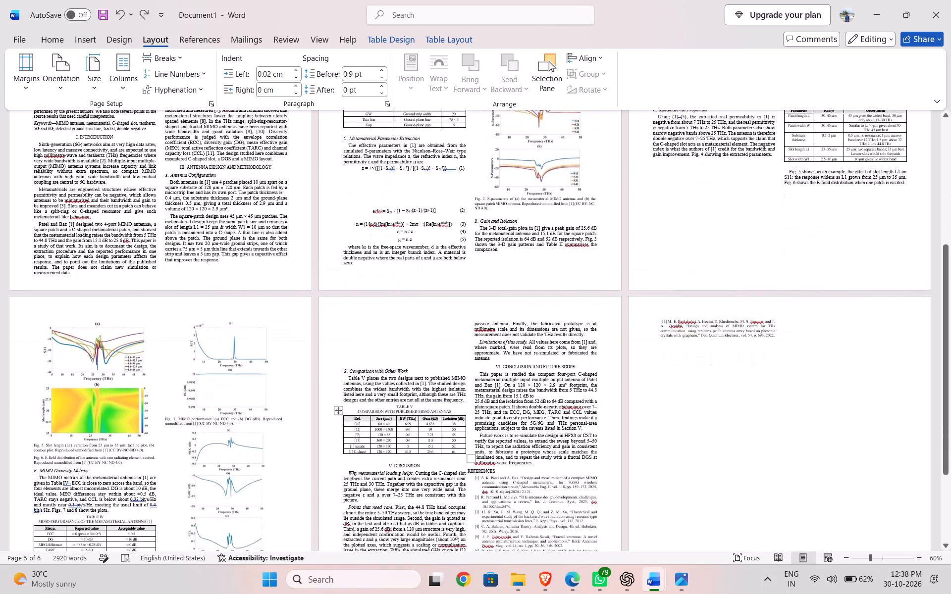
scroll(368, 303, "down", 13)
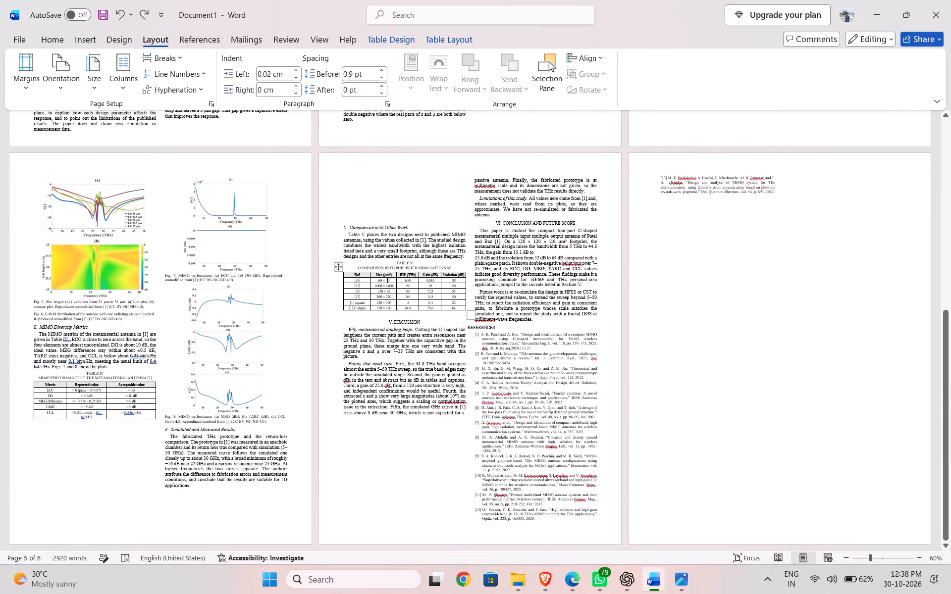
Remove the trailing space after "suitable for 5G applications." at the end of section F.
left_click(274, 513)
left_click(219, 499)
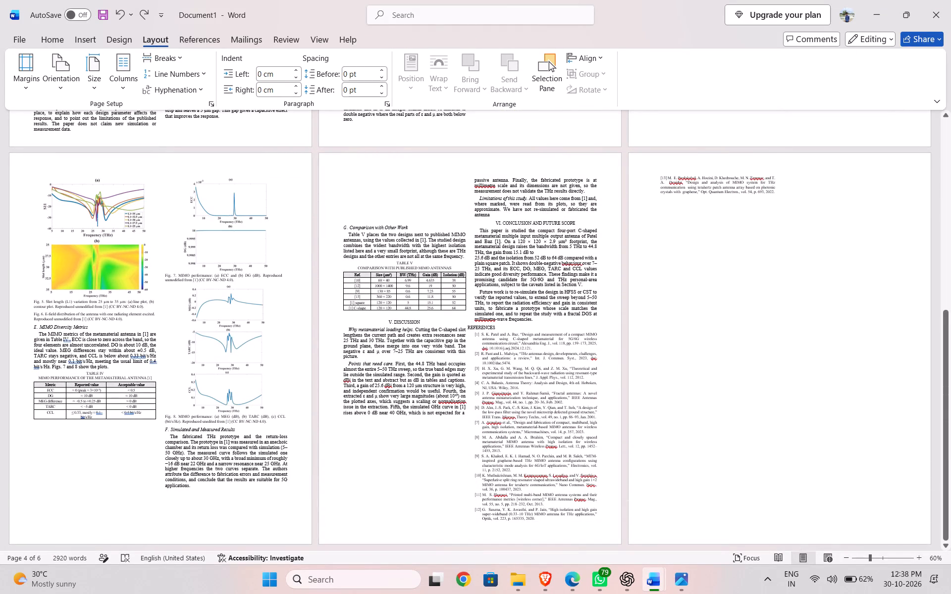
key("Down")
key("Down")
key("BackSpace")
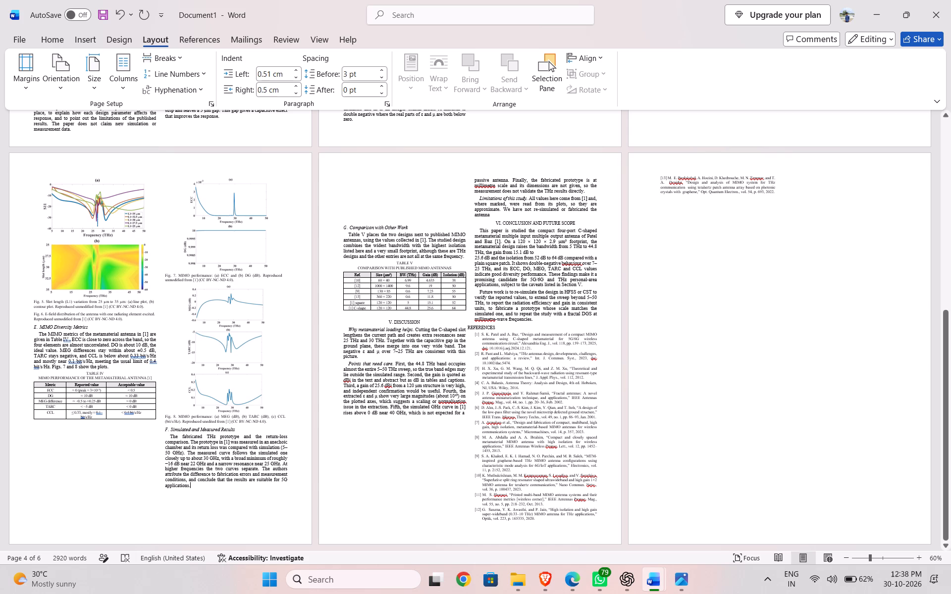
Try to remove the blank line above the "Comparison with Other Work" heading.
left_click(376, 211)
left_click(370, 218)
key("BackSpace")
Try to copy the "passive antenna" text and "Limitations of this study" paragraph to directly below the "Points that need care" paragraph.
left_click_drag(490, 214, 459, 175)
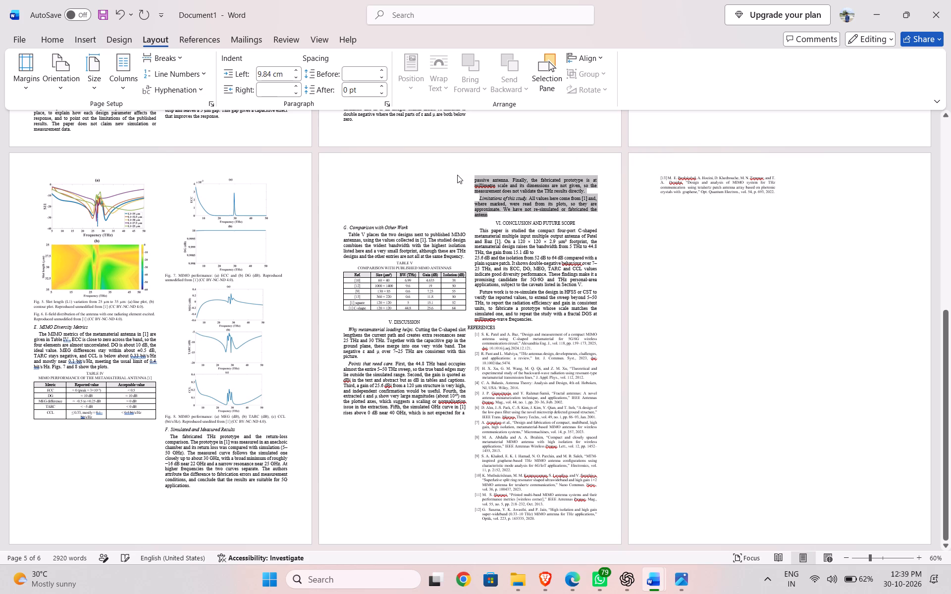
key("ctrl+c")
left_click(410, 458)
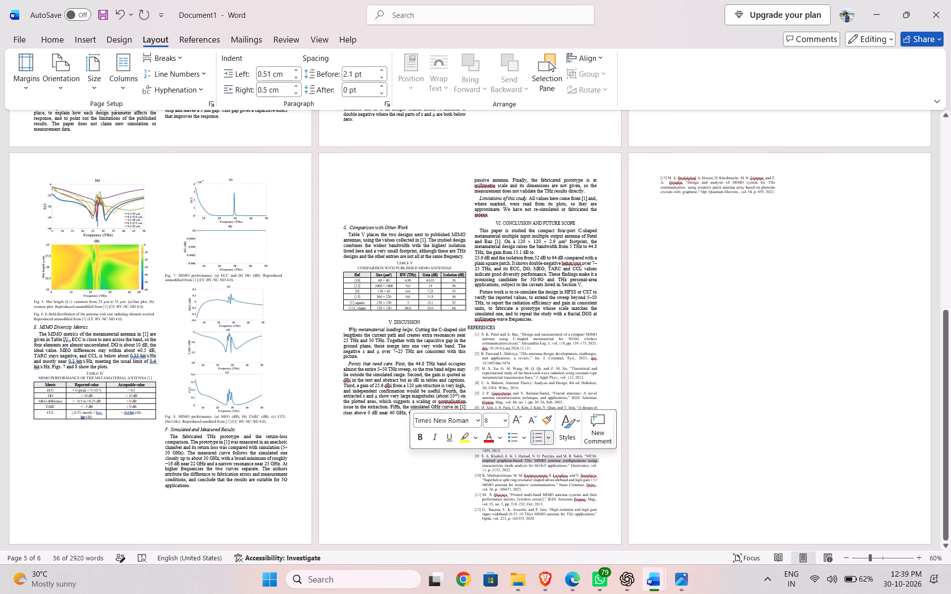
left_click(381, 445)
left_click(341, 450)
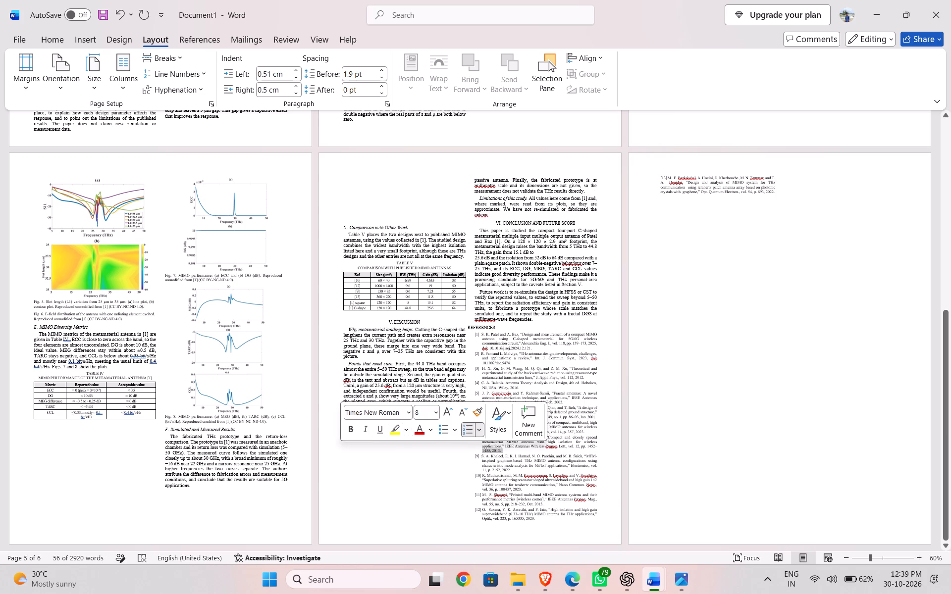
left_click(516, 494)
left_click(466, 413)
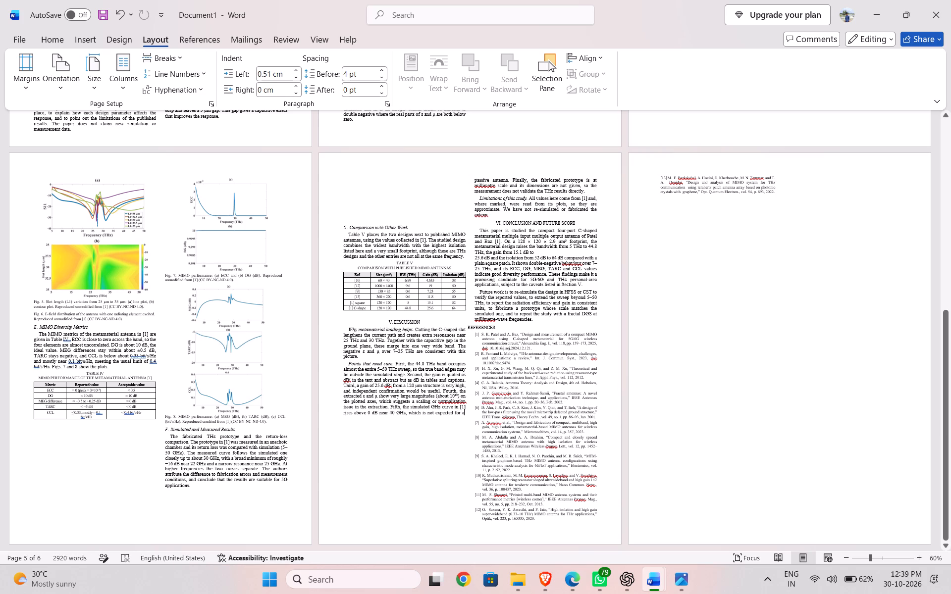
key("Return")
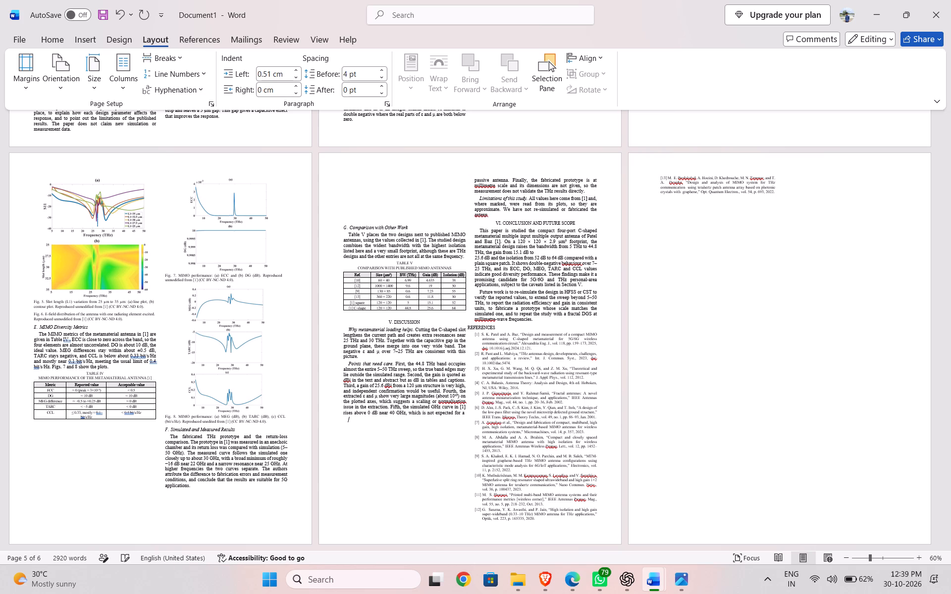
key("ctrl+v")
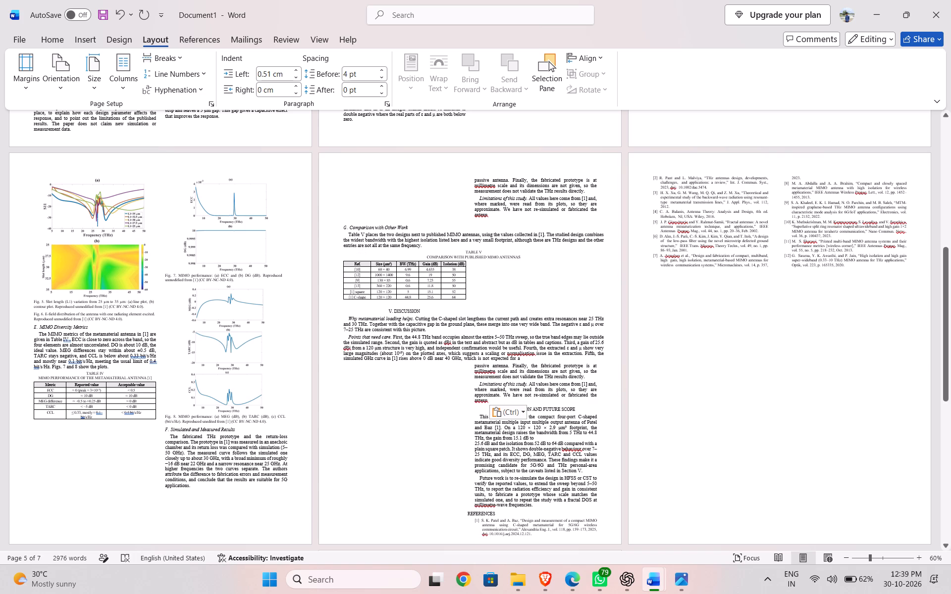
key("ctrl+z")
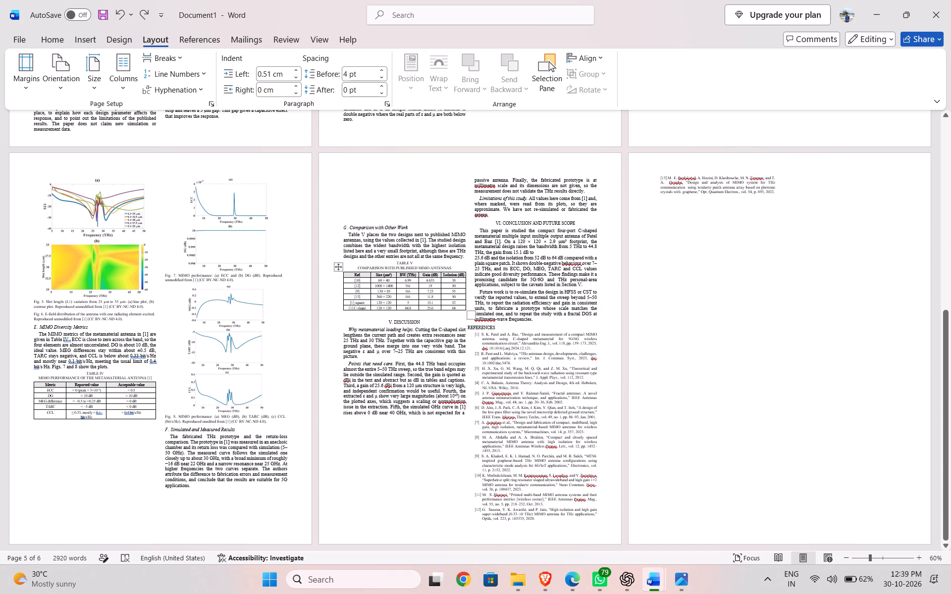
Insert a continuous section break just before the "Comparison with Other Work" heading.
left_click(123, 85)
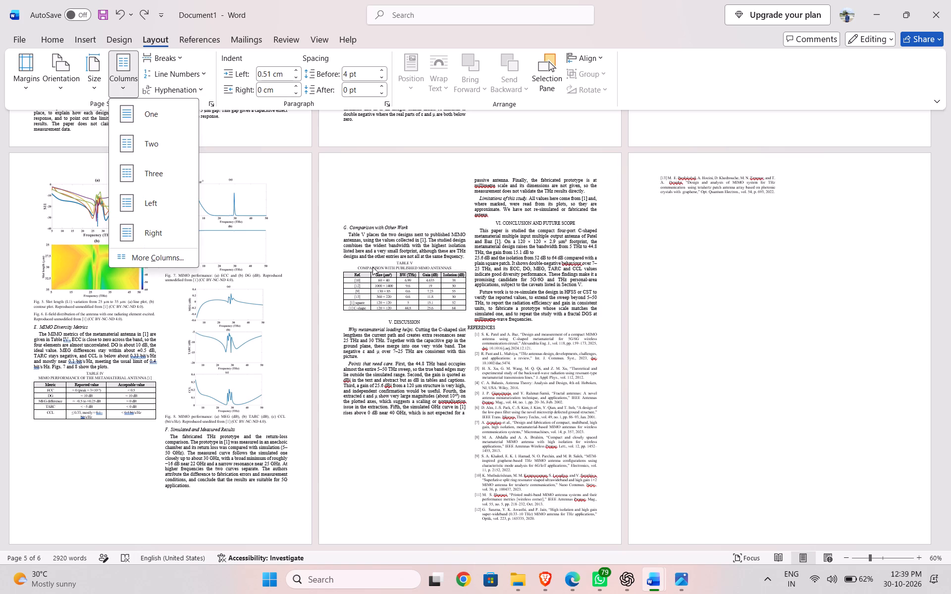
left_click(387, 208)
left_click(348, 230)
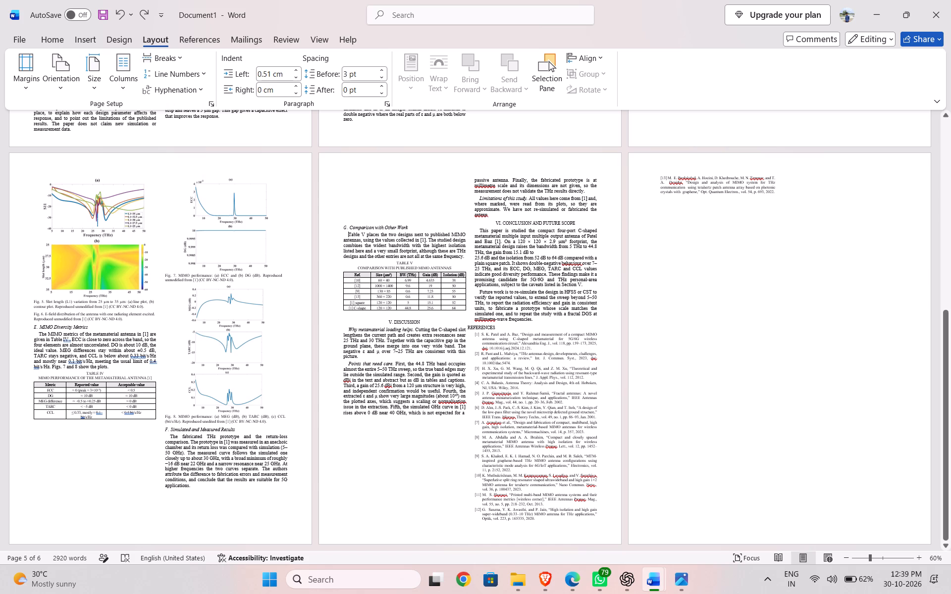
left_click(345, 228)
left_click(178, 63)
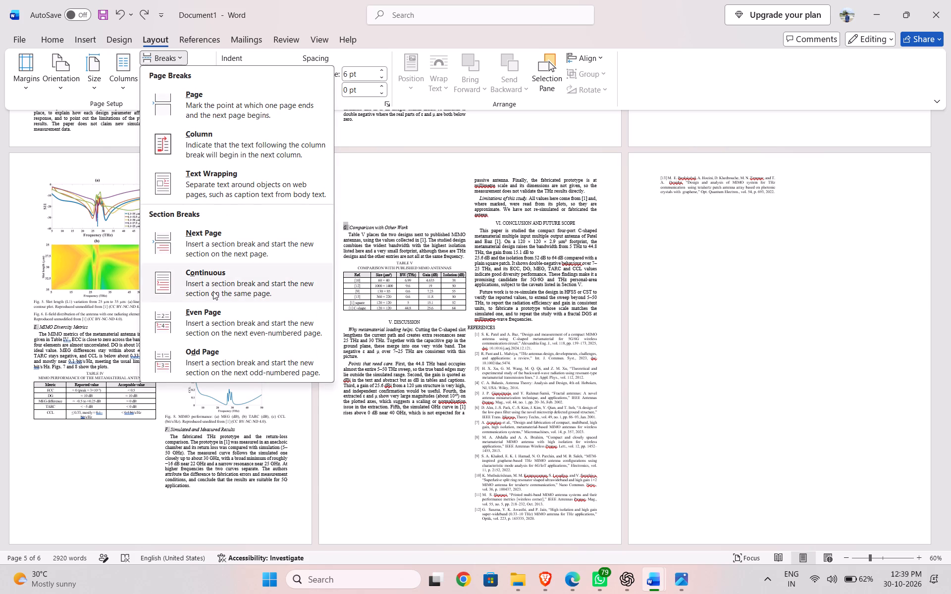
left_click(213, 291)
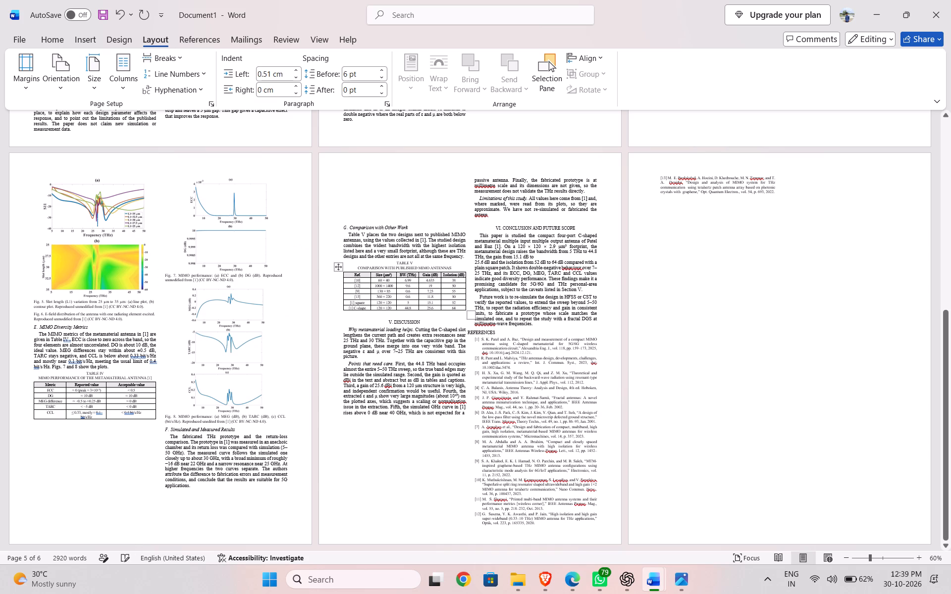
Try to delete the blank lines in the empty space above the "Comparison with Other Work" heading.
left_click(350, 214)
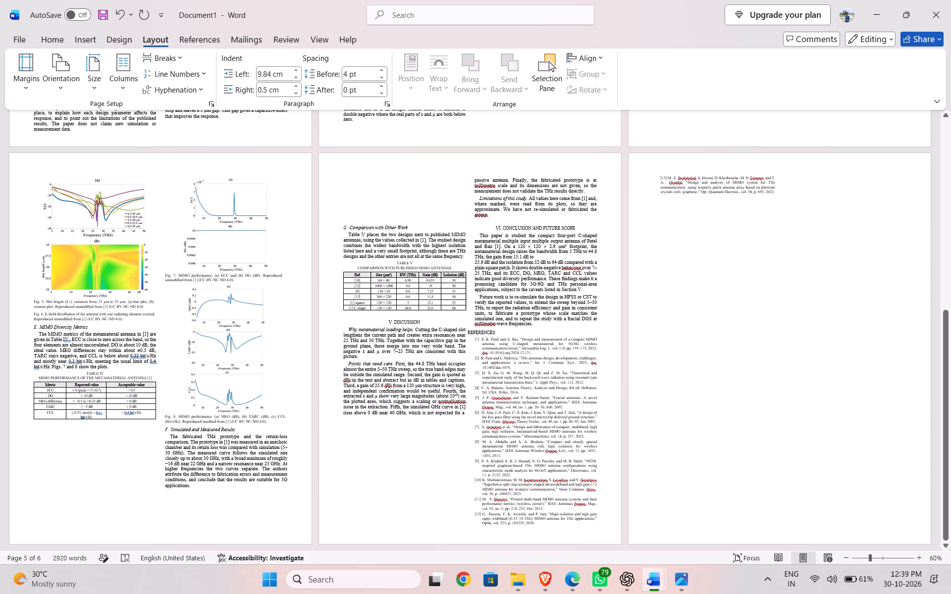
left_click(353, 220)
key("BackSpace")
key("BackSpace")
key("BackSpace")
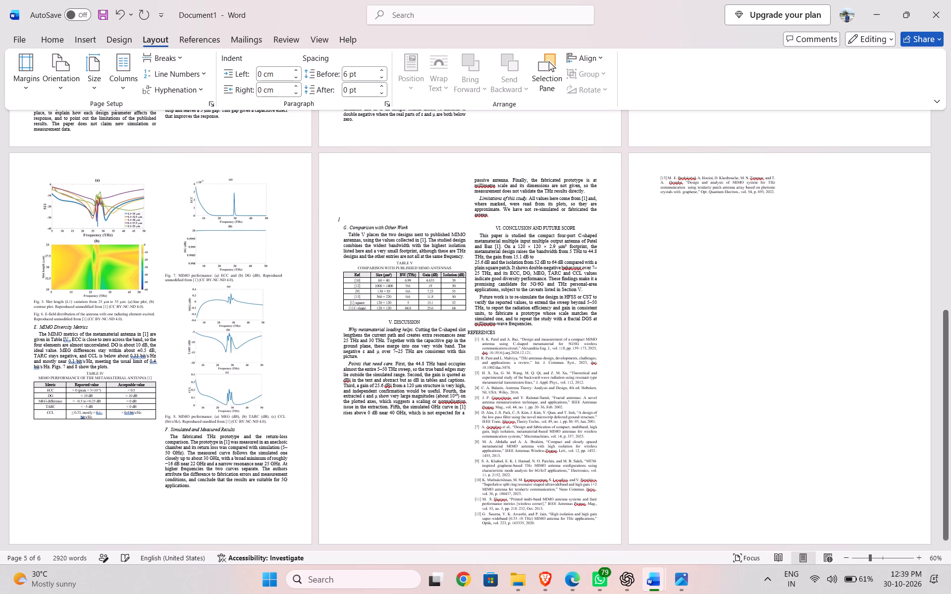
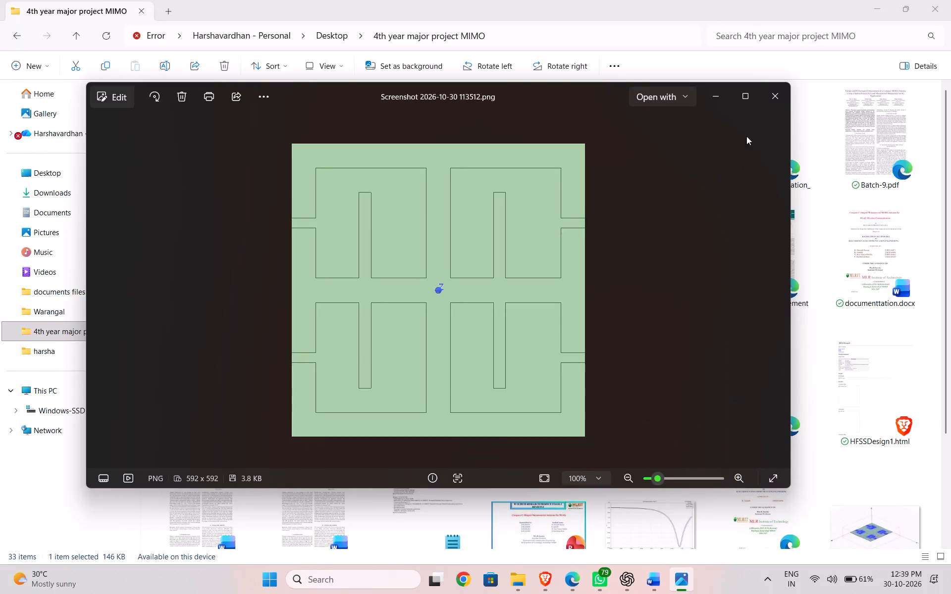
Close the antenna screenshot preview and copy the E_field_C_shaped_design.png file from the 4th year major project MIMO folder.
left_click(779, 89)
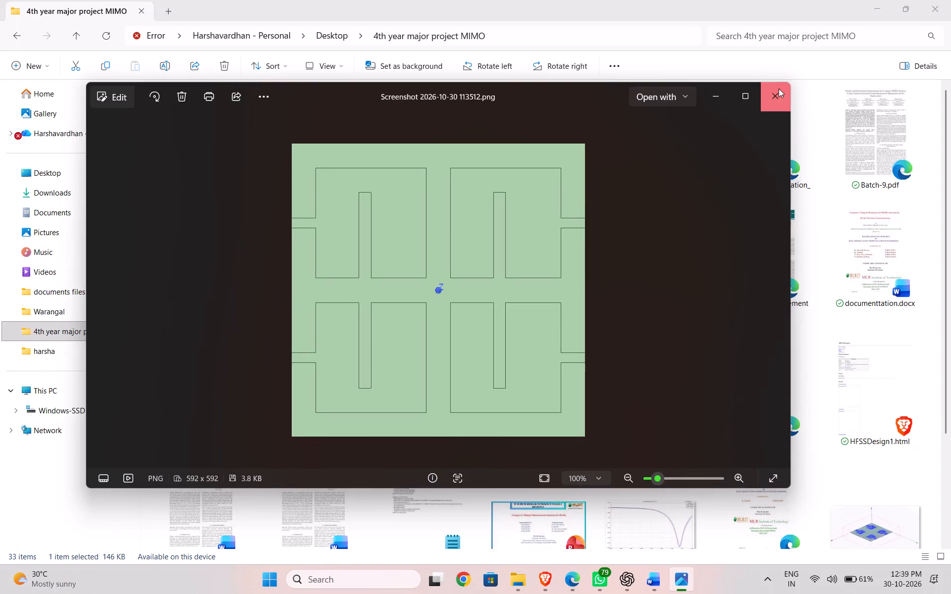
left_click(222, 415)
key("ctrl+c")
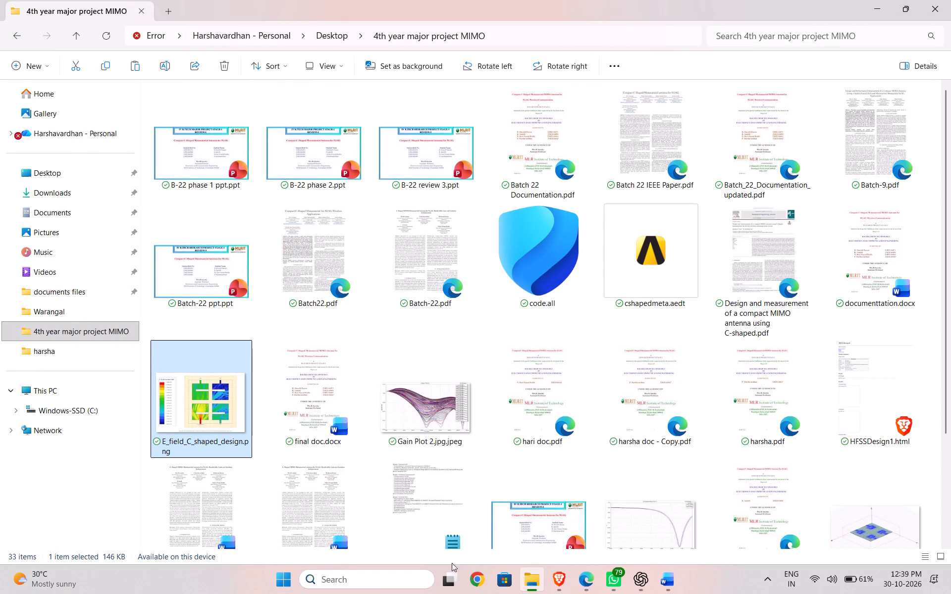
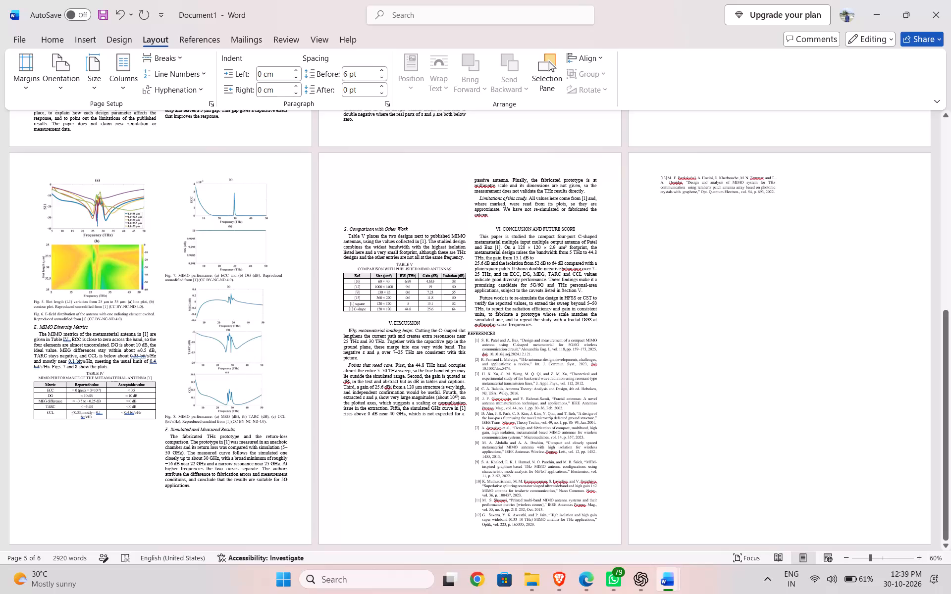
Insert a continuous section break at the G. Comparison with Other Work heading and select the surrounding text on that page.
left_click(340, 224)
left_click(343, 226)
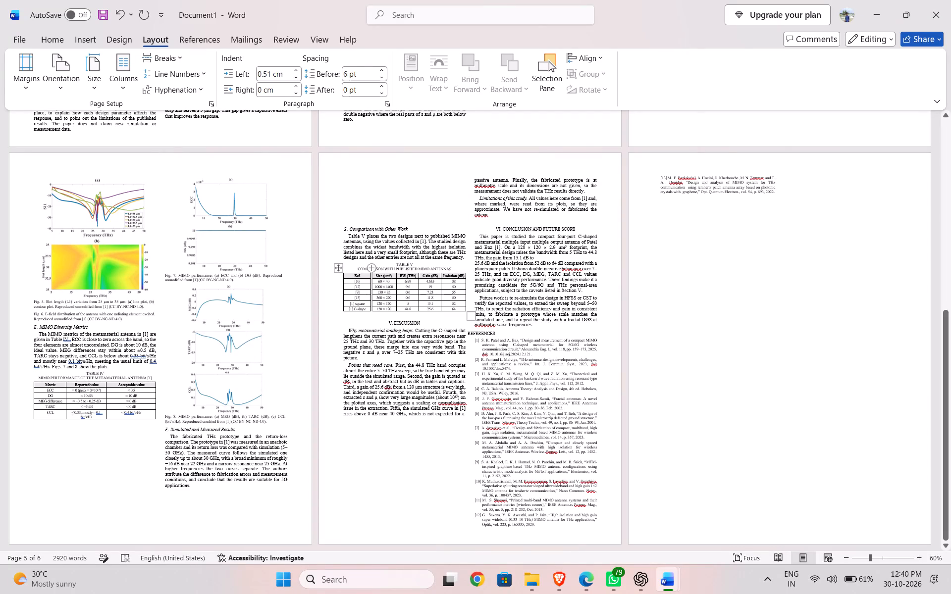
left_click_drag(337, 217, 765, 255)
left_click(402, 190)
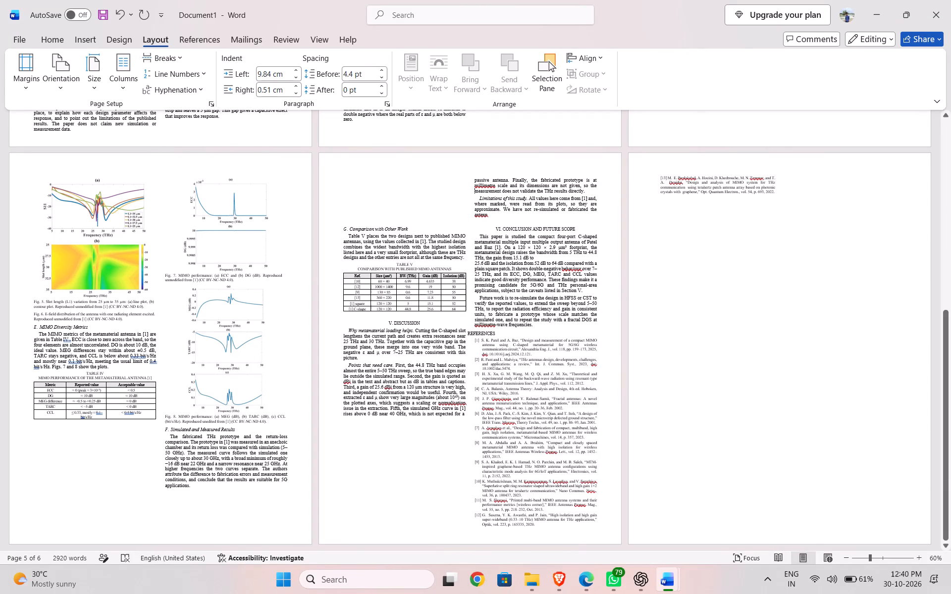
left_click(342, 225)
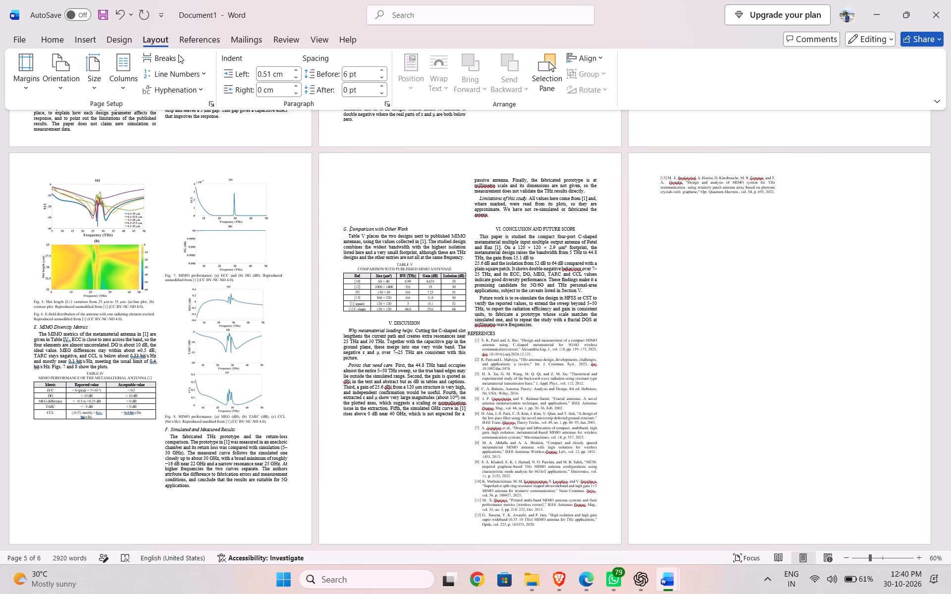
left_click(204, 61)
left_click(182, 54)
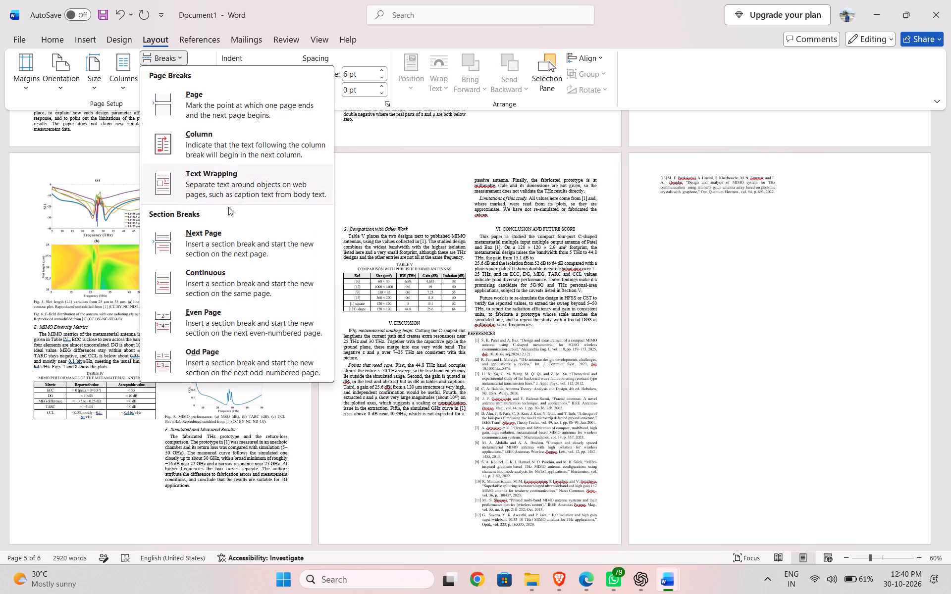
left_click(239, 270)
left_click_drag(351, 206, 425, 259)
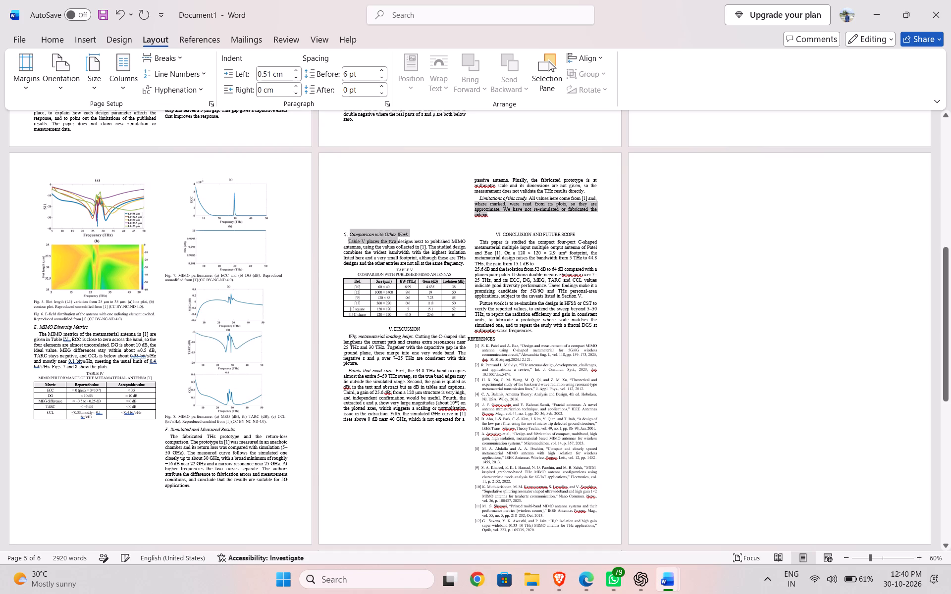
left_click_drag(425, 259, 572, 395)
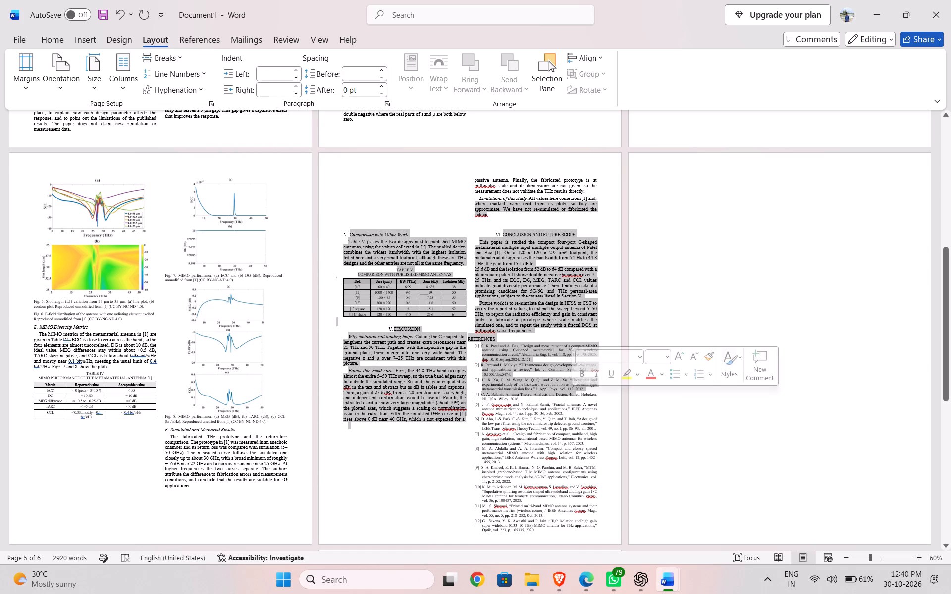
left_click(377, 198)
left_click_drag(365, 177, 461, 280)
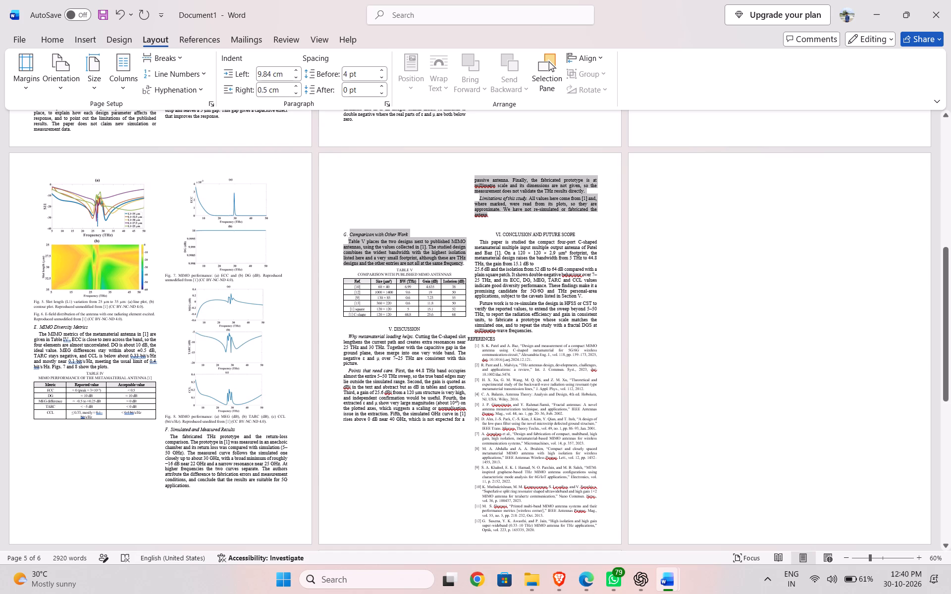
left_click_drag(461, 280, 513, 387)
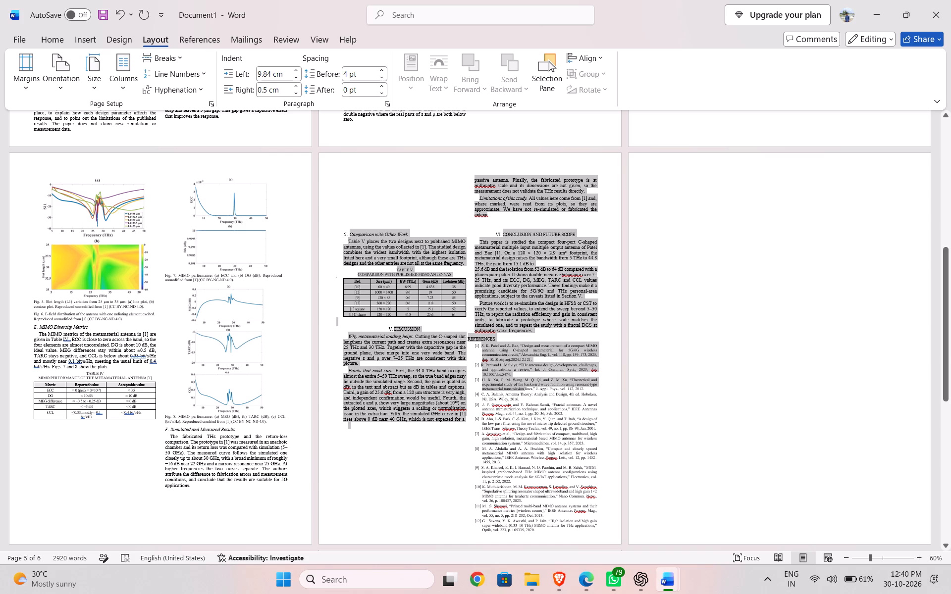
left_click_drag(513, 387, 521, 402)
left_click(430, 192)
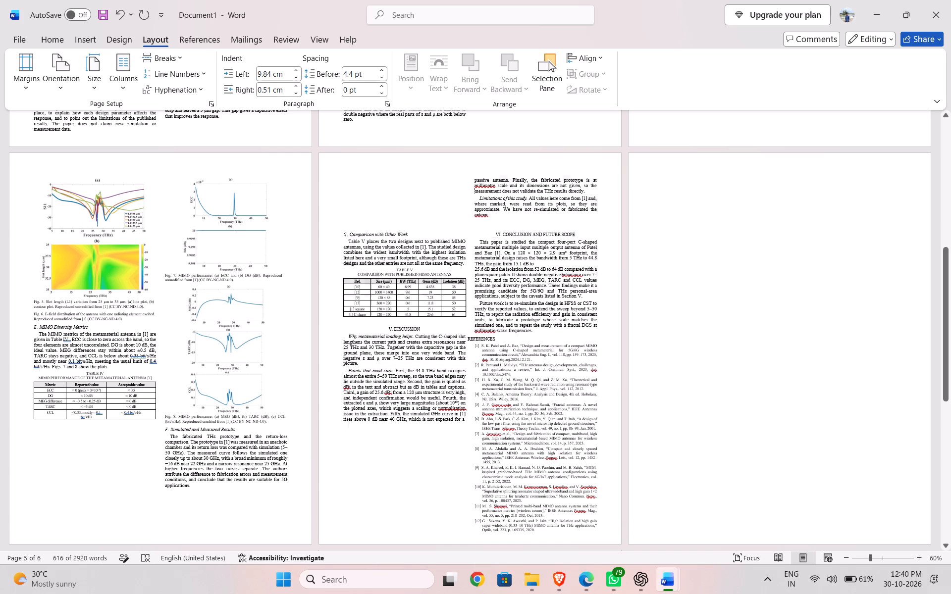
Undo the recent edits back to the point before the Fig. 9 prototype image and its caption were deleted.
key("ctrl+z")
key("ctrl+z")
key("ctrl+z")
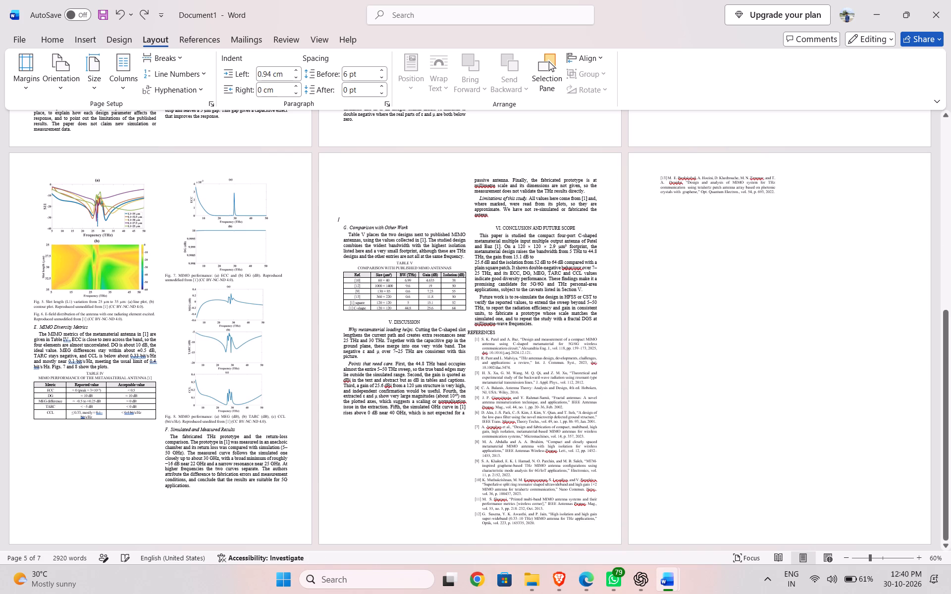
key("ctrl+z")
key("ctrl+z")
key("ctrl+z")
key("ctrl+z")
key("ctrl+z")
key("ctrl+z")
key("ctrl+z")
key("ctrl+z")
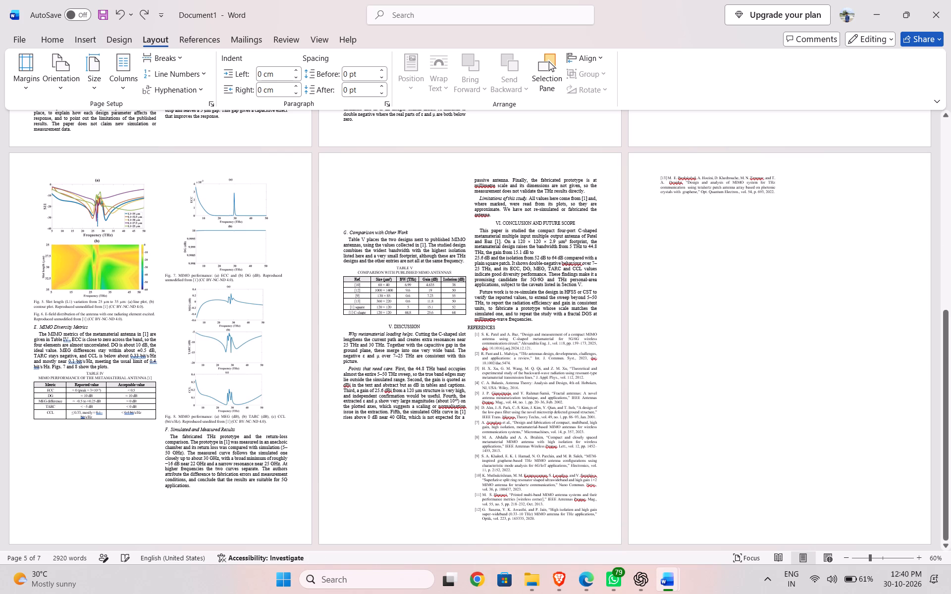
key("ctrl+z")
key("ctrl+z")
key("ctrl+z")
key("ctrl+z")
key("ctrl+z")
key("ctrl+z")
key("ctrl+z")
key("ctrl+z")
key("ctrl+z")
key("ctrl+z")
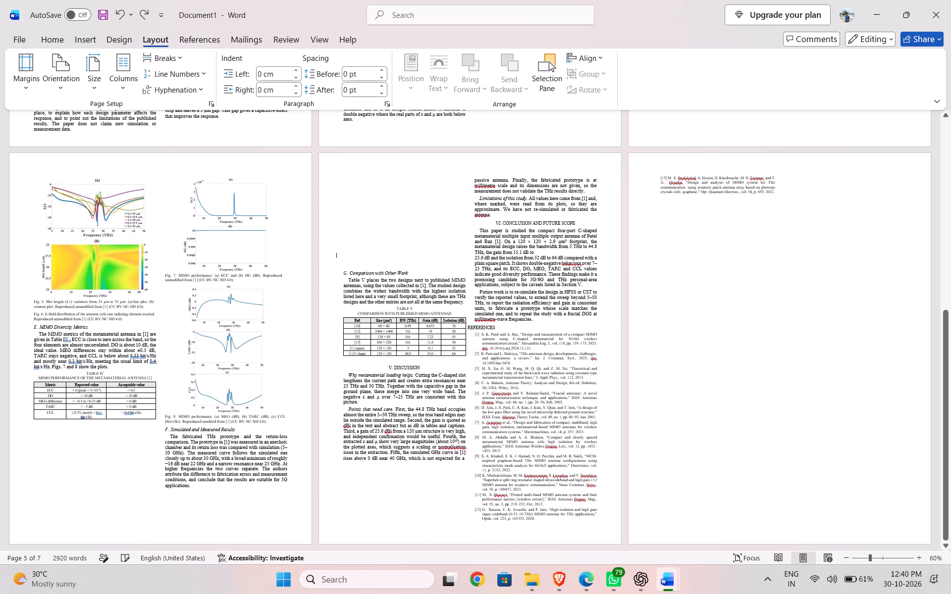
key("ctrl+z")
key("ctrl+z")
key("ctrl+z")
key("ctrl+z")
key("ctrl+z")
key("ctrl+z")
key("ctrl+z")
key("ctrl+z")
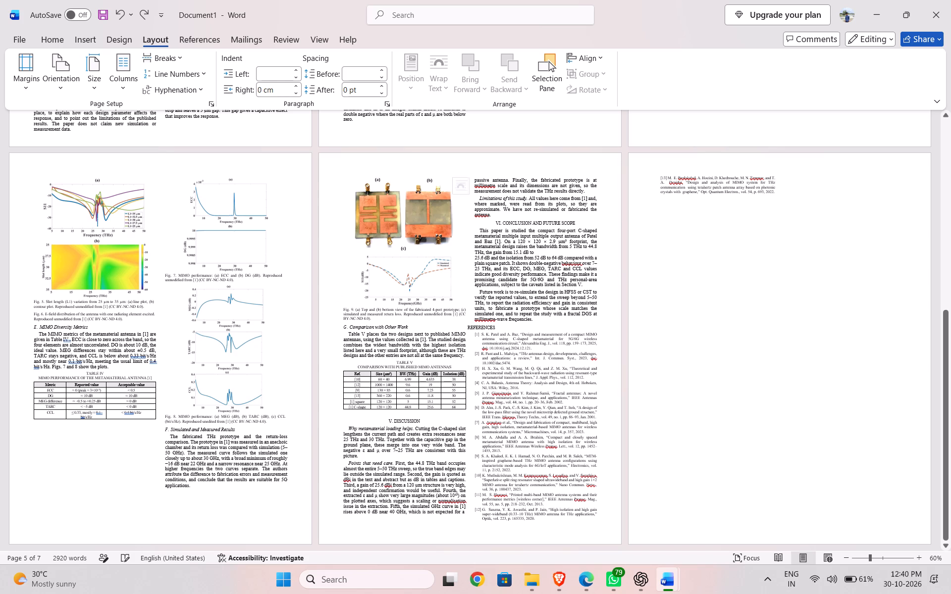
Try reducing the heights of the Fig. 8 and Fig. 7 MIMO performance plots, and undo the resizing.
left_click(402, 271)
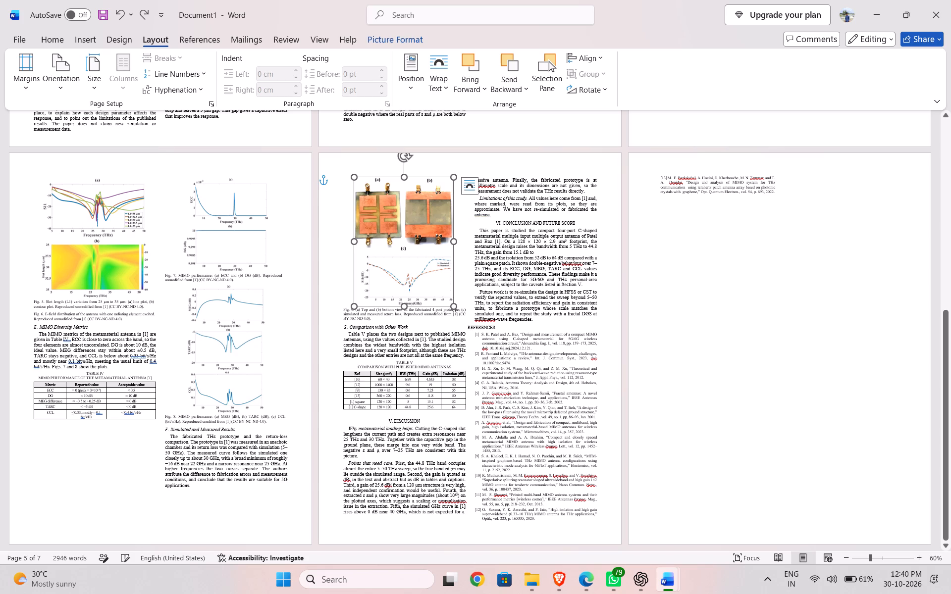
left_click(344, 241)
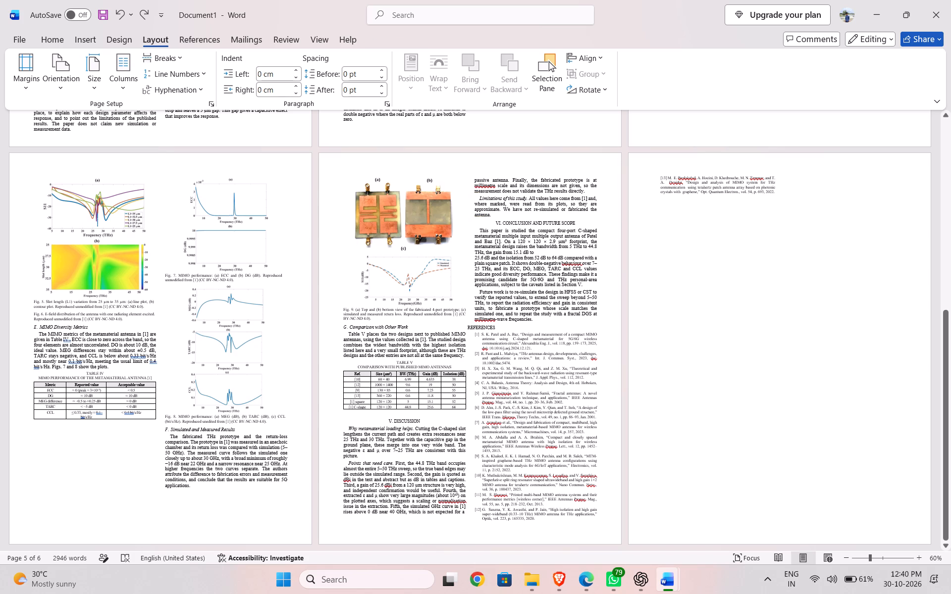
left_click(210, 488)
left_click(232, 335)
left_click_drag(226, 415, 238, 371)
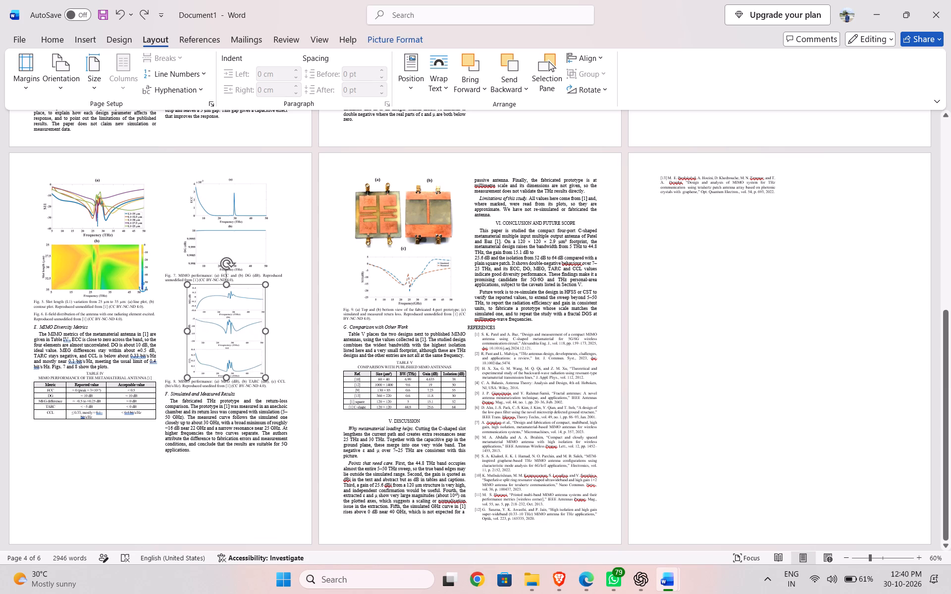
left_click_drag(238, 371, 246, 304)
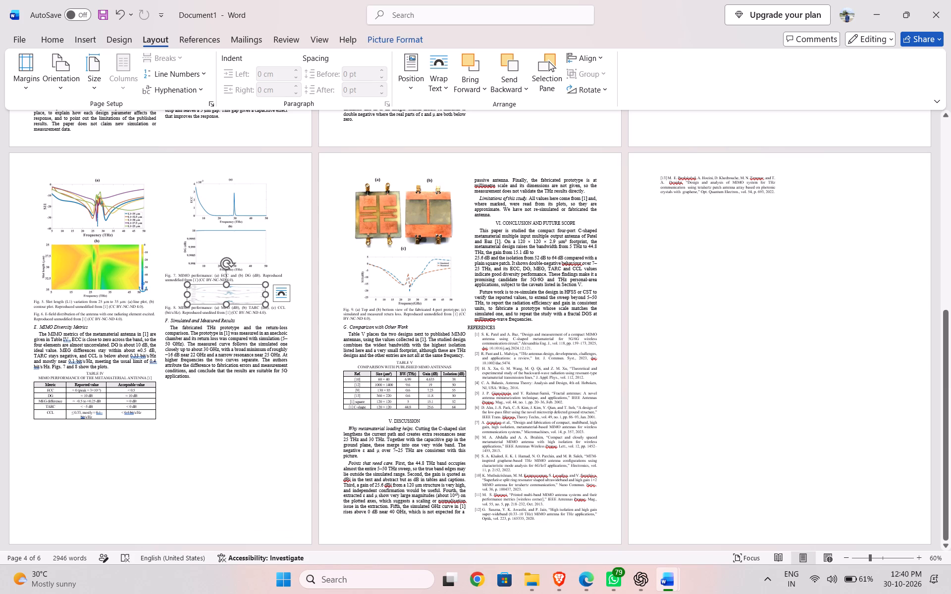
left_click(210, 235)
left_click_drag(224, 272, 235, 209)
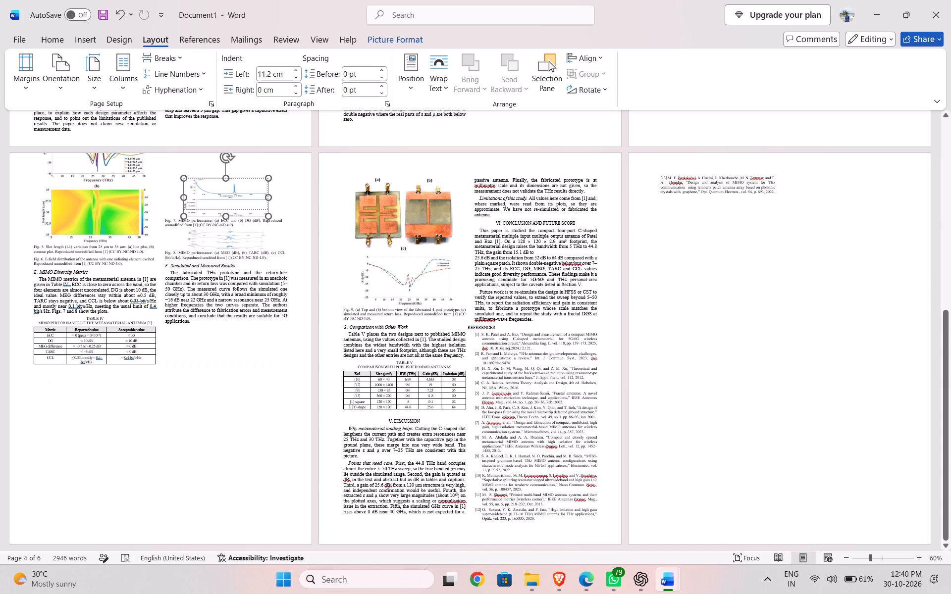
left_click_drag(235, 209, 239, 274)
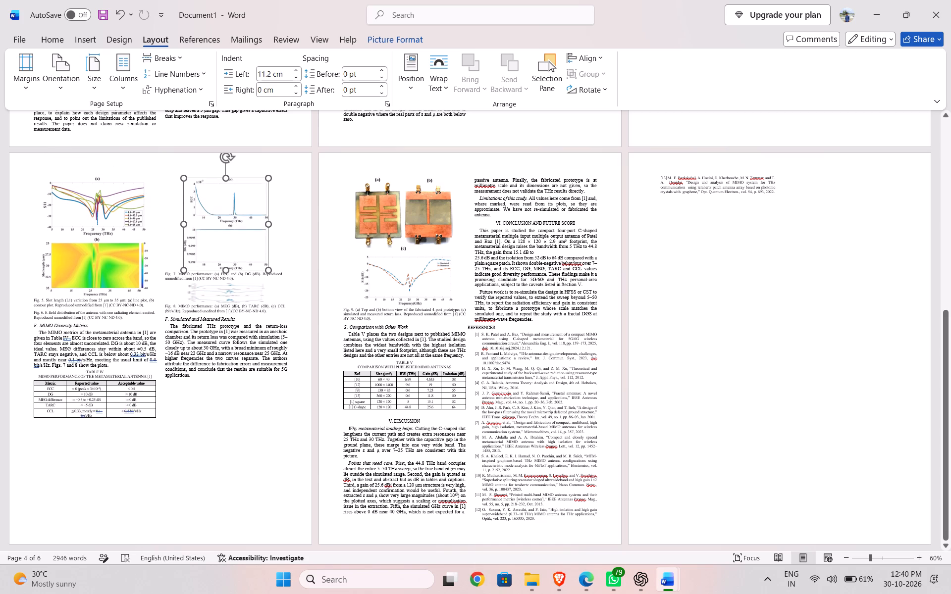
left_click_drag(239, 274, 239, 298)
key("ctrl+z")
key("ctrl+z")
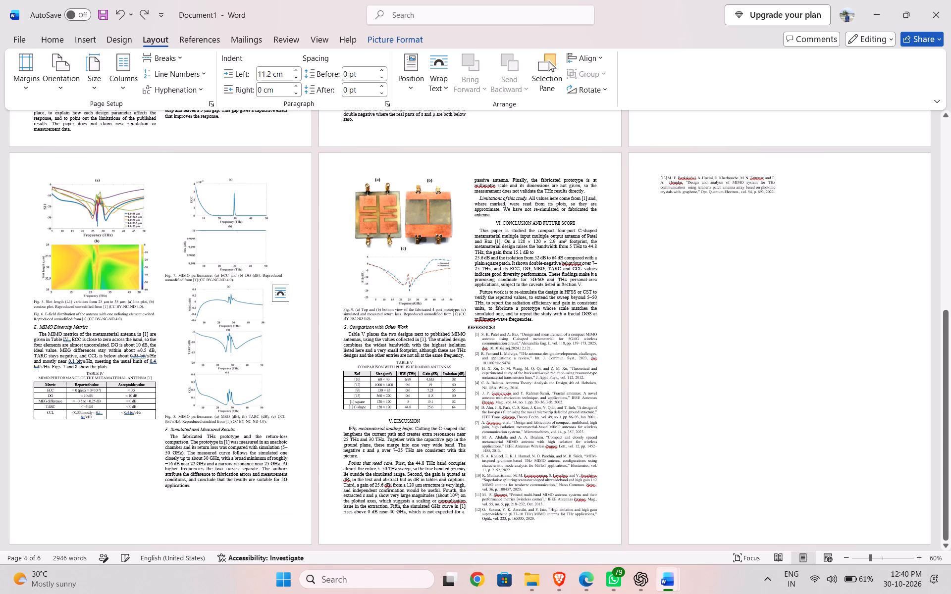
Examine the paper's page layout around the Fig. 9 prototype image and the neighbouring pages.
left_click(414, 238)
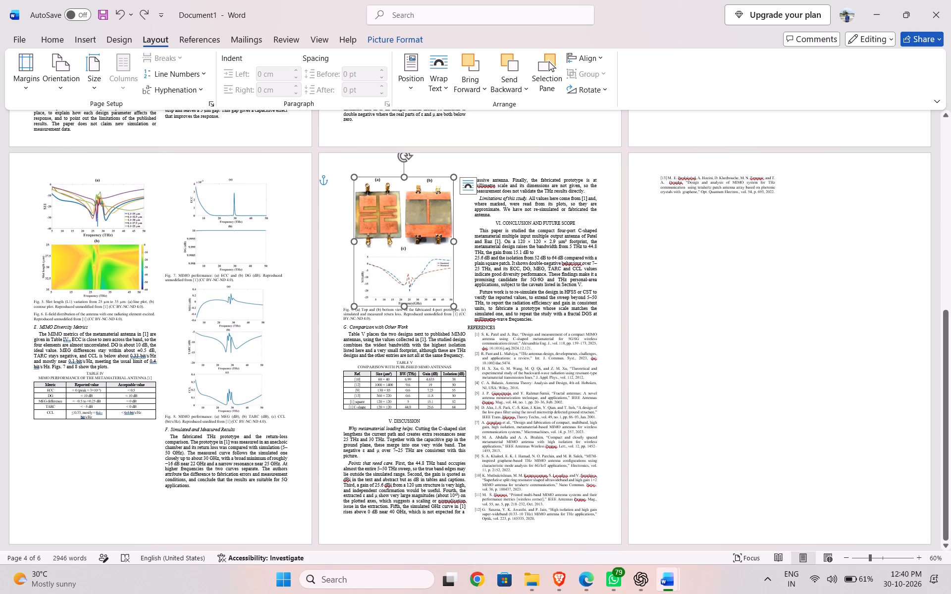
scroll(414, 238, "down", 4)
scroll(414, 239, "up", 14)
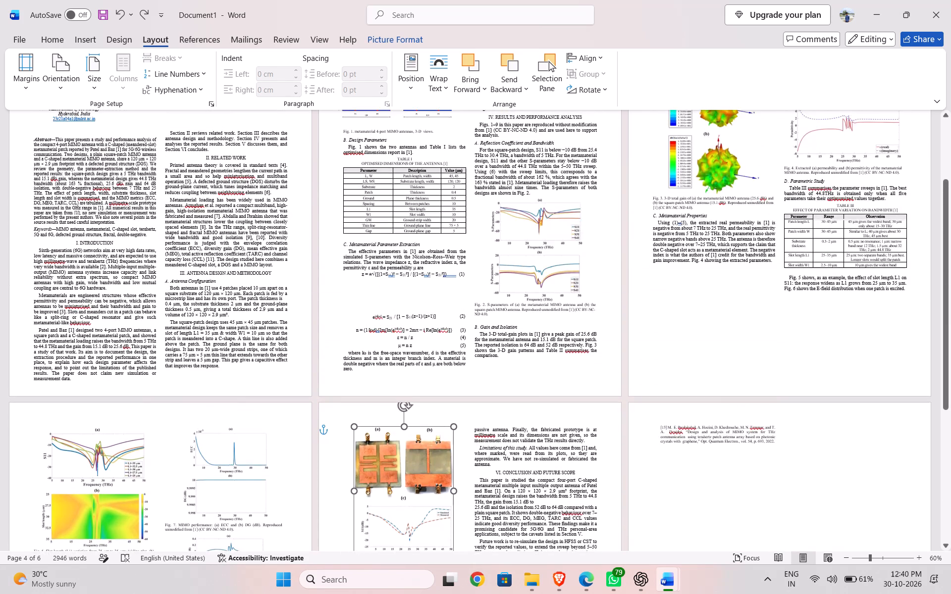
scroll(414, 239, "down", 12)
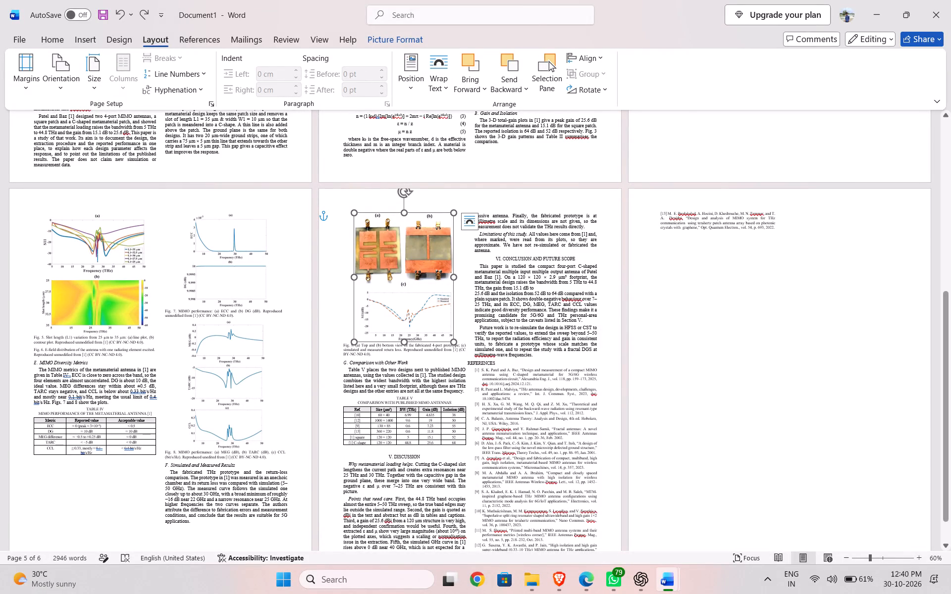
left_click(520, 314)
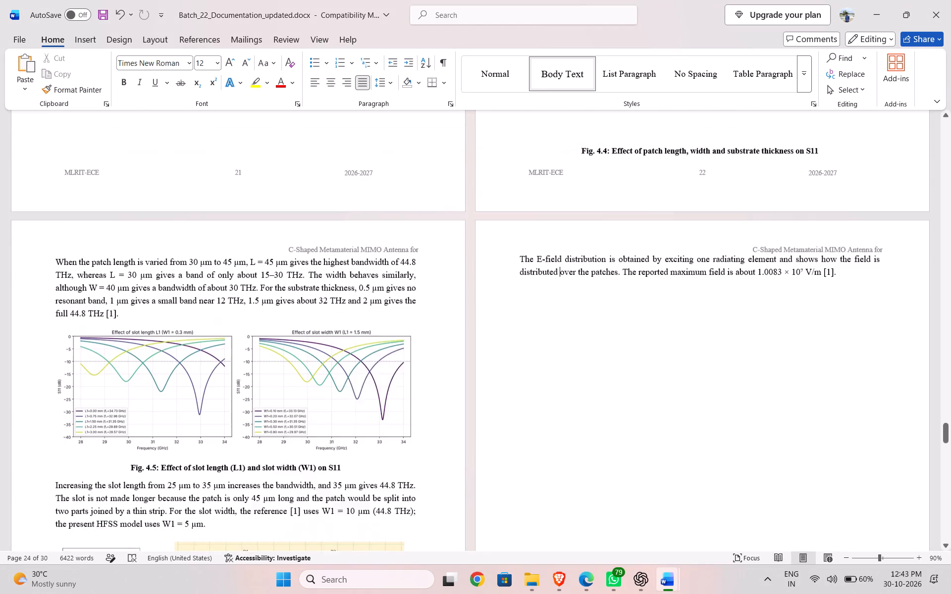
scroll(322, 352, "down", 20)
scroll(322, 352, "down", 17)
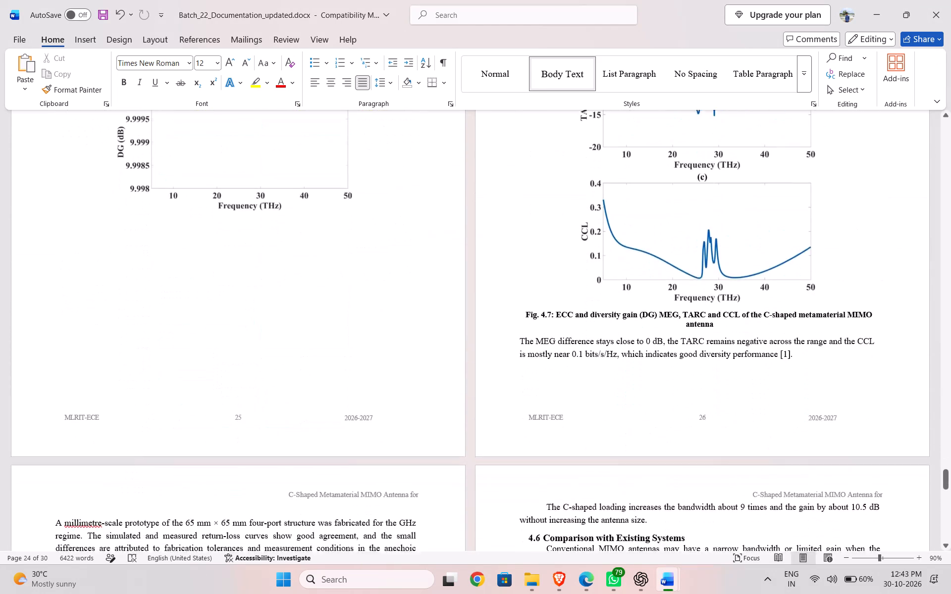
scroll(322, 352, "down", 7)
scroll(322, 352, "up", 14)
left_click(304, 305)
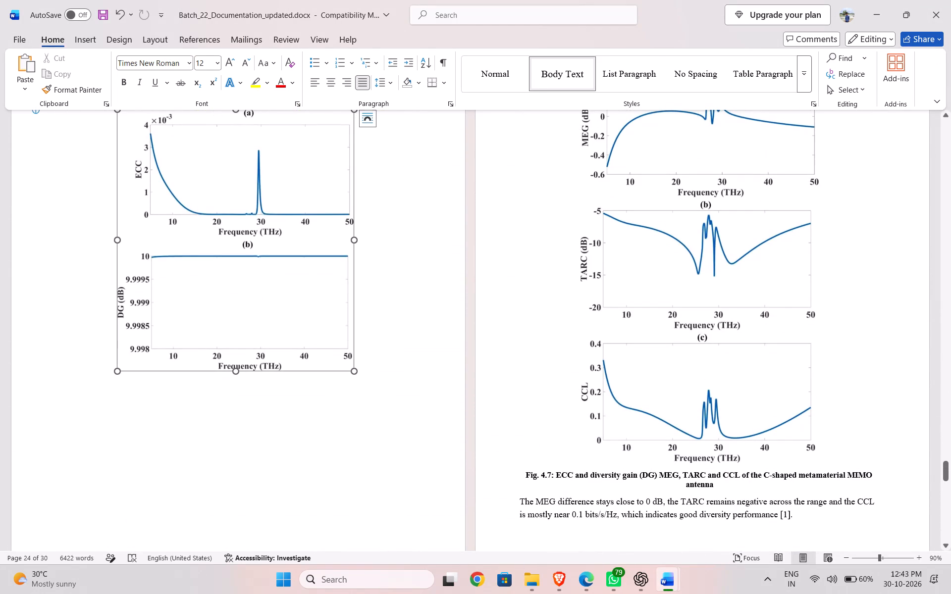
left_click_drag(237, 370, 248, 309)
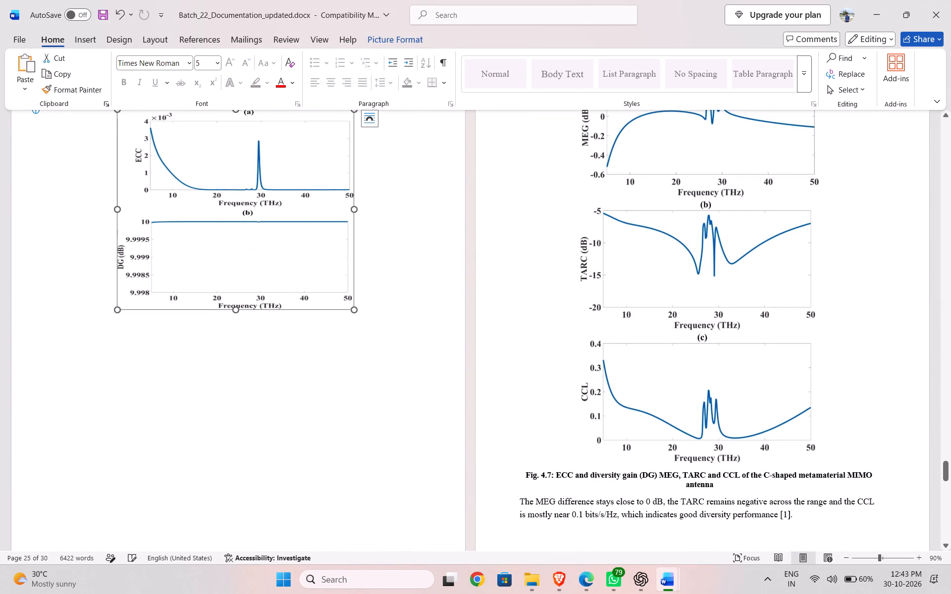
scroll(369, 278, "up", 20)
scroll(369, 278, "up", 5)
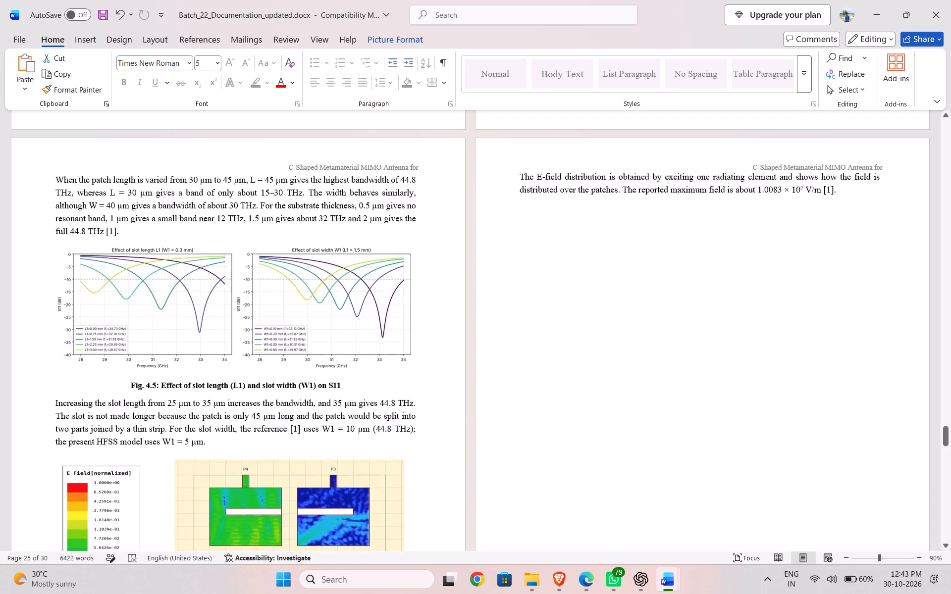
Review the layout of pages 23 to 25, from the E-field figure to the resized ECC and DG plots.
scroll(728, 337, "up", 5)
scroll(728, 337, "down", 17)
scroll(728, 337, "down", 4)
scroll(285, 416, "down", 3)
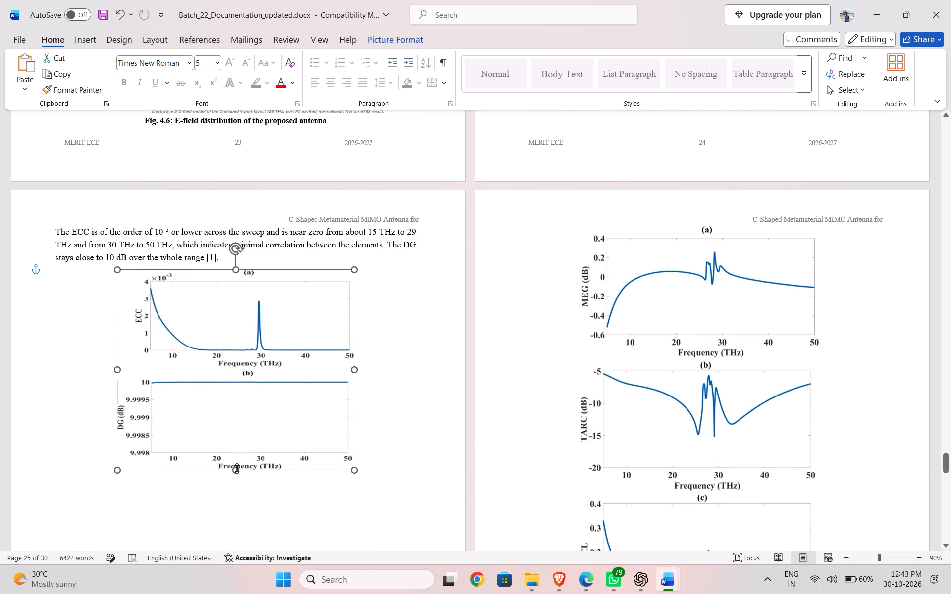
left_click(237, 468)
scroll(368, 284, "up", 12)
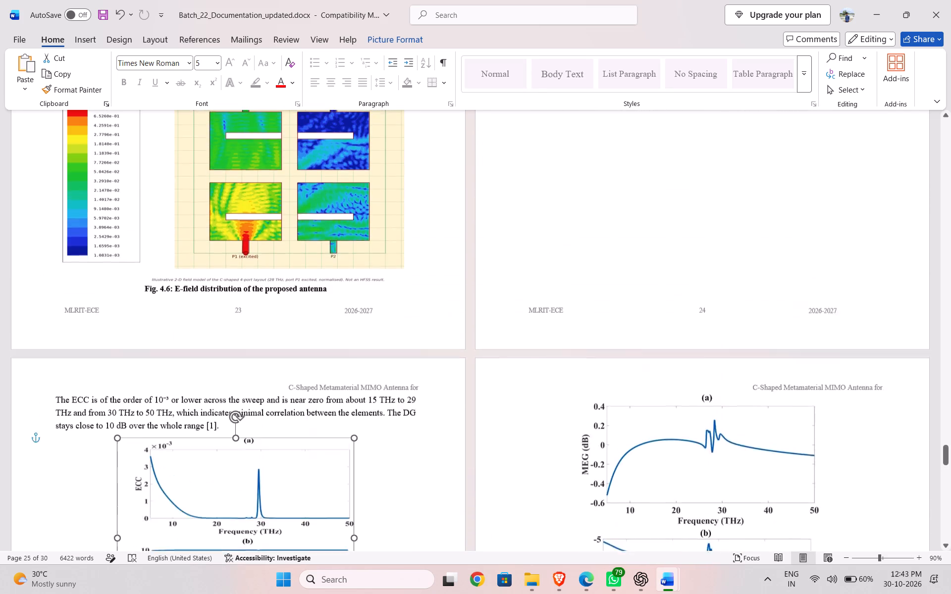
scroll(405, 285, "up", 6)
scroll(792, 276, "up", 7)
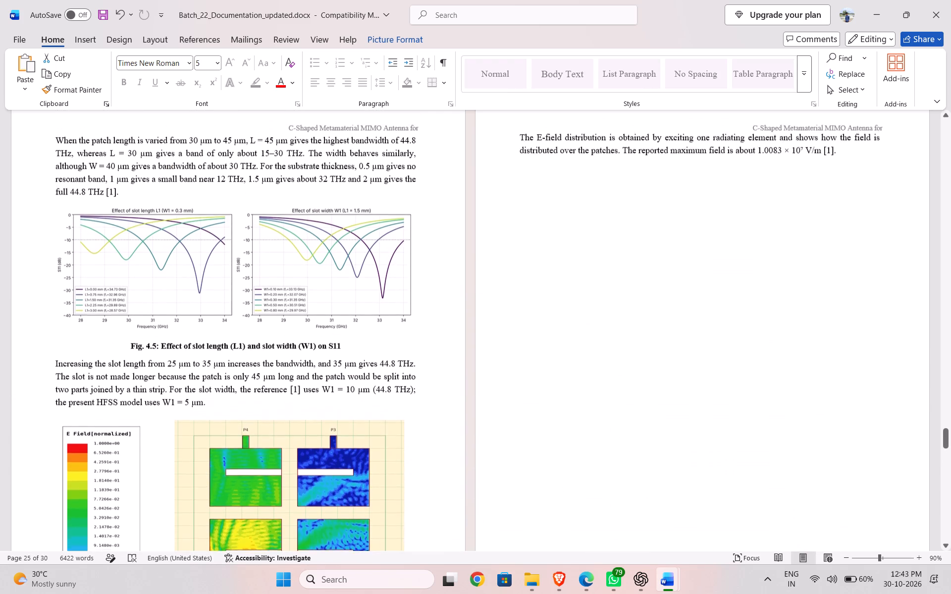
Try to pull the ECC paragraph at the start of page 25 up into the empty space on page 24.
left_click(721, 311)
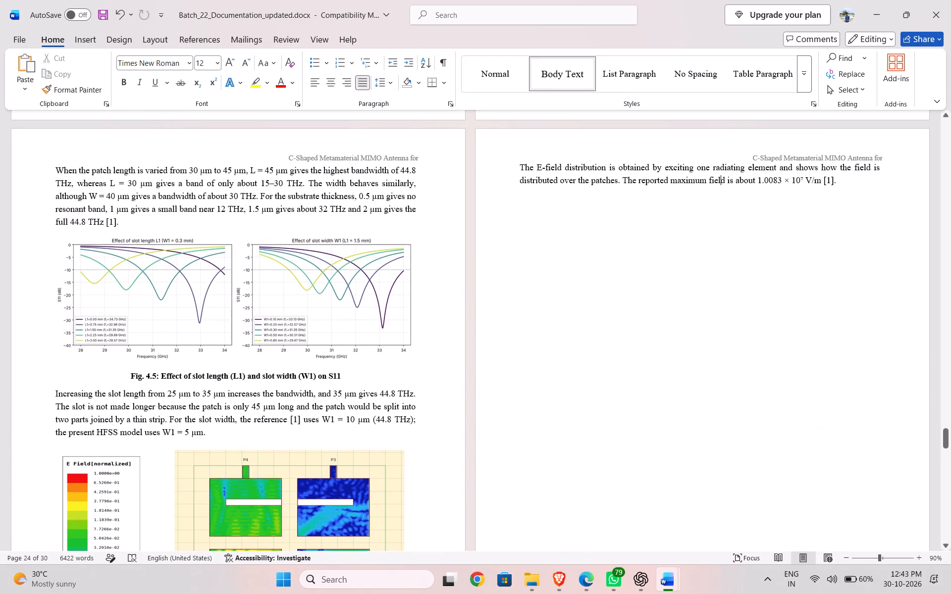
scroll(722, 311, "down", 8, "ctrl")
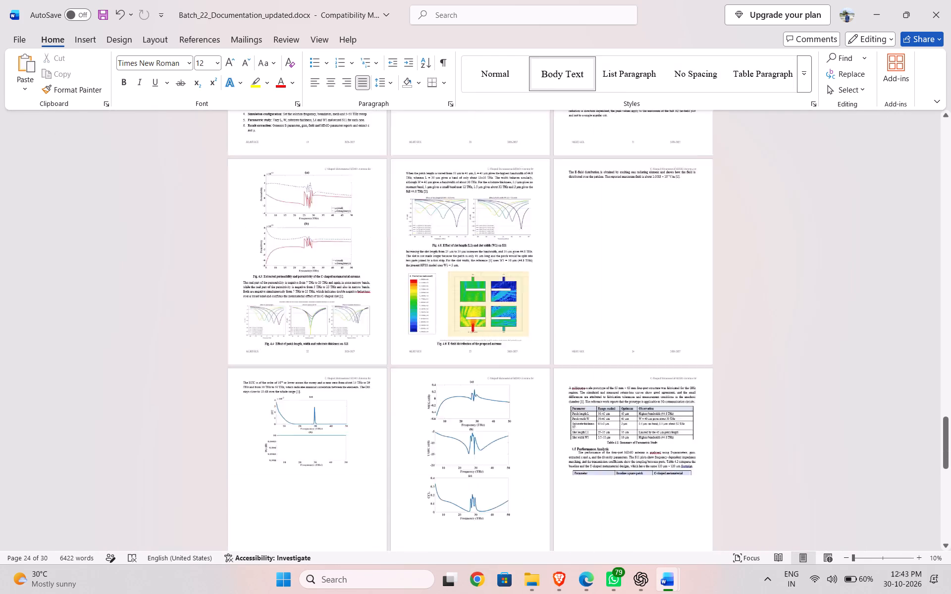
scroll(542, 356, "up", 1, "ctrl")
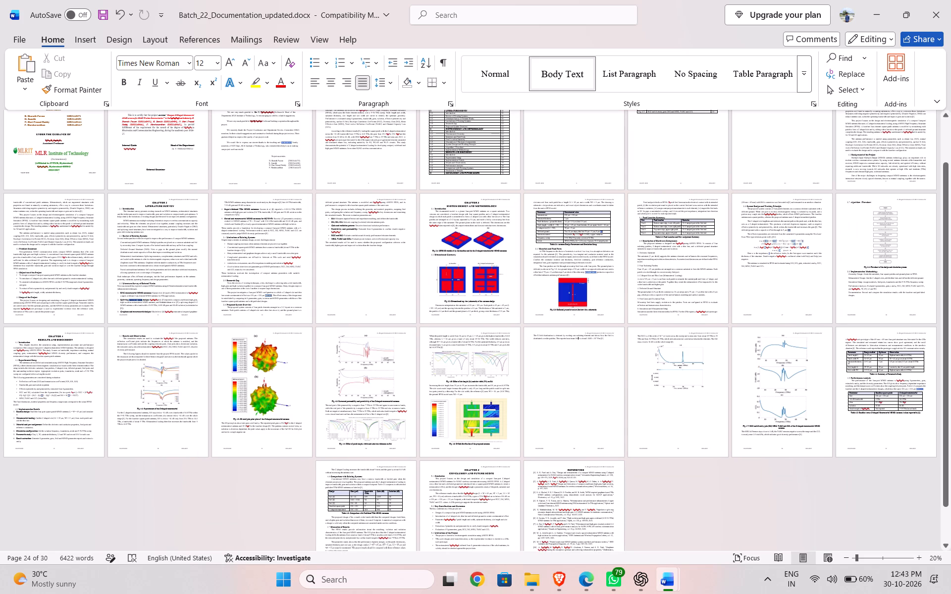
scroll(798, 278, "up", 4)
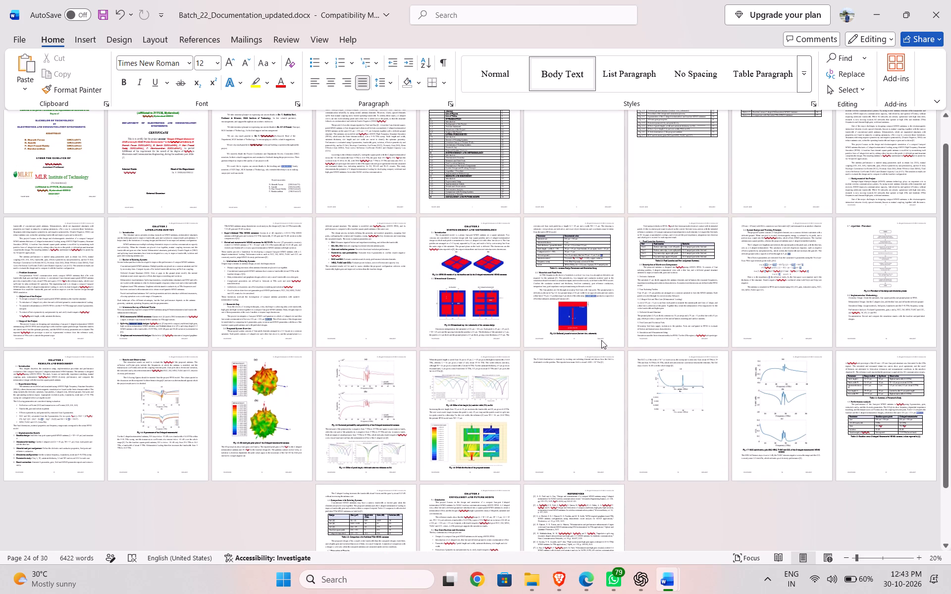
left_click(566, 401)
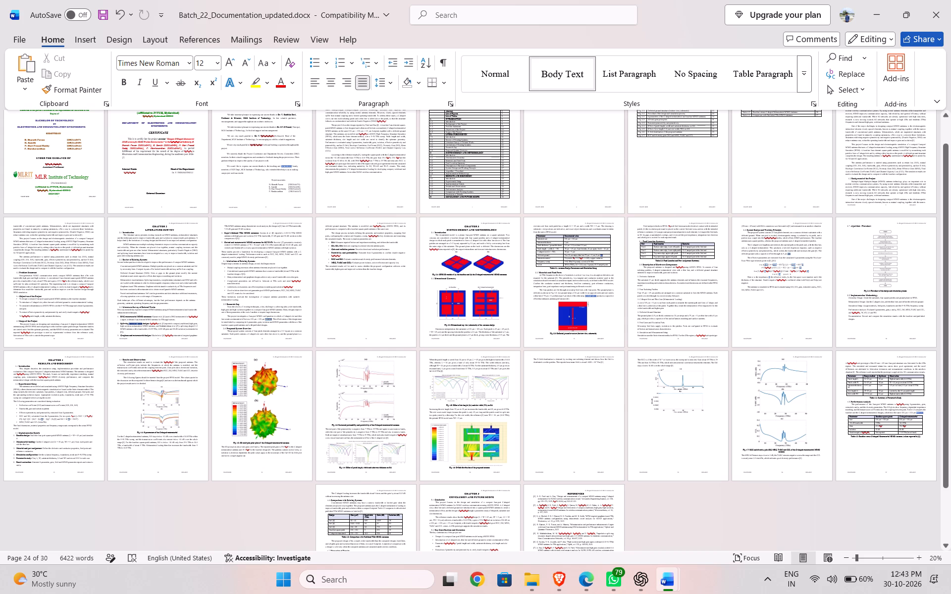
left_click(603, 369)
left_click(653, 366)
left_click(635, 358)
key("BackSpace")
key("BackSpace")
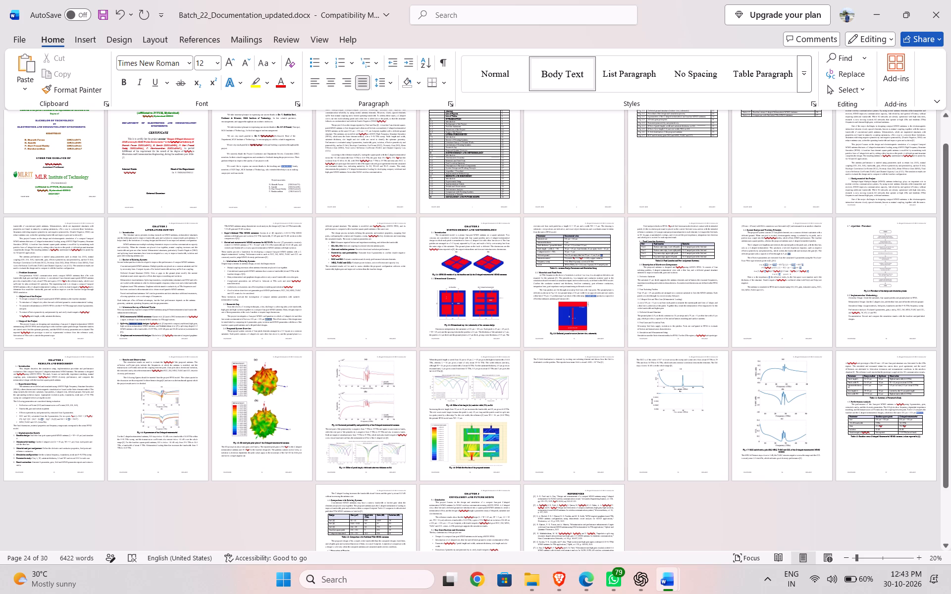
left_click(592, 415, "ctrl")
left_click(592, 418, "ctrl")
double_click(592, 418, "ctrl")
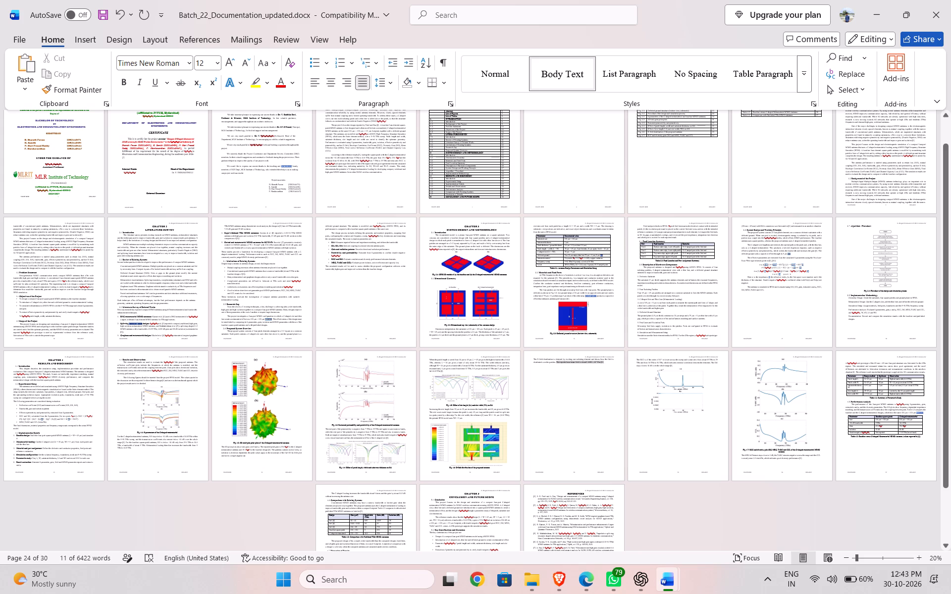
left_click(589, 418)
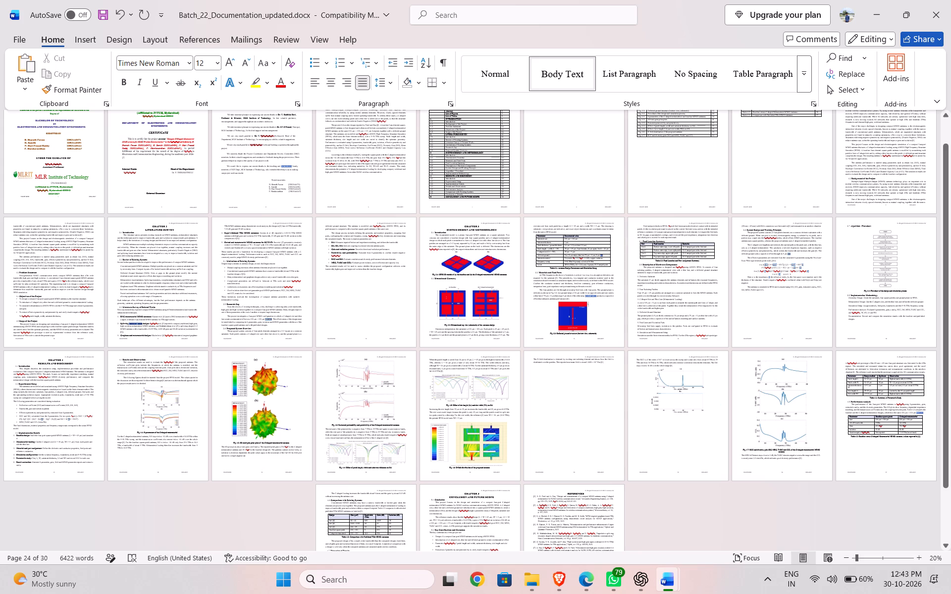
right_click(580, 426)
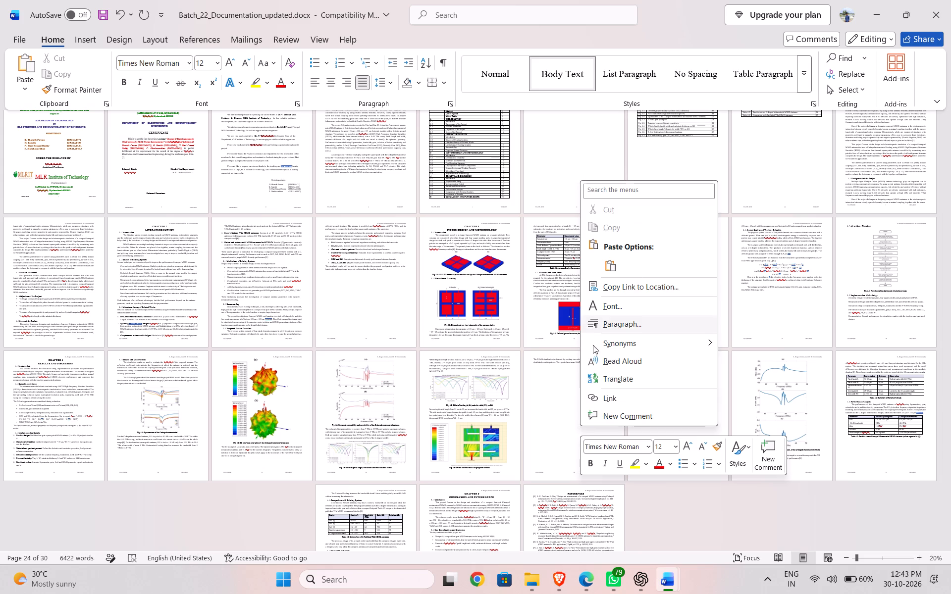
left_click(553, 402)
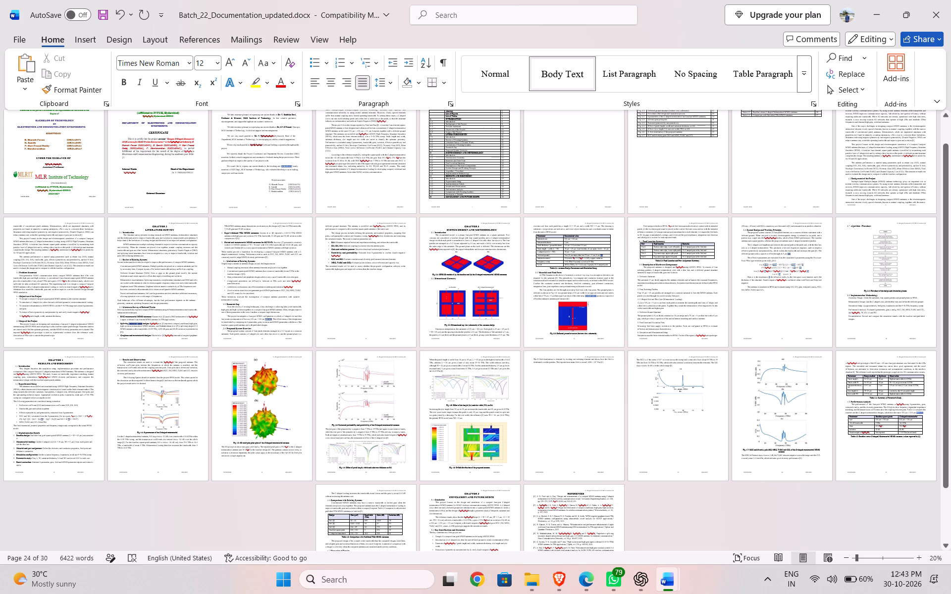
Examine the page layout and running headers across the Chapter 4 pages and those around them.
scroll(681, 416, "up", 2, "ctrl")
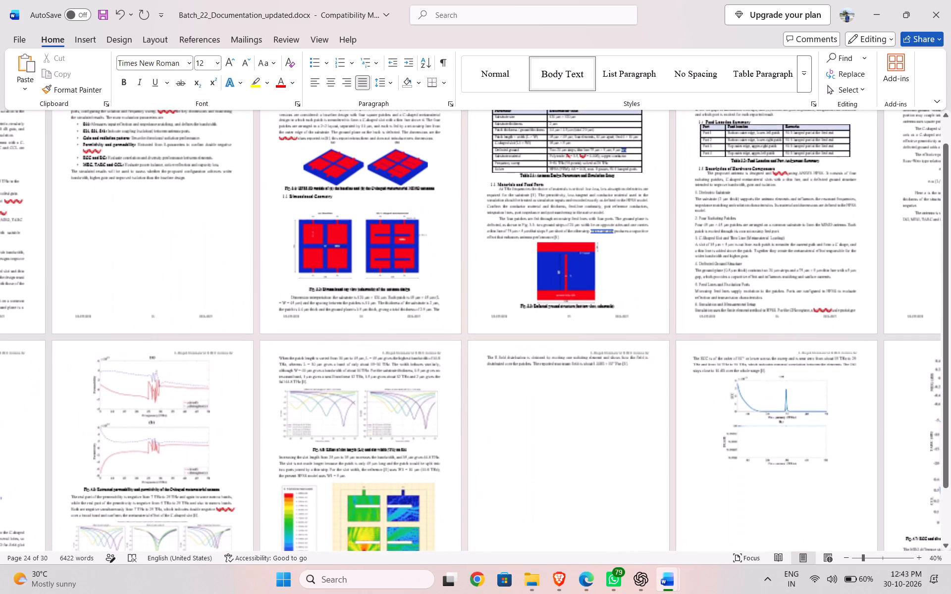
scroll(533, 389, "down", 5)
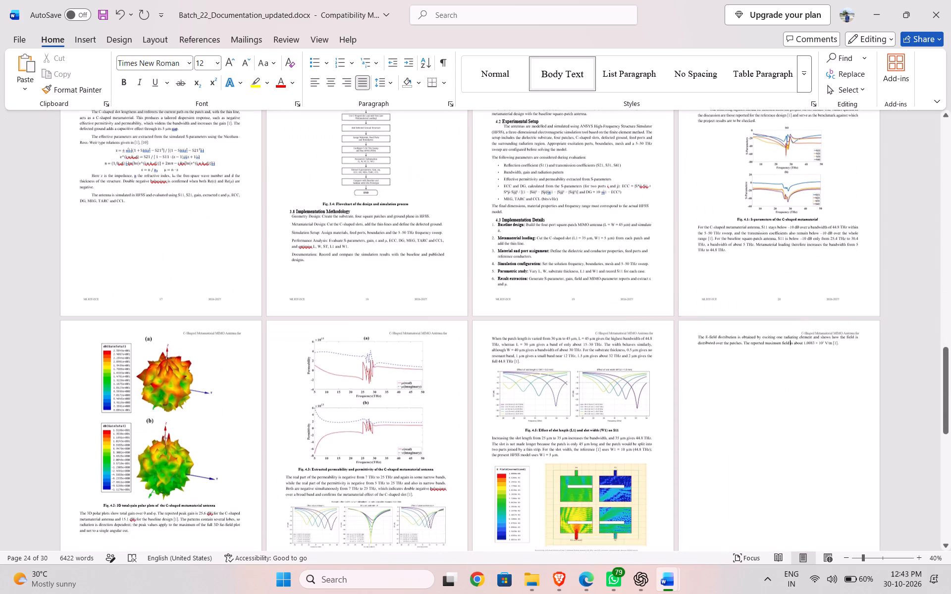
scroll(533, 389, "down", 17)
scroll(533, 389, "down", 5)
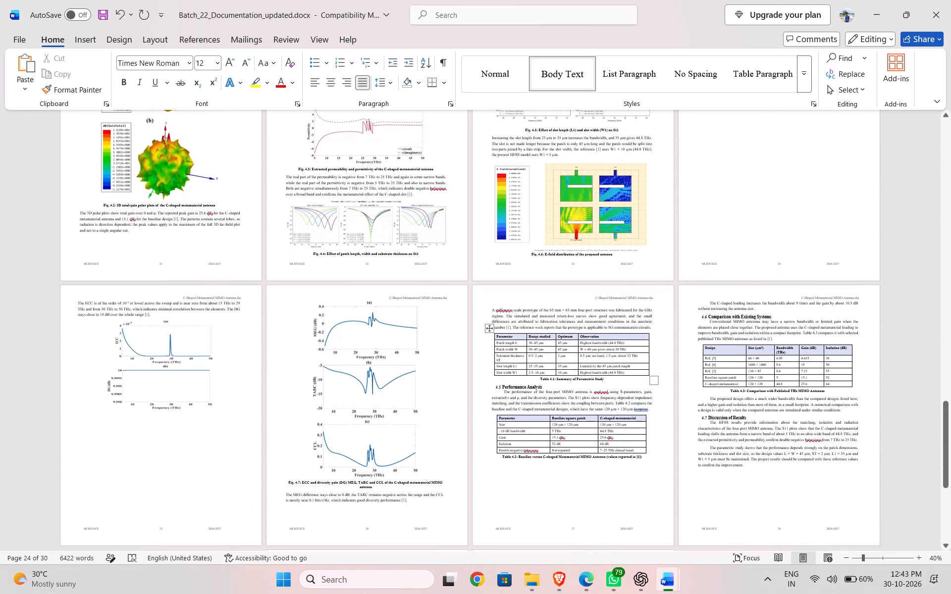
scroll(504, 277, "down", 1)
scroll(504, 277, "up", 20)
scroll(504, 277, "up", 6)
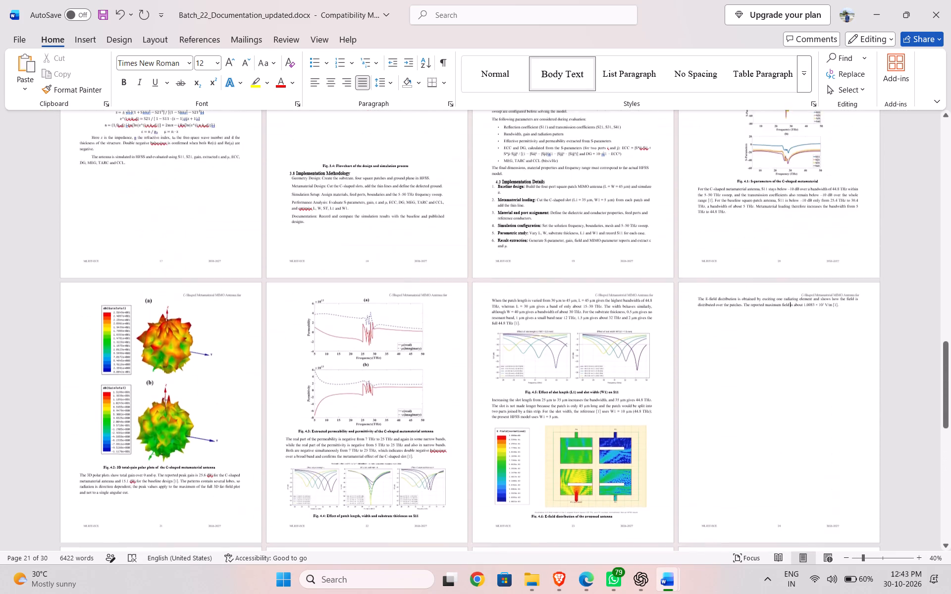
scroll(505, 276, "up", 13)
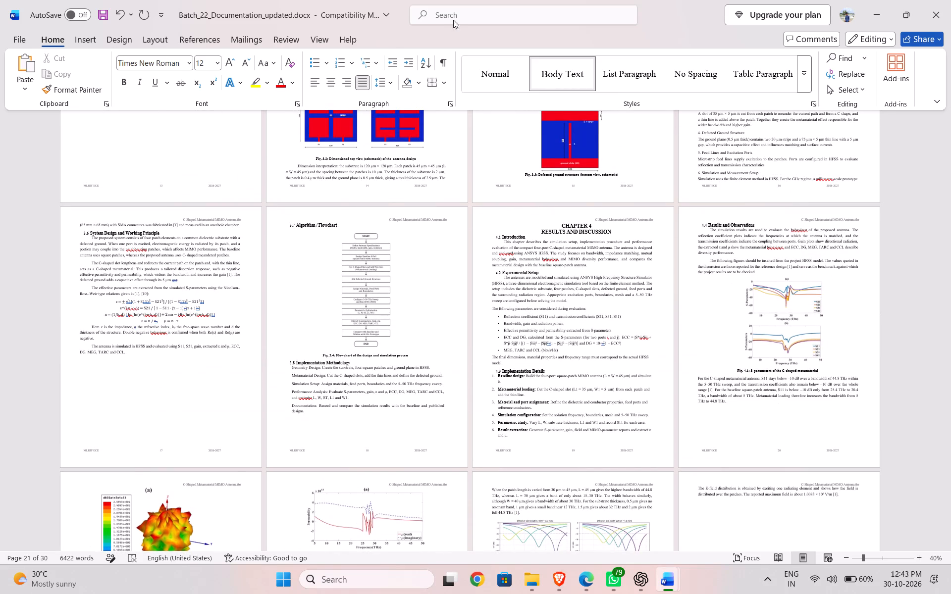
Open the page header for editing and append "5G/6G" to the running title "C-Shaped Metamaterial MIMO Antenna for".
left_click(480, 12)
type("head")
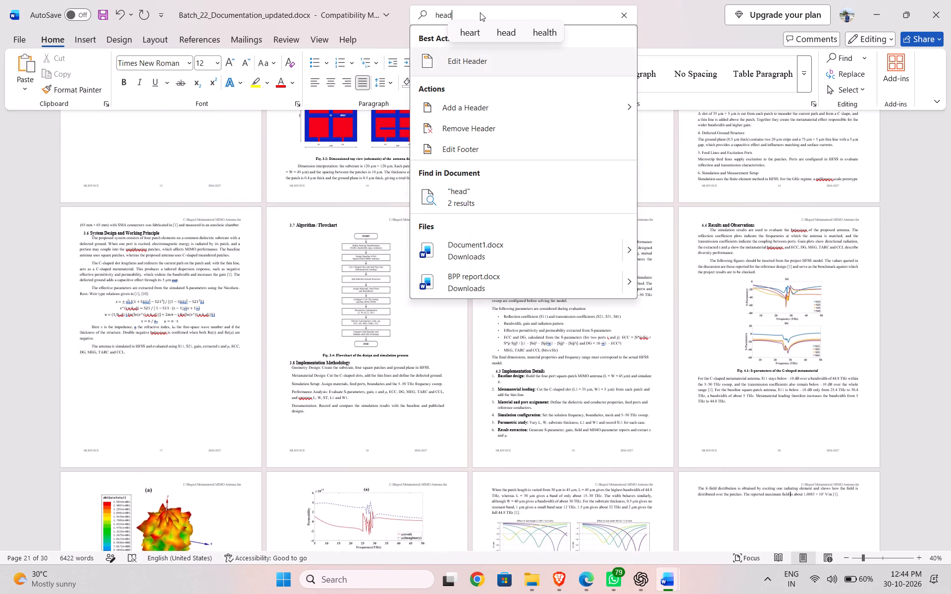
left_click(479, 66)
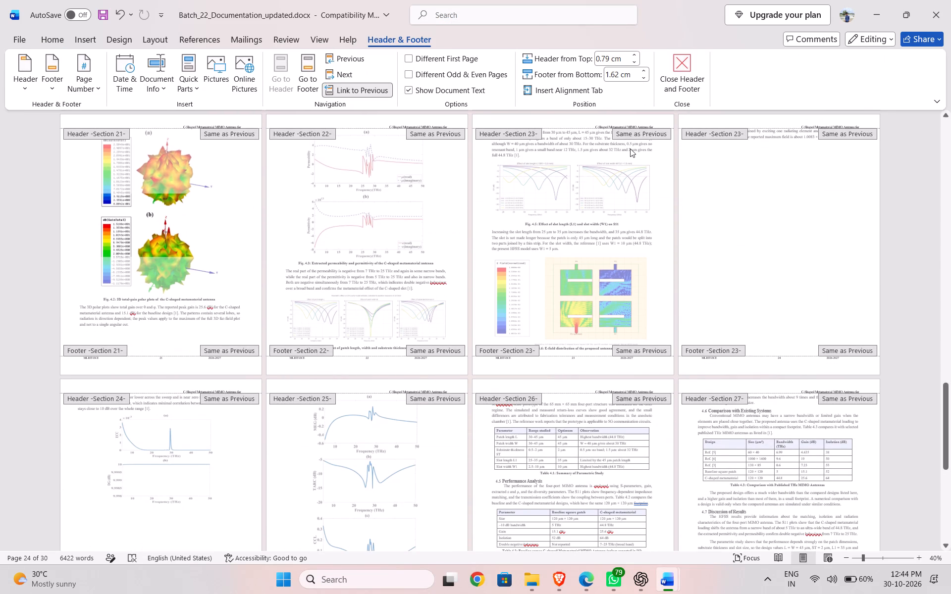
scroll(651, 154, "up", 4, "ctrl")
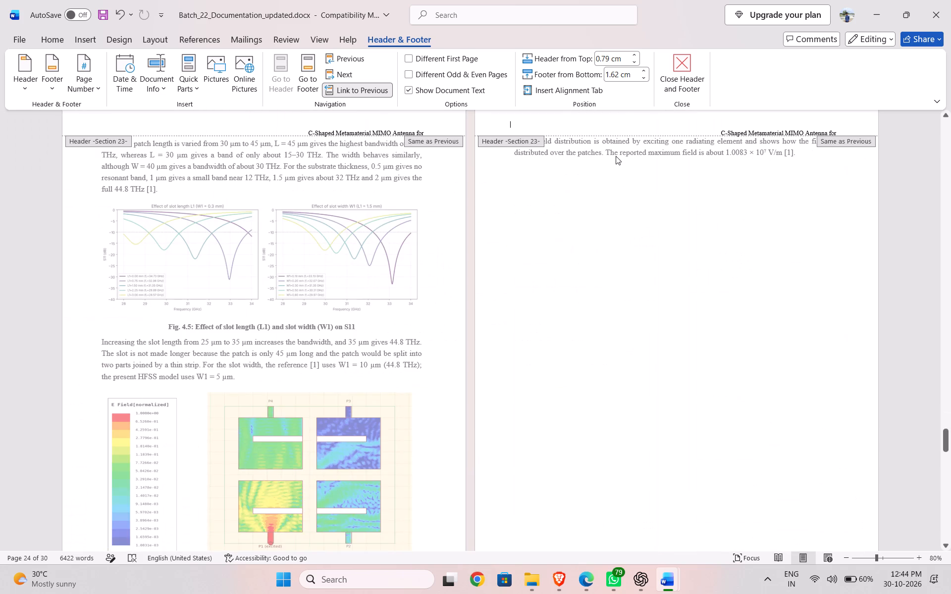
left_click(815, 132)
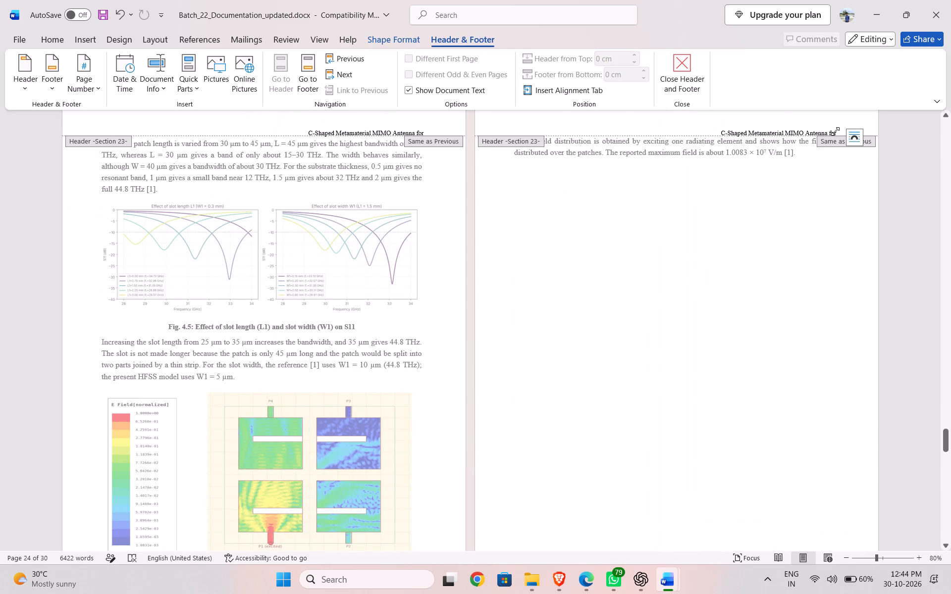
left_click(835, 131)
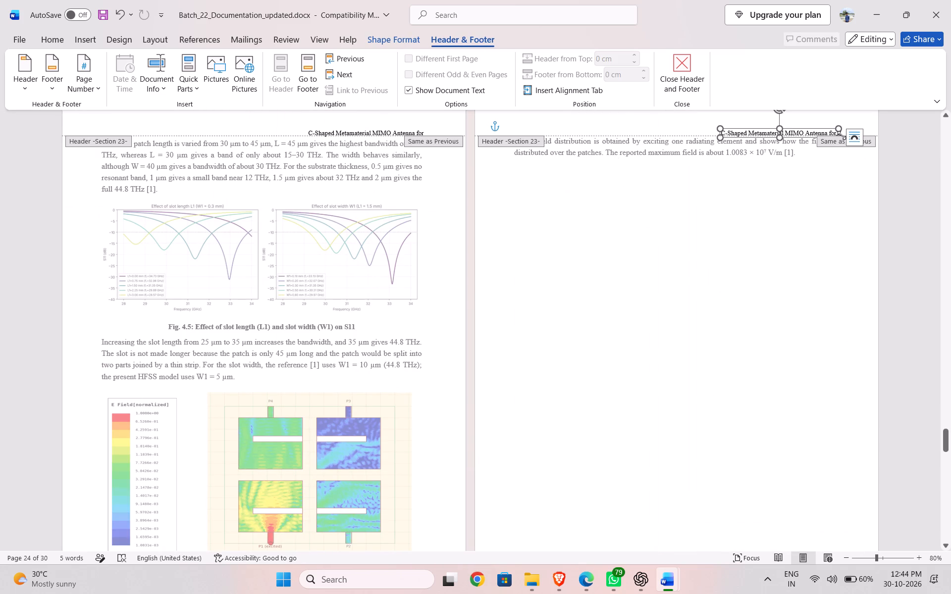
key("Right")
key("Right")
key("Right")
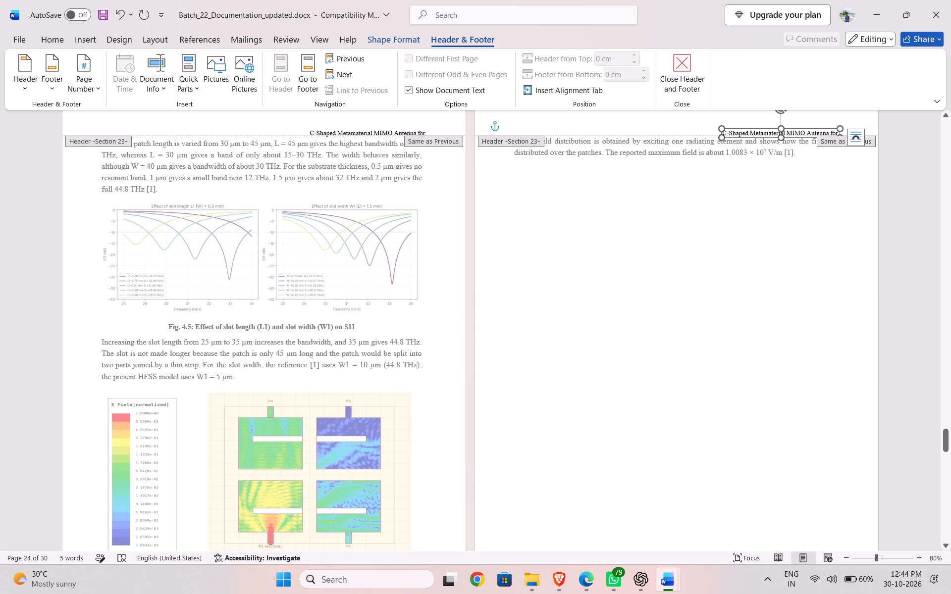
scroll(814, 131, "up", 2, "ctrl")
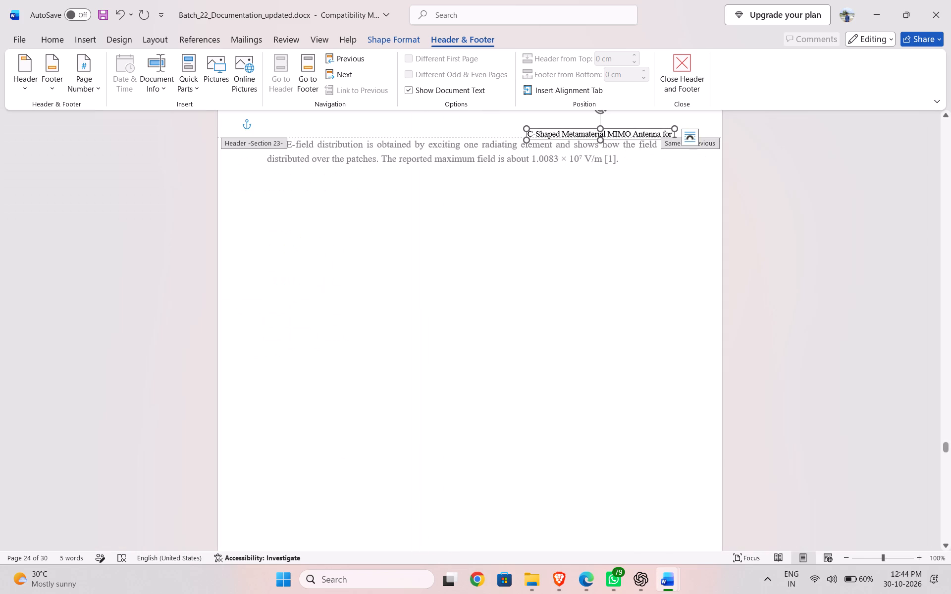
left_click(655, 134)
key("Right")
key("Right")
key("Right")
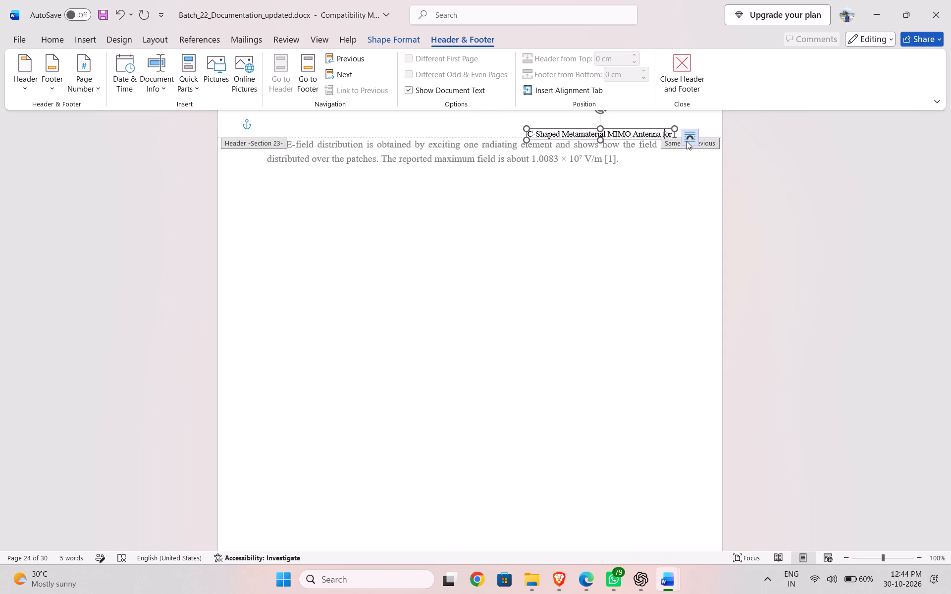
key("Right")
key("Right")
key("space")
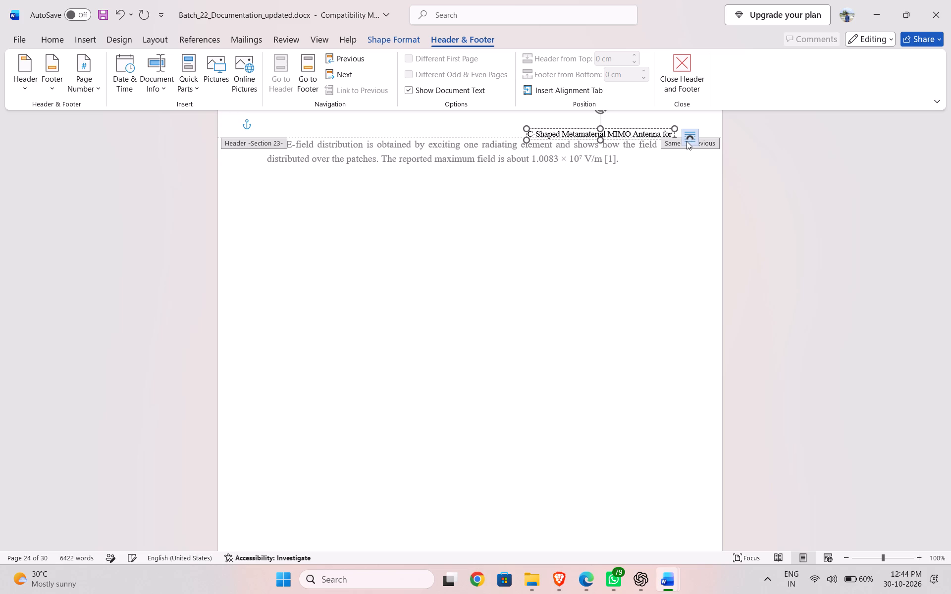
key("5")
key("shift+g")
key("slash")
type("6G")
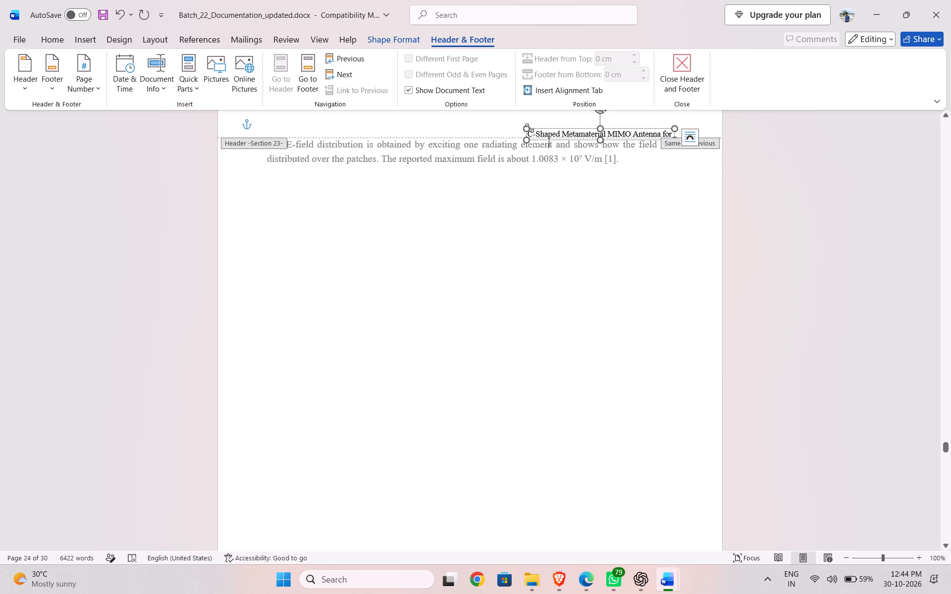
Widen the header text box so the running title ending in "5G/6G" fits on one line, and insert a line break.
left_click_drag(529, 127, 514, 128)
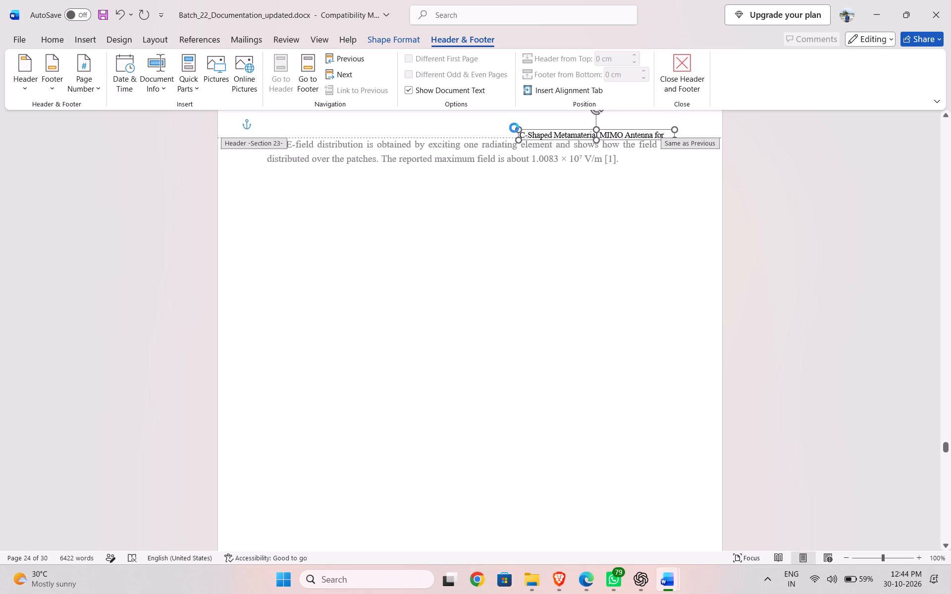
left_click_drag(514, 128, 503, 127)
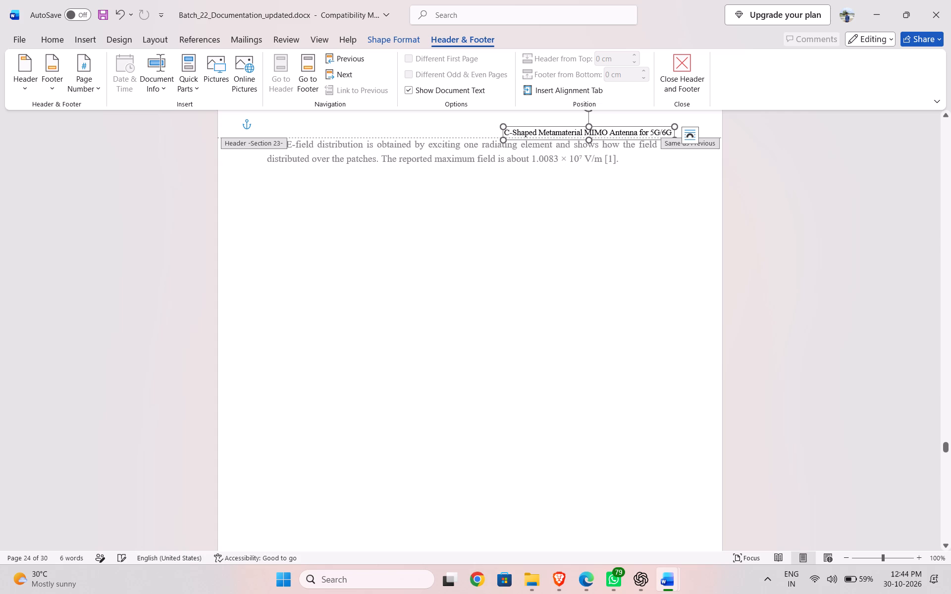
key("Return")
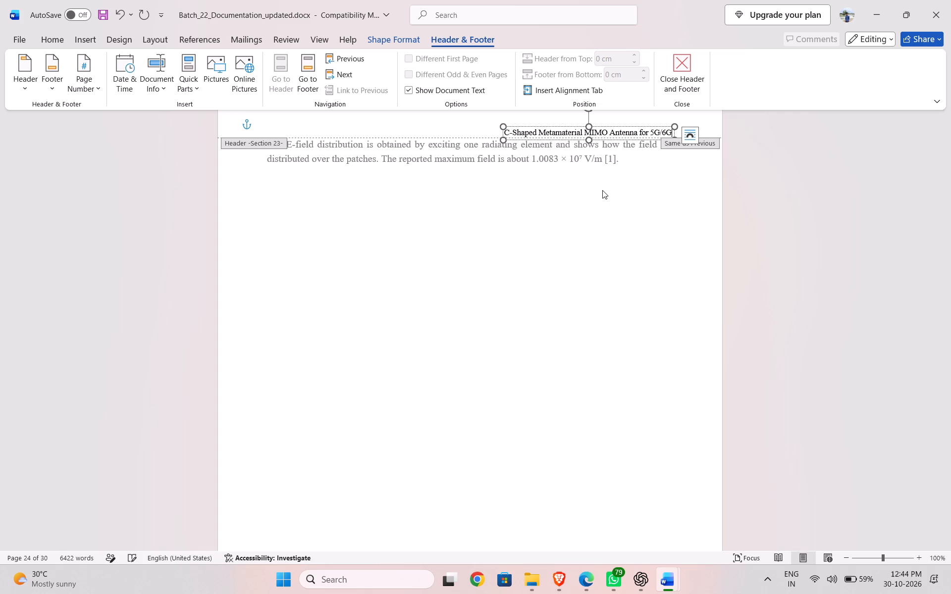
Leave header editing and return to the document body.
left_click(602, 189)
left_click(677, 79)
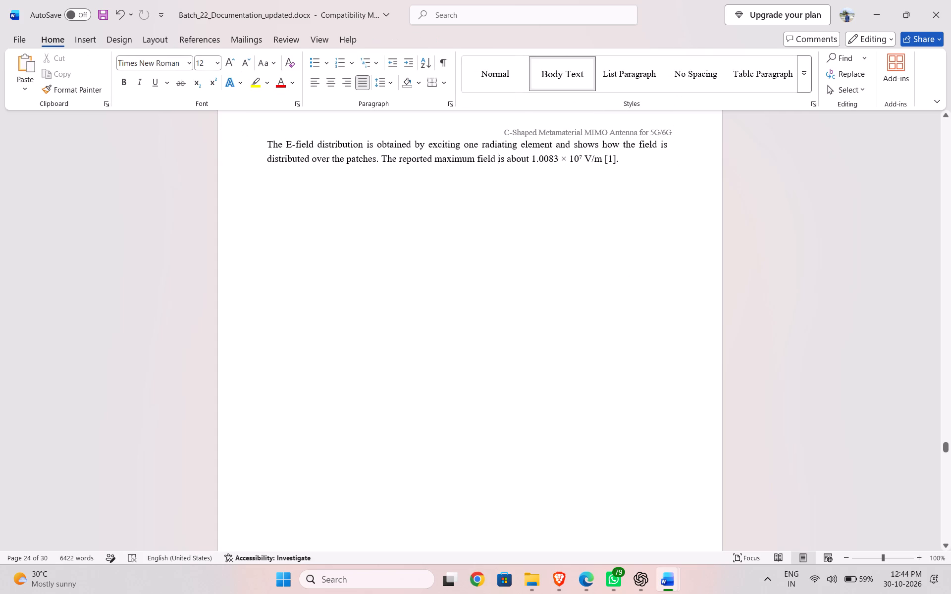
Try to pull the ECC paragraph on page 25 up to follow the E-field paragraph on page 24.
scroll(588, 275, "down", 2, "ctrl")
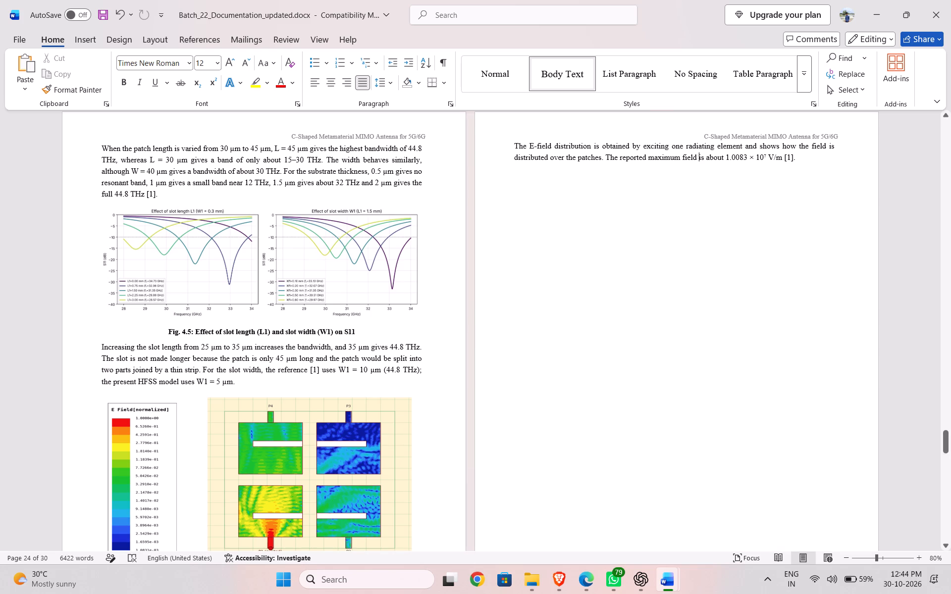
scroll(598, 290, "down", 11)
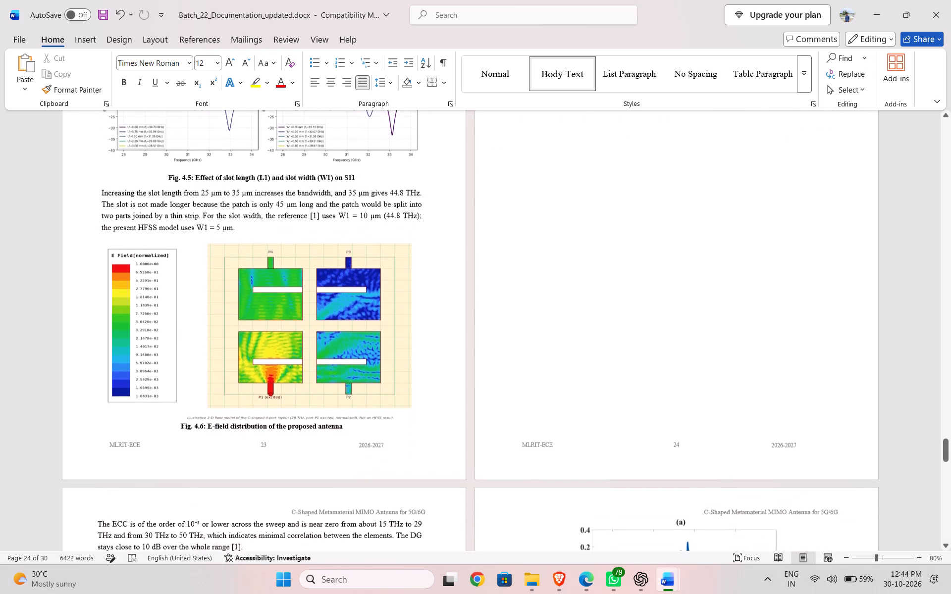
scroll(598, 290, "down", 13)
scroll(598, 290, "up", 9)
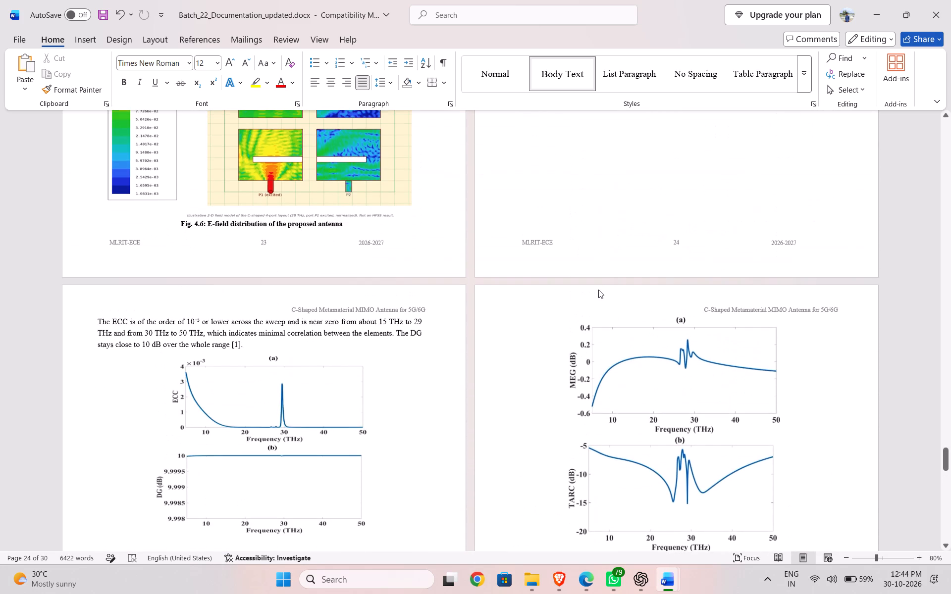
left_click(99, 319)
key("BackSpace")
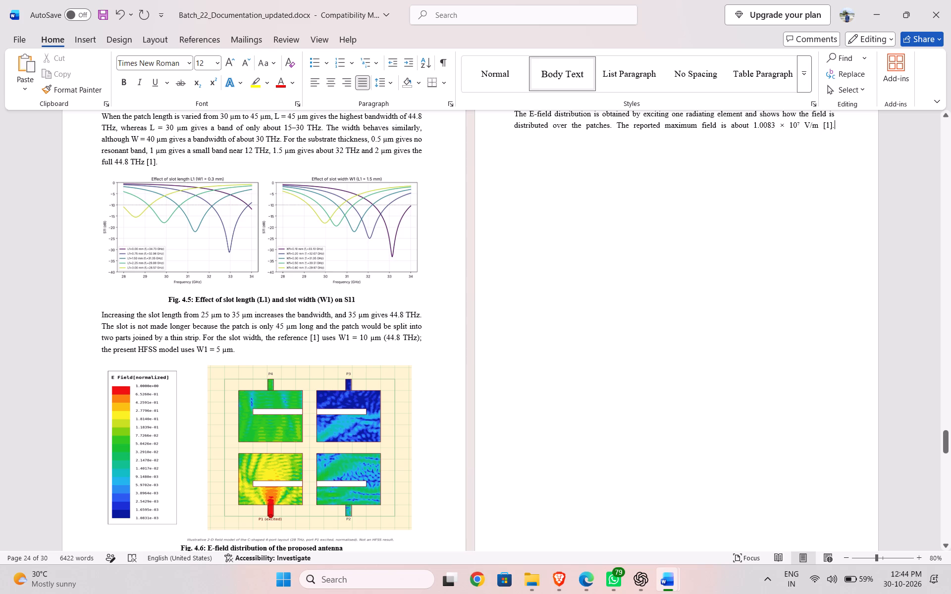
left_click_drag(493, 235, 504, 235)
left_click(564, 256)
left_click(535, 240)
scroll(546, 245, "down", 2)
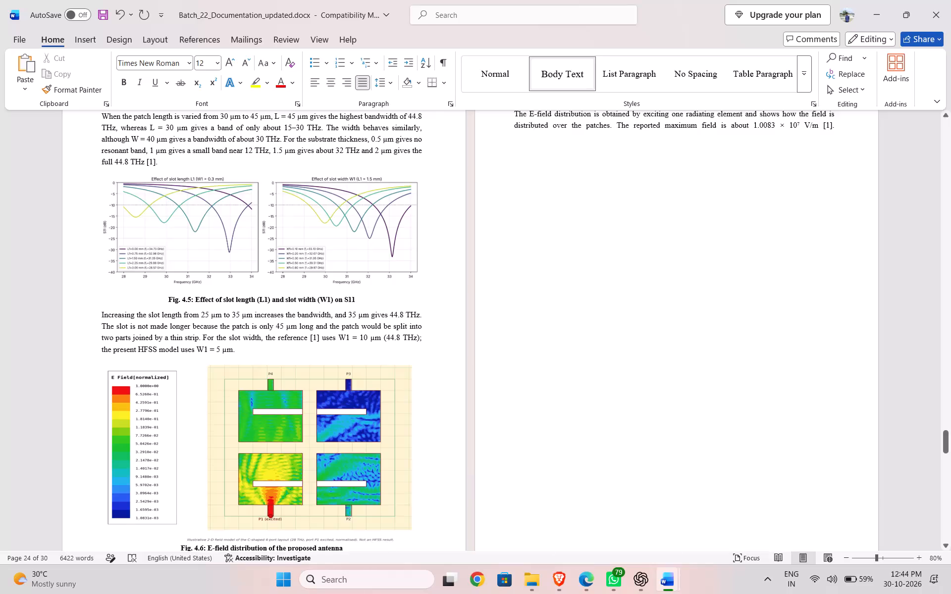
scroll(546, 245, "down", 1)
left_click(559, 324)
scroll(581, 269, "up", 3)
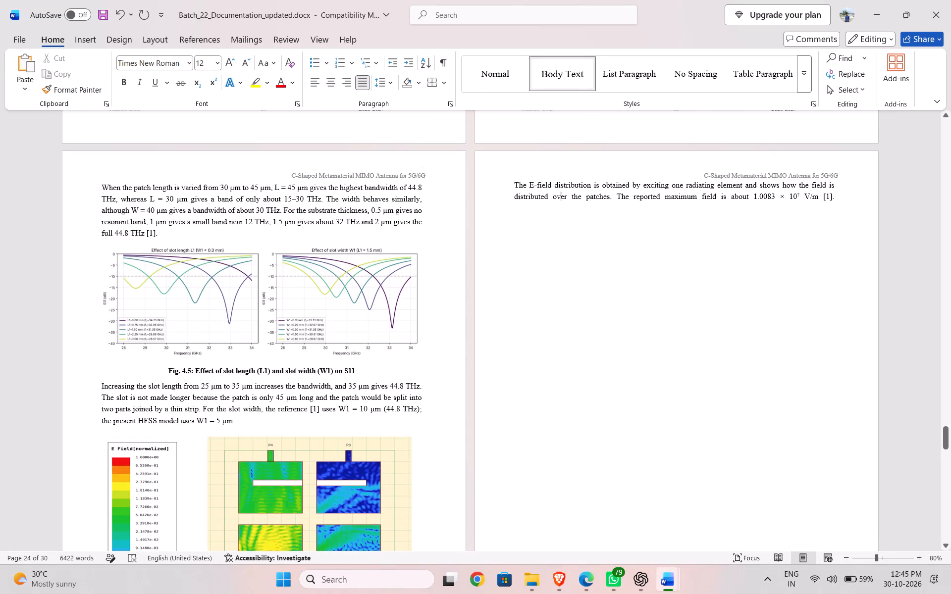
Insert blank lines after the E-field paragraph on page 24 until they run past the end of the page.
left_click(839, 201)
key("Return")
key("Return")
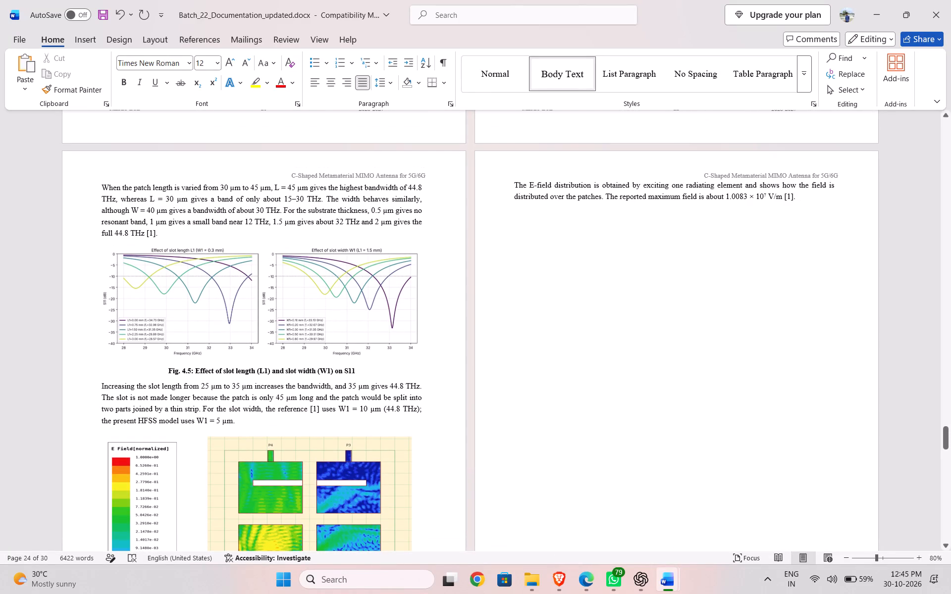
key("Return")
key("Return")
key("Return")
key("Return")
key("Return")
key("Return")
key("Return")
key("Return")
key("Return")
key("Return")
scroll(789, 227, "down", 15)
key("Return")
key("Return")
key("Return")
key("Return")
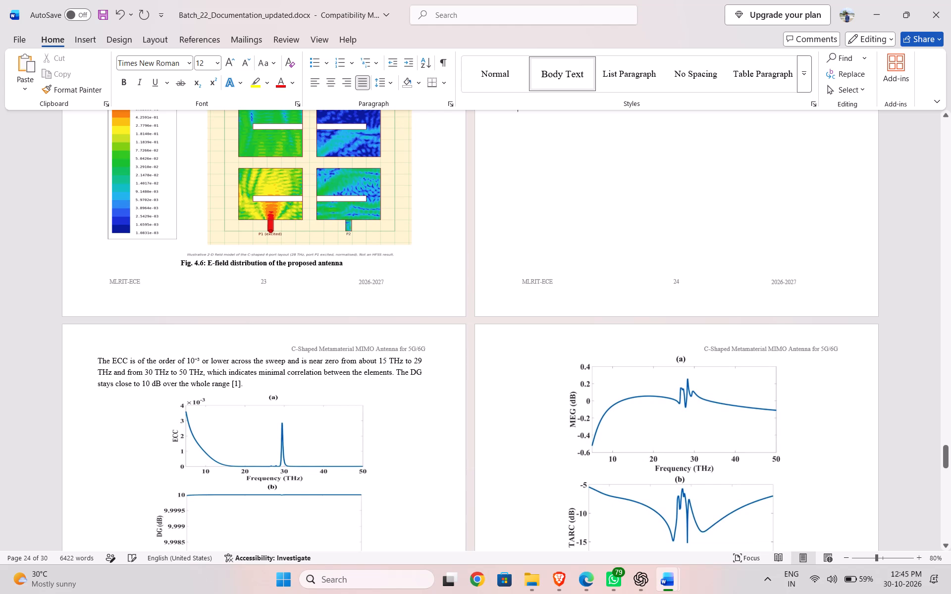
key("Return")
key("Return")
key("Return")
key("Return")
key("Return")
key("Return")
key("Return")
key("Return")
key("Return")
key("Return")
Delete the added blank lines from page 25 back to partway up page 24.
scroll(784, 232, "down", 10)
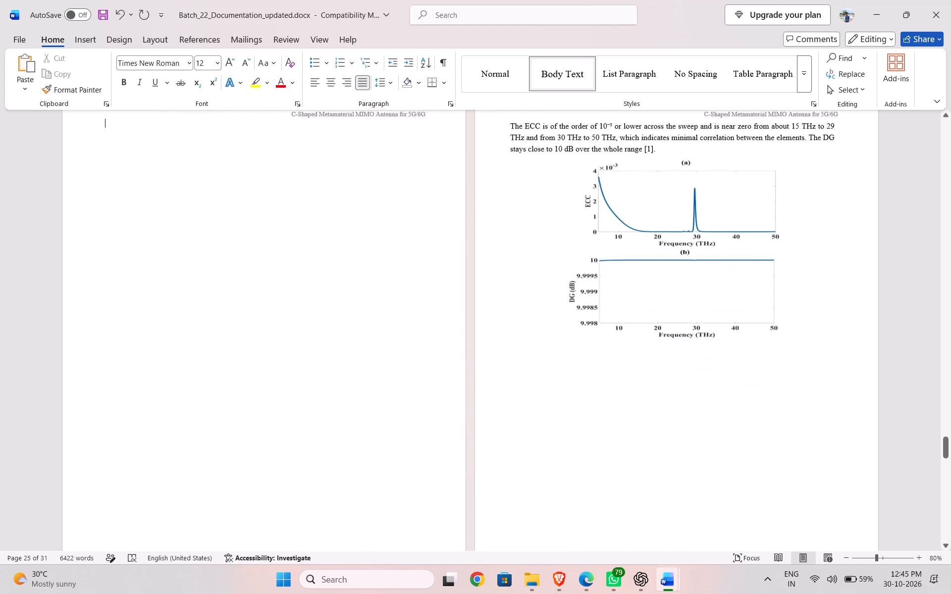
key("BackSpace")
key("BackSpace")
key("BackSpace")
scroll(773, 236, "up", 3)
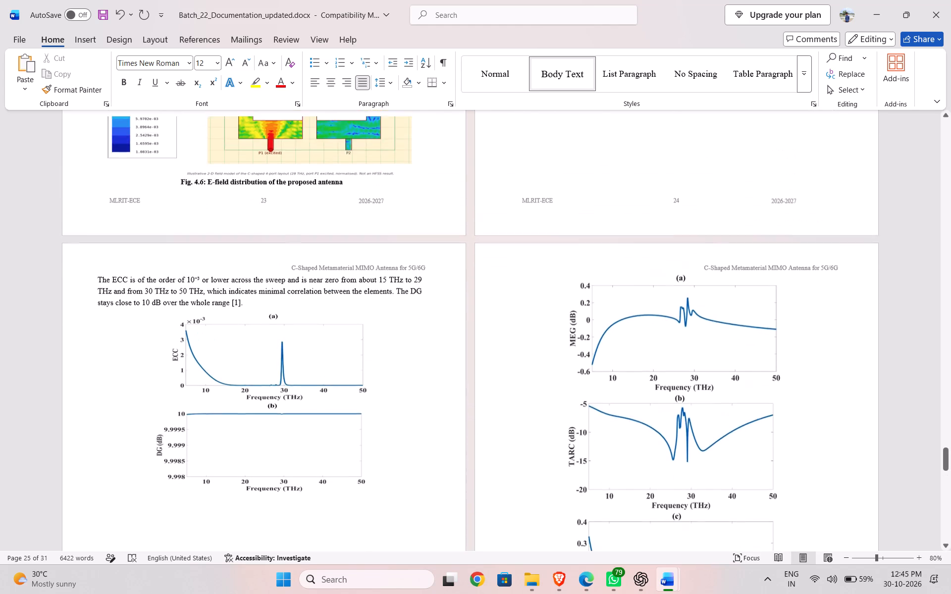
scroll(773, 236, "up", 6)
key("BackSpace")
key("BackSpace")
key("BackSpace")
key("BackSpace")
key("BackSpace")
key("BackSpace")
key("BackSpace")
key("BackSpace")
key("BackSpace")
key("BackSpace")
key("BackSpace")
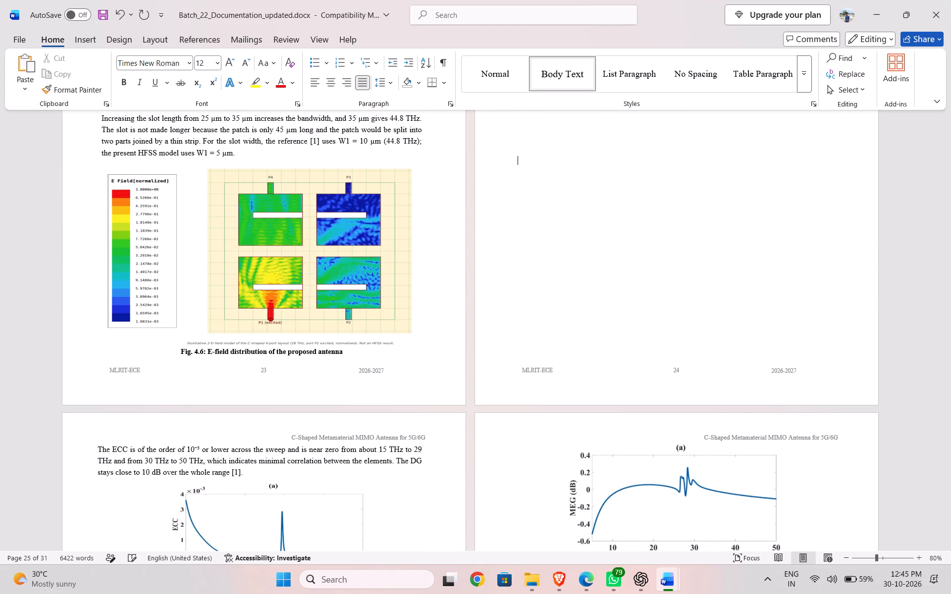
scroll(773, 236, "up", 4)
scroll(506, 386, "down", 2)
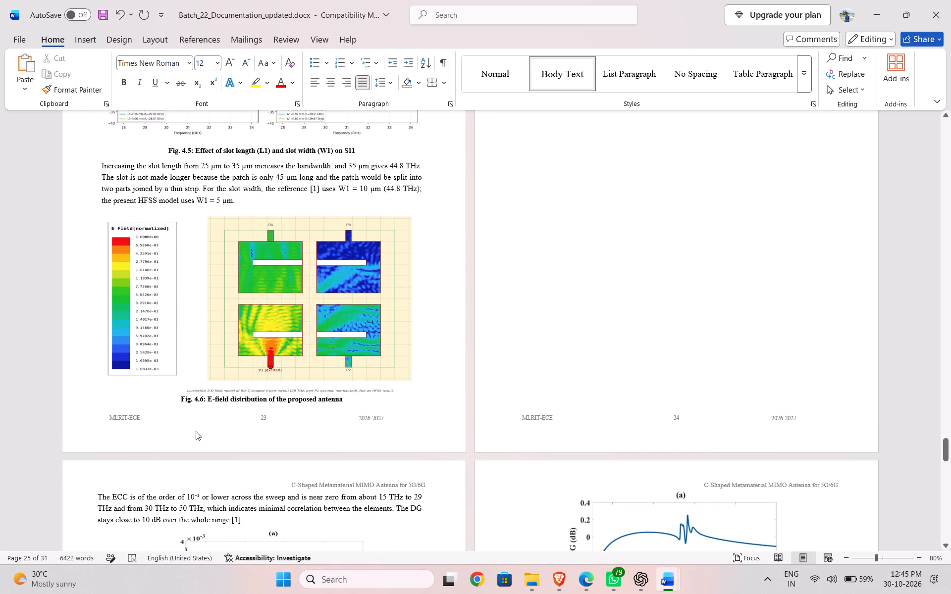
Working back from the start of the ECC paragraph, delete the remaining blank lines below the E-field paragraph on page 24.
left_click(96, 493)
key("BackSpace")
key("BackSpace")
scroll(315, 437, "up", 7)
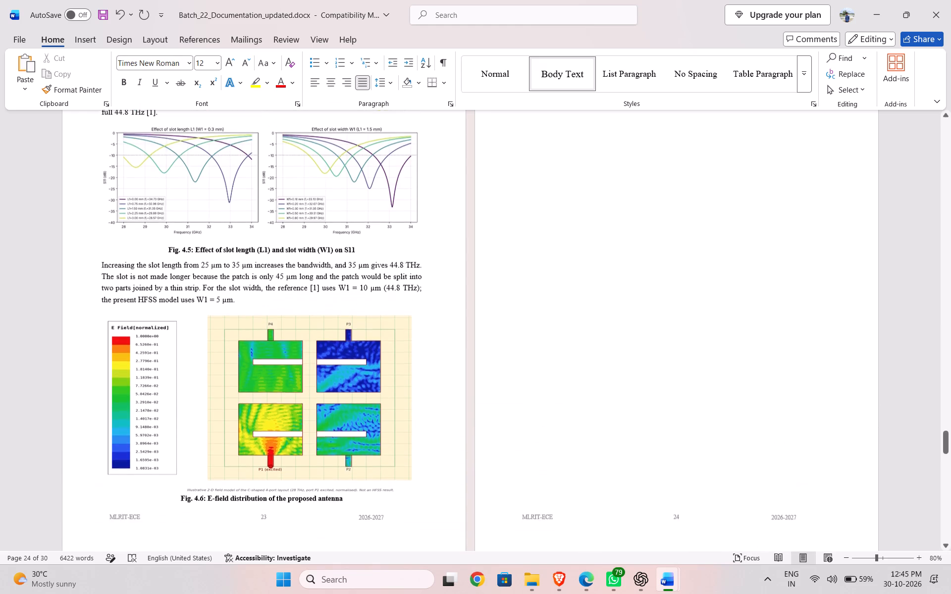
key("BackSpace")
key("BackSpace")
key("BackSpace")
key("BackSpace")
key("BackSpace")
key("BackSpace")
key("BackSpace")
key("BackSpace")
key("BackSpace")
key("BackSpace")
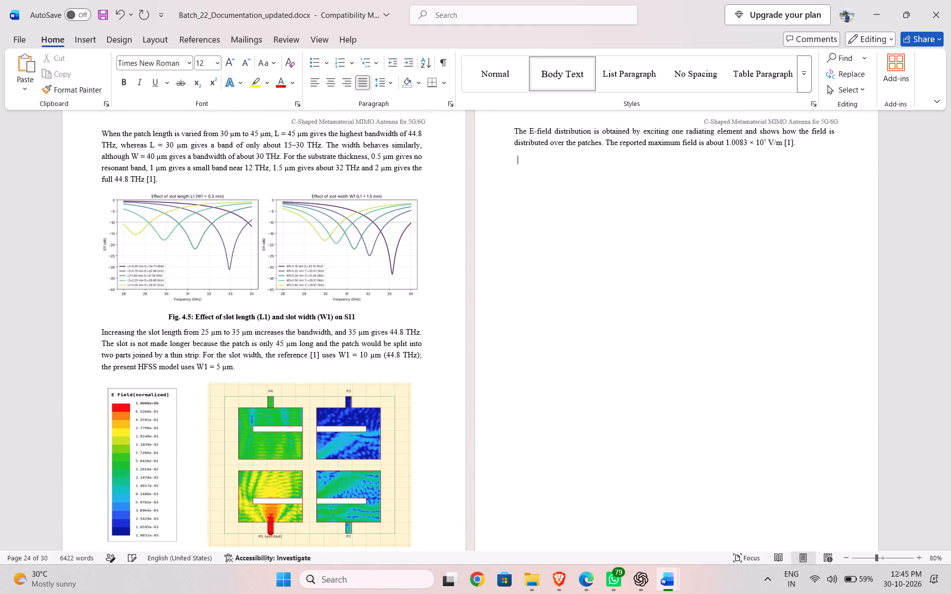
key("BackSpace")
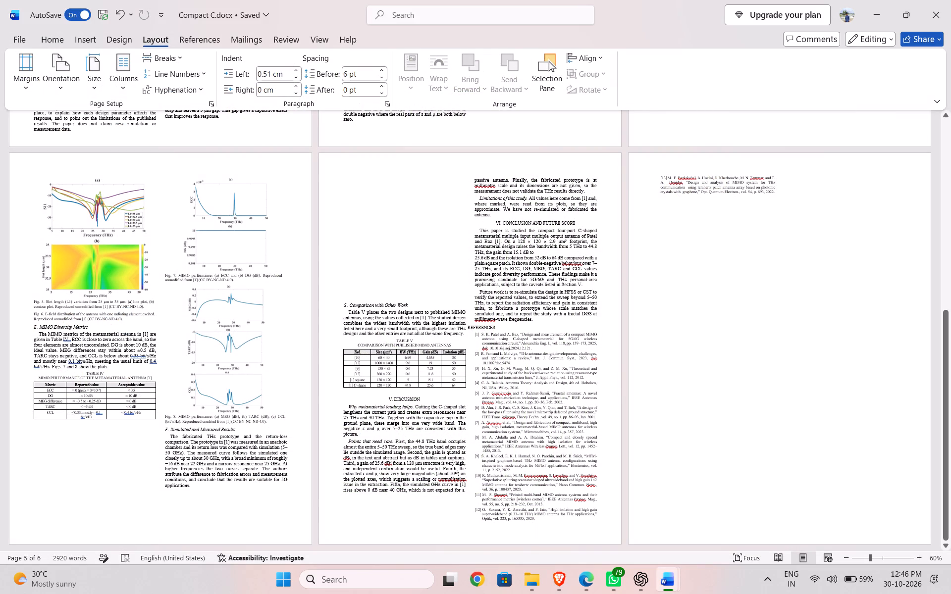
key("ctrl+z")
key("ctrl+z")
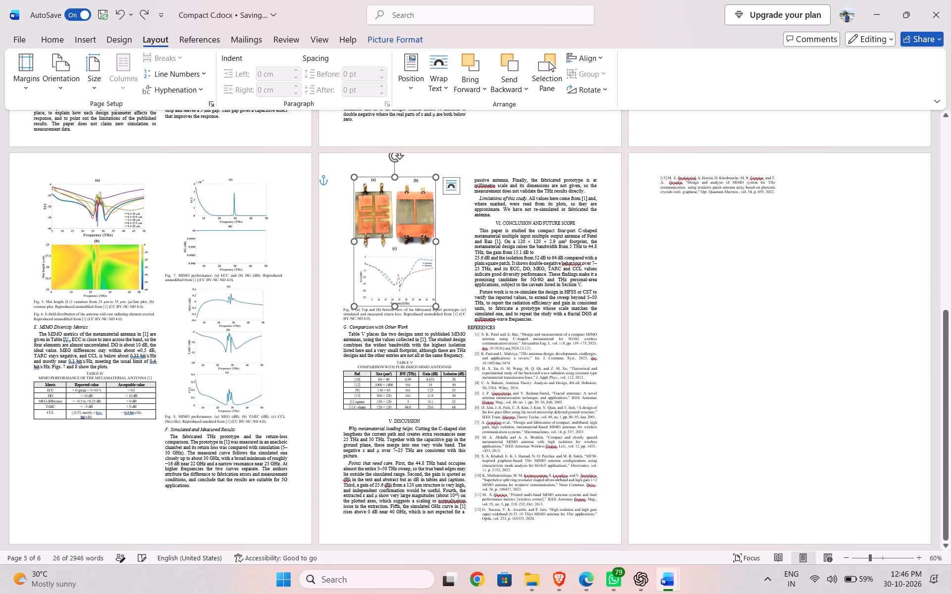
Delete the Fig. 9 image and its whole caption from page 5.
key("Delete")
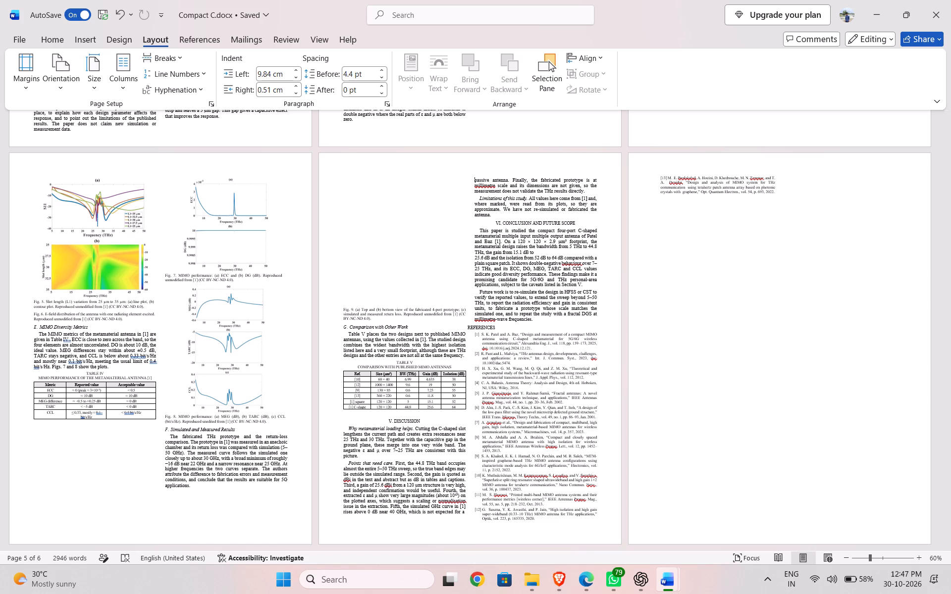
left_click_drag(371, 318, 365, 313)
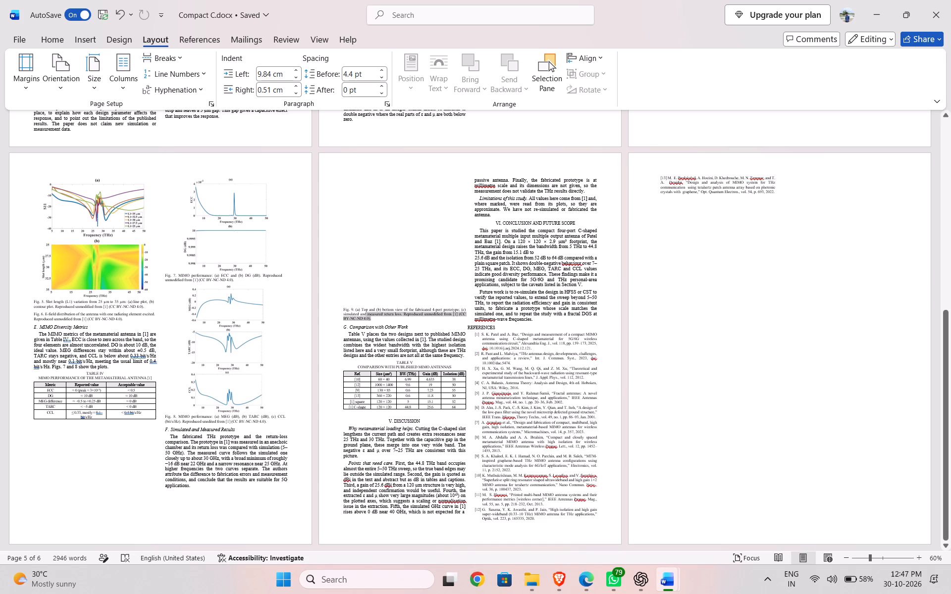
left_click_drag(365, 313, 344, 308)
key("BackSpace")
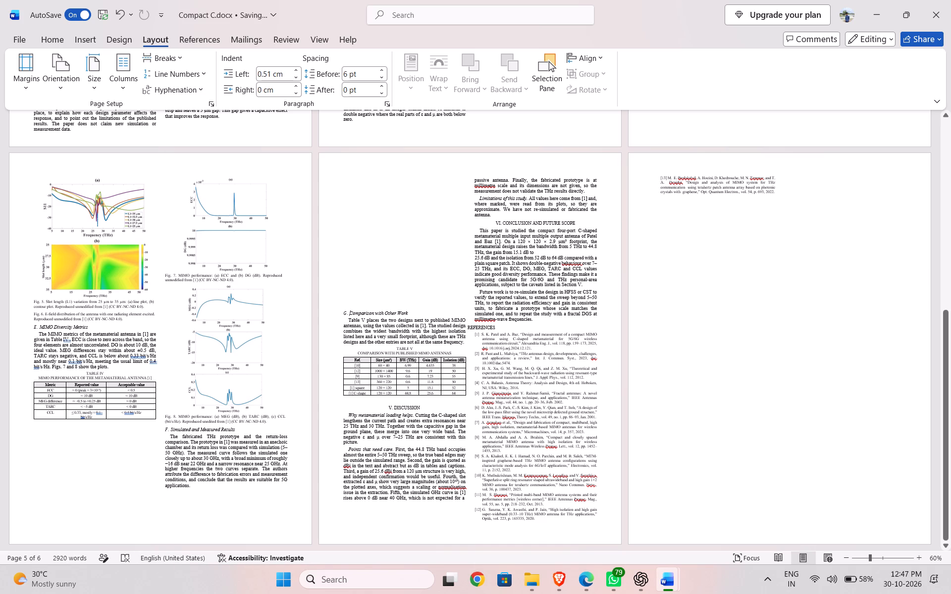
Remove the empty lines above the section G heading on page 5, undoing only the last deletion.
left_click(341, 307)
key("BackSpace")
key("BackSpace")
key("BackSpace")
key("BackSpace")
key("BackSpace")
key("BackSpace")
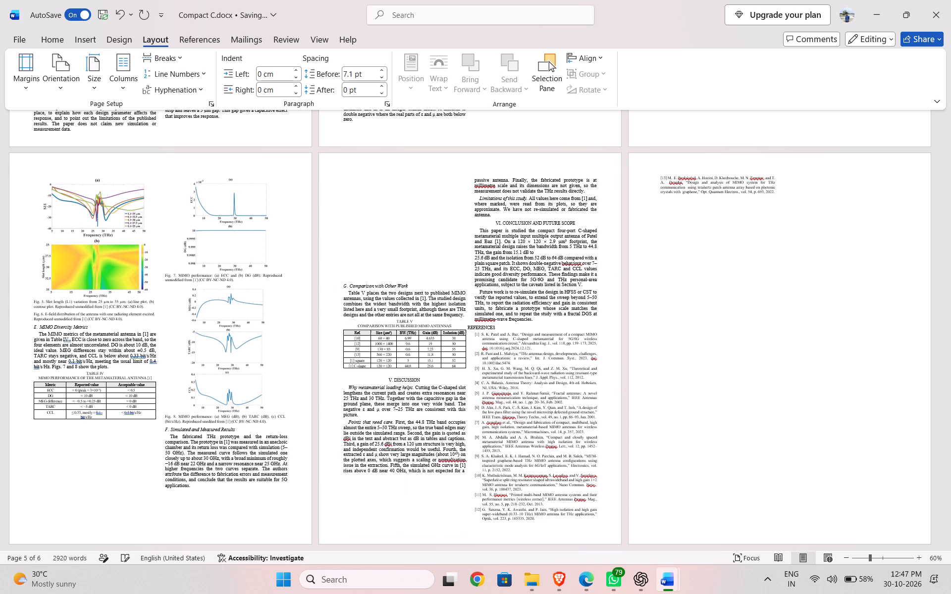
key("BackSpace")
key("BackSpace")
key("BackSpace")
key("BackSpace")
key("BackSpace")
key("BackSpace")
key("BackSpace")
key("BackSpace")
key("BackSpace")
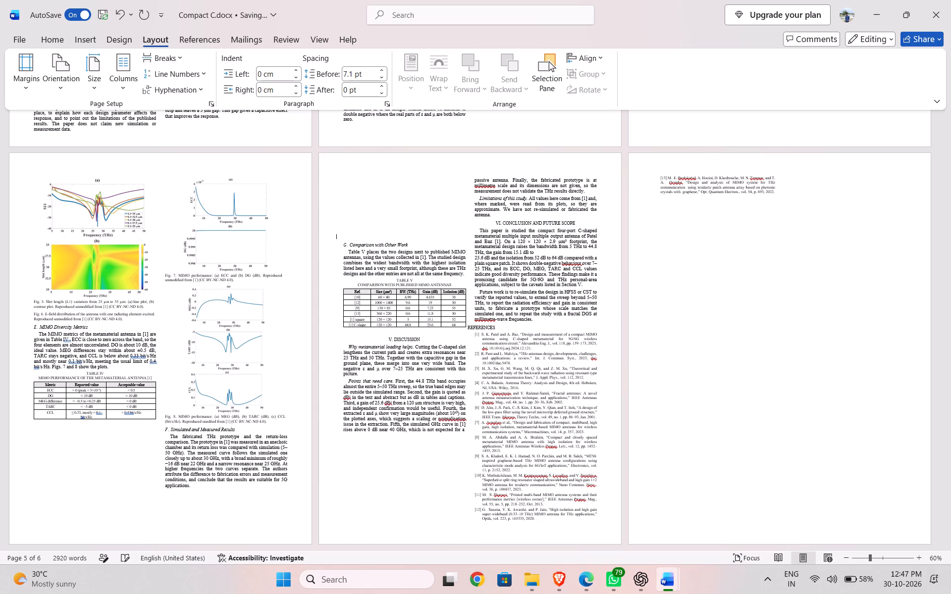
key("BackSpace")
key("BackSpace")
key("BackSpace")
key("BackSpace")
key("BackSpace")
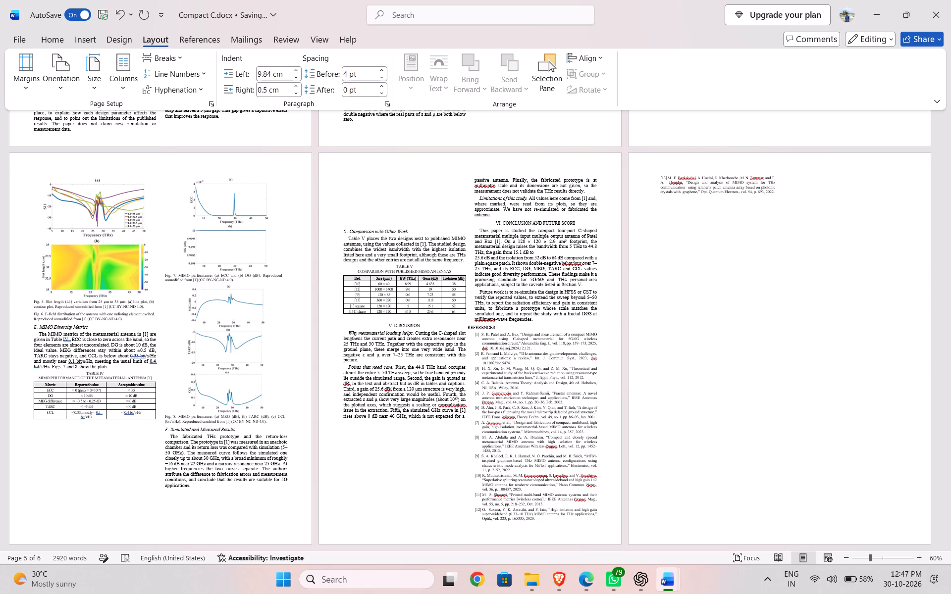
key("ctrl+z")
key("Left")
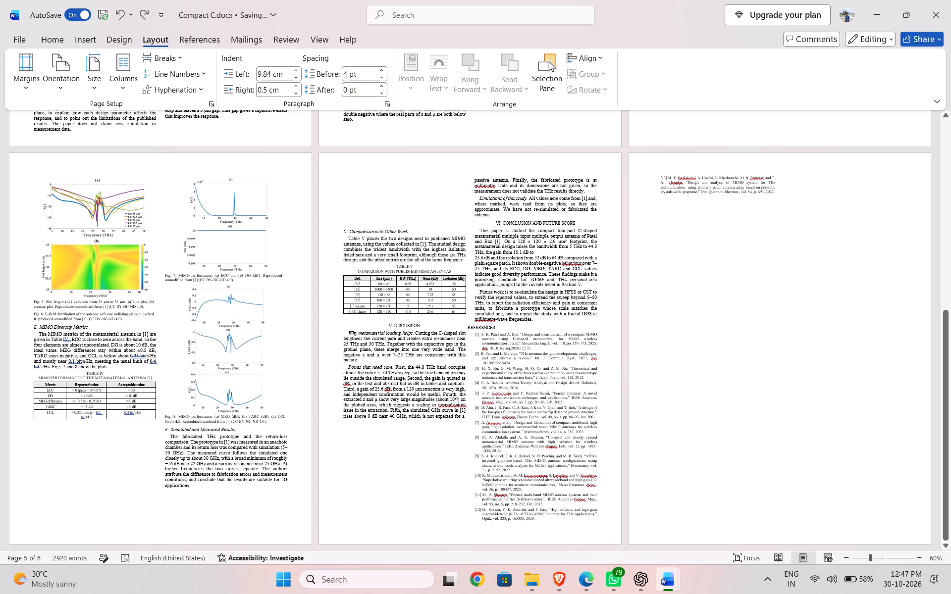
Insert a continuous section break after the last paragraph of section F on page 4 and apply a two-column layout.
left_click(200, 500)
left_click(178, 54)
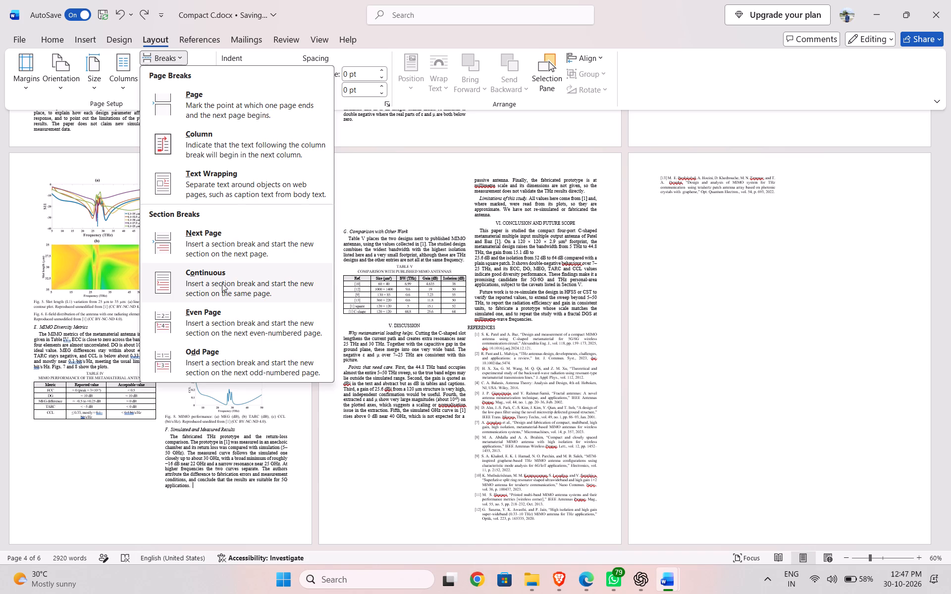
left_click(222, 286)
left_click(131, 85)
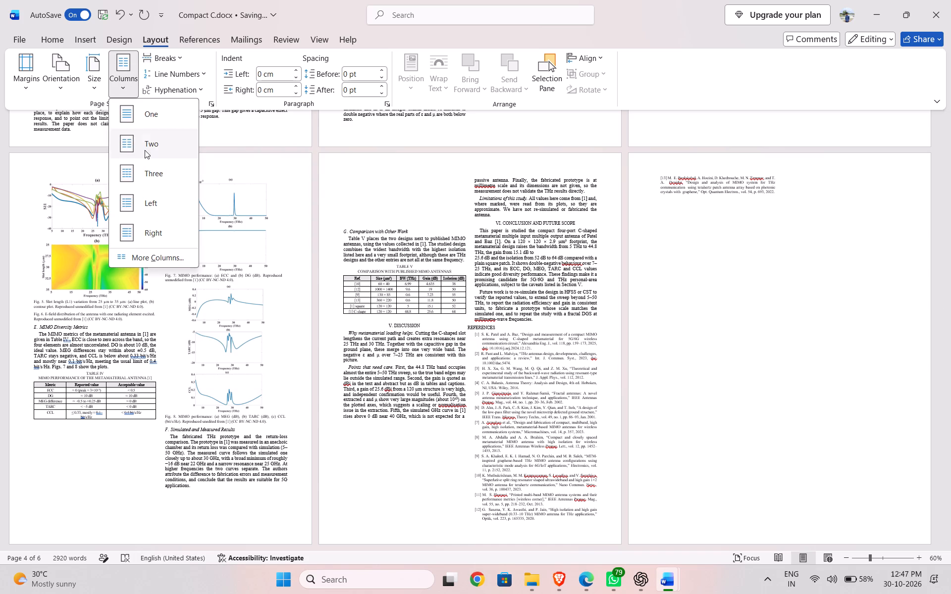
left_click(151, 151)
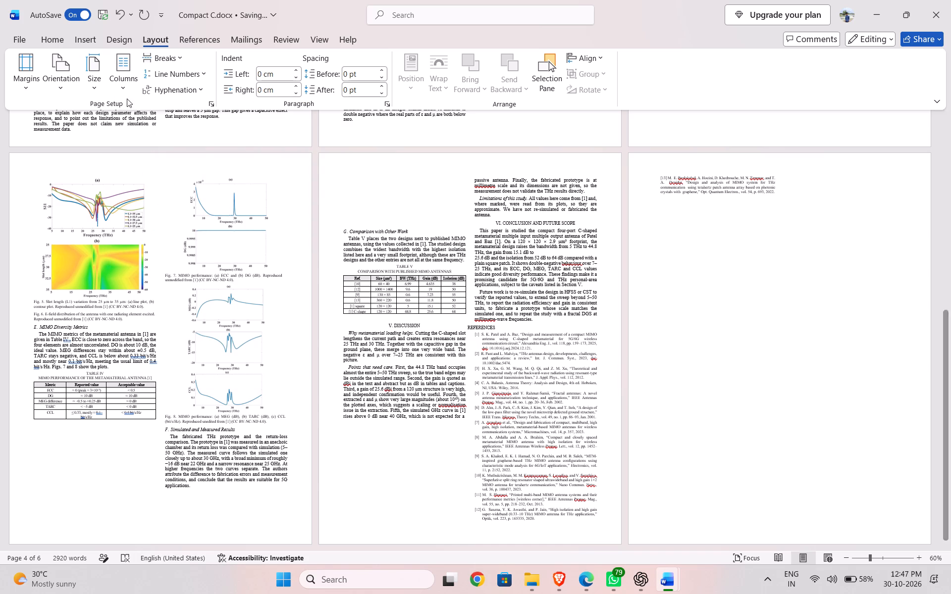
Try to close the remaining gap above the section G heading on page 5 with one more backward deletion.
left_click(356, 220)
key("BackSpace")
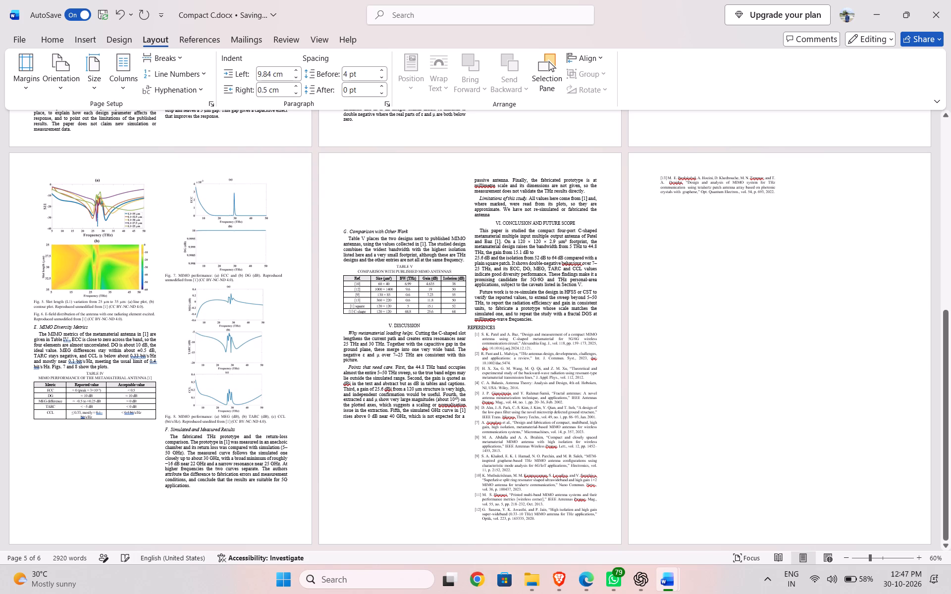
left_click(342, 230)
Insert a continuous section break at the end of the "Limitations of this study" paragraph on page 5 and apply two columns.
left_click(493, 220)
left_click(490, 213)
left_click(175, 56)
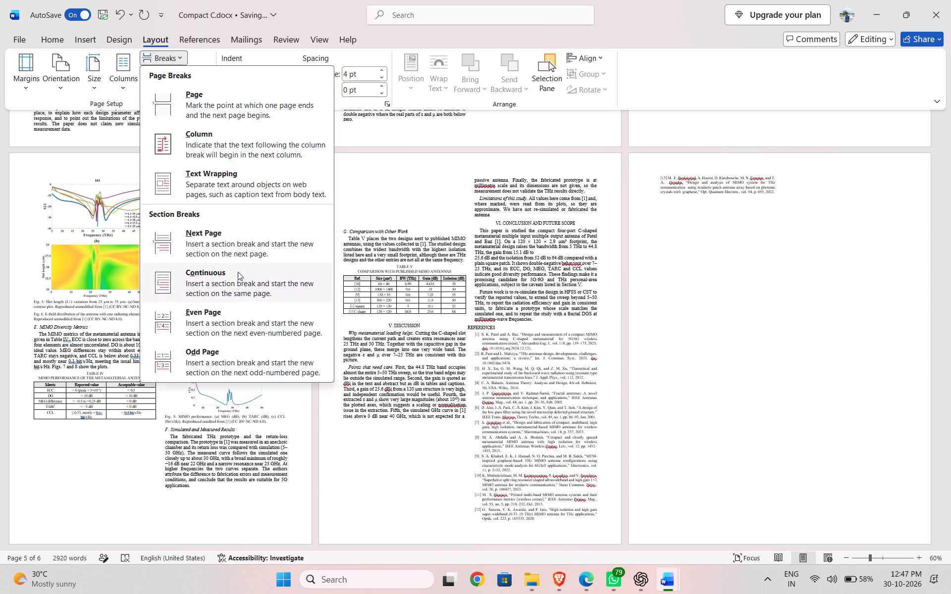
left_click(238, 287)
left_click(121, 89)
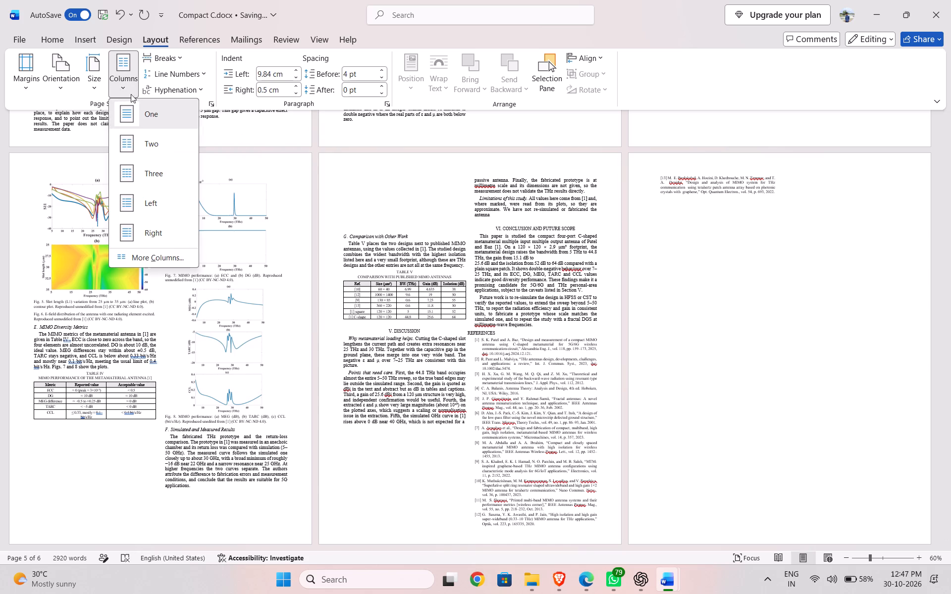
left_click(175, 154)
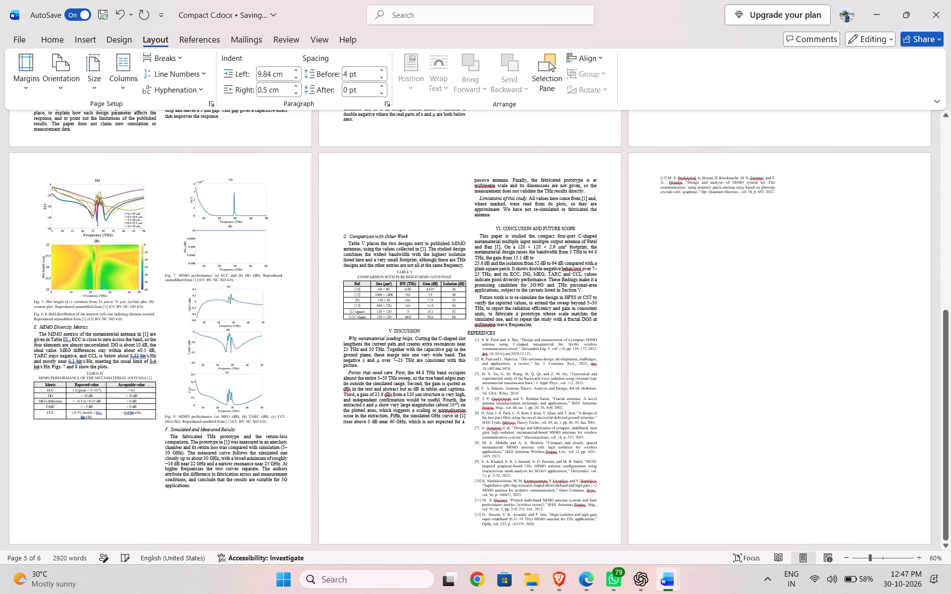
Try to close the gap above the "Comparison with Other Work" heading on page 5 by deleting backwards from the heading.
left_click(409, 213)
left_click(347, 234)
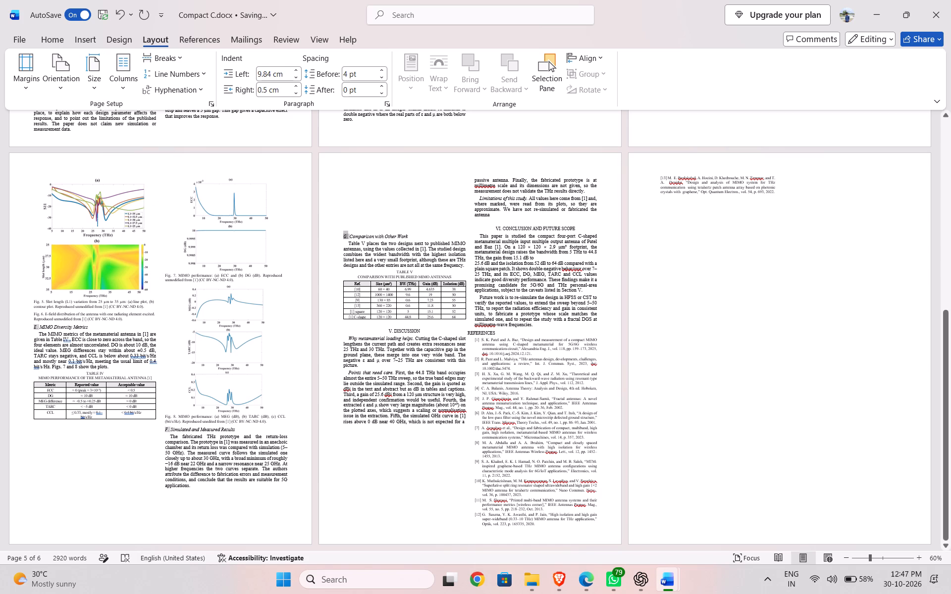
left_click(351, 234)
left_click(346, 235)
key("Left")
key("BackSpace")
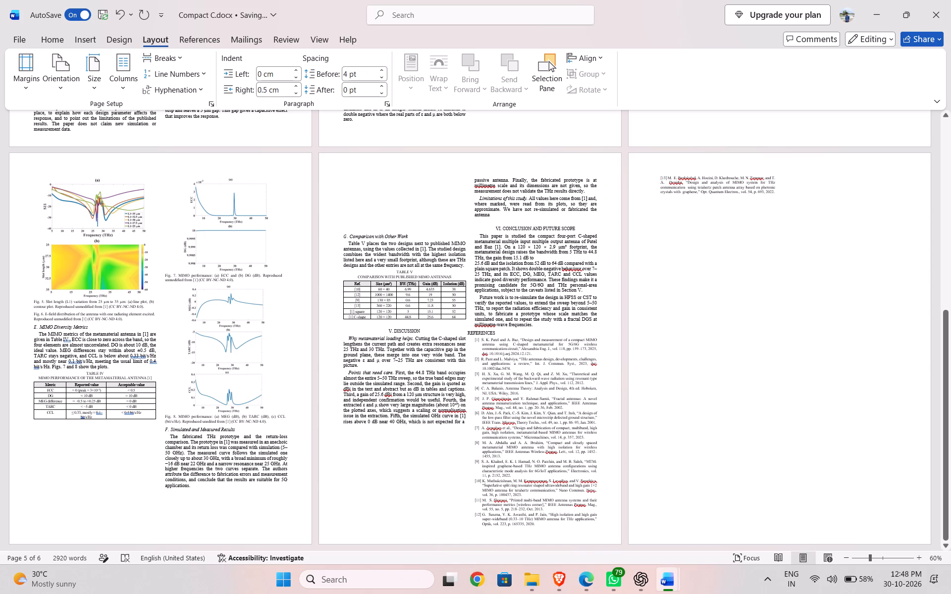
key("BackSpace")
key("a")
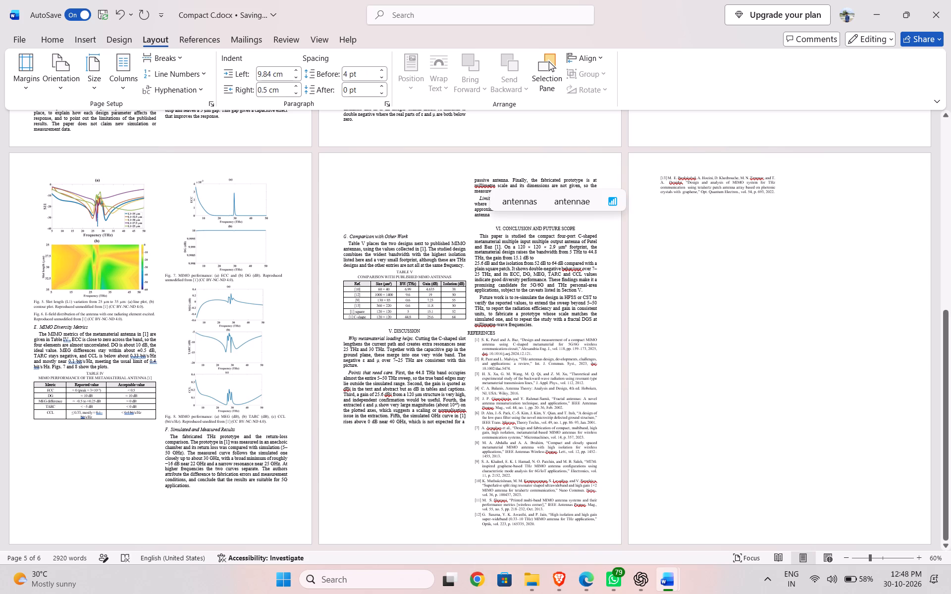
Undo the recent edits on page 5, back past the continuous section break after the "Limitations of this study" paragraph.
key("ctrl+z")
key("ctrl+z")
key("ctrl+z")
key("ctrl+z")
key("ctrl+z")
key("ctrl+z")
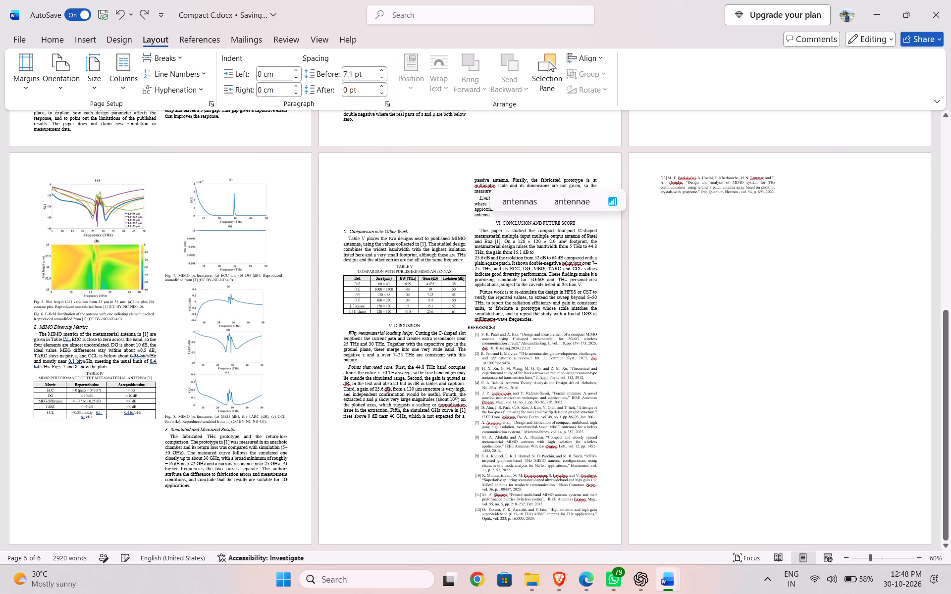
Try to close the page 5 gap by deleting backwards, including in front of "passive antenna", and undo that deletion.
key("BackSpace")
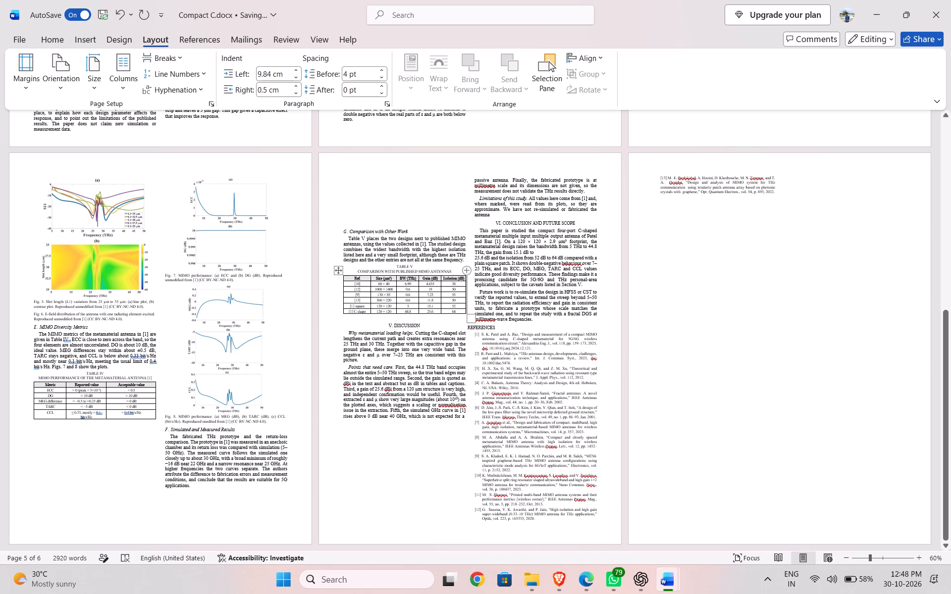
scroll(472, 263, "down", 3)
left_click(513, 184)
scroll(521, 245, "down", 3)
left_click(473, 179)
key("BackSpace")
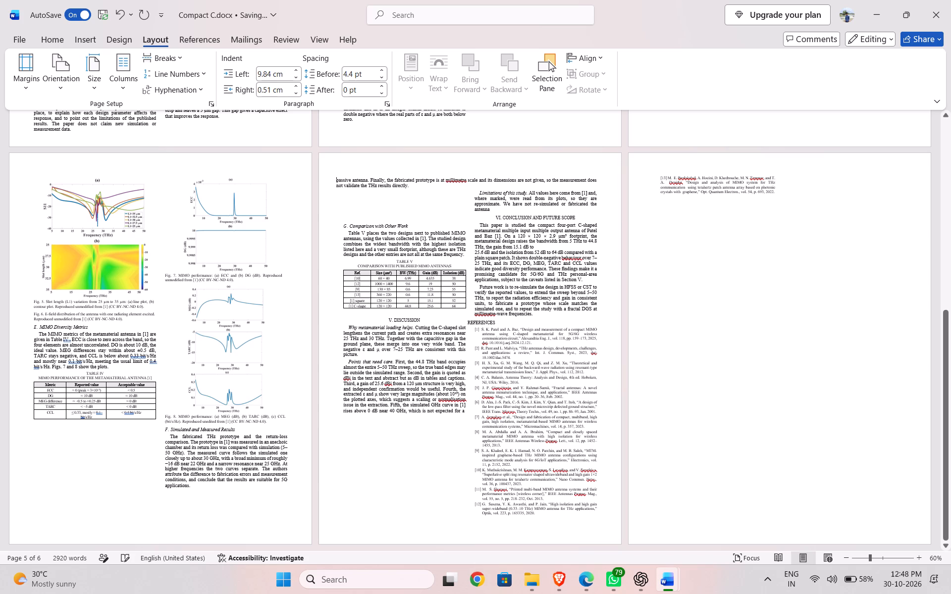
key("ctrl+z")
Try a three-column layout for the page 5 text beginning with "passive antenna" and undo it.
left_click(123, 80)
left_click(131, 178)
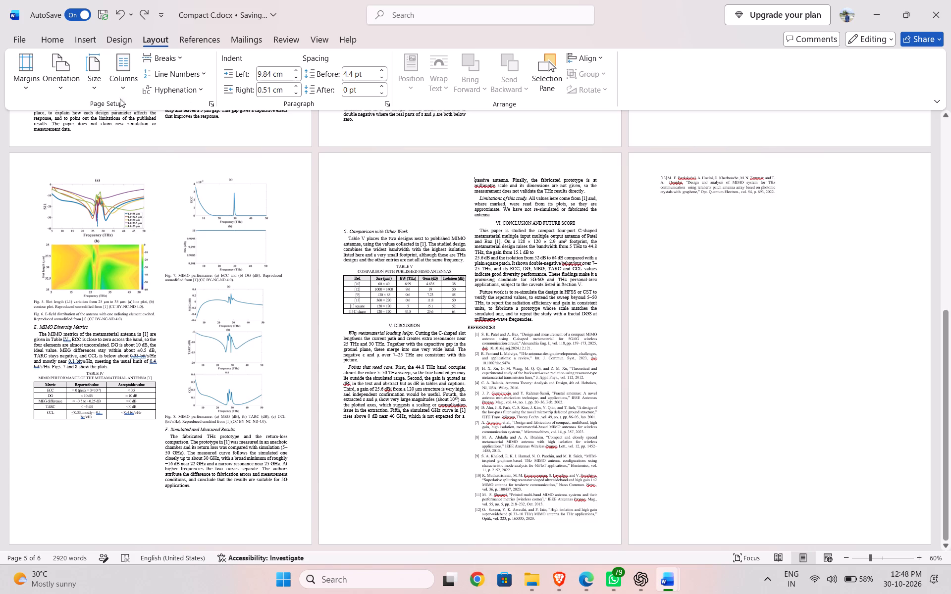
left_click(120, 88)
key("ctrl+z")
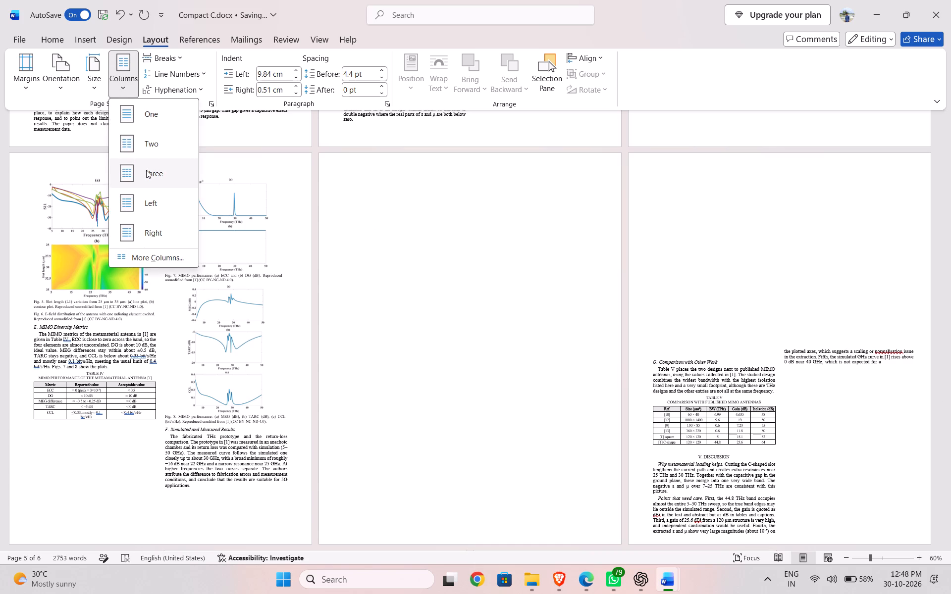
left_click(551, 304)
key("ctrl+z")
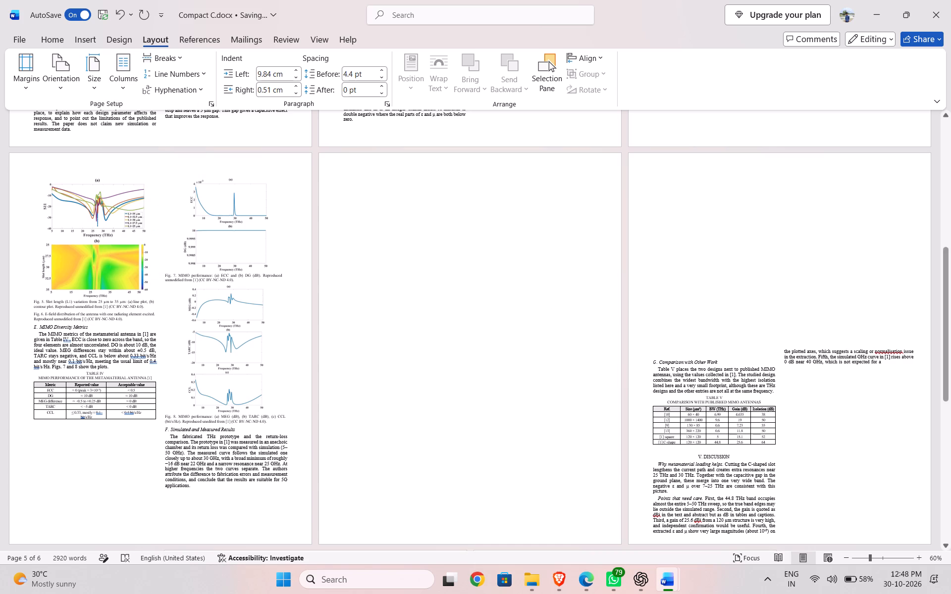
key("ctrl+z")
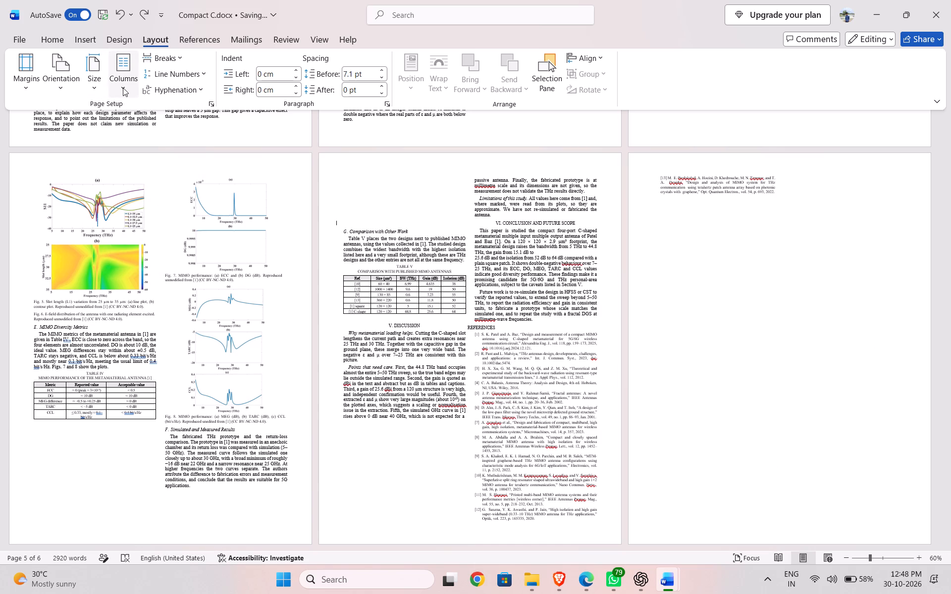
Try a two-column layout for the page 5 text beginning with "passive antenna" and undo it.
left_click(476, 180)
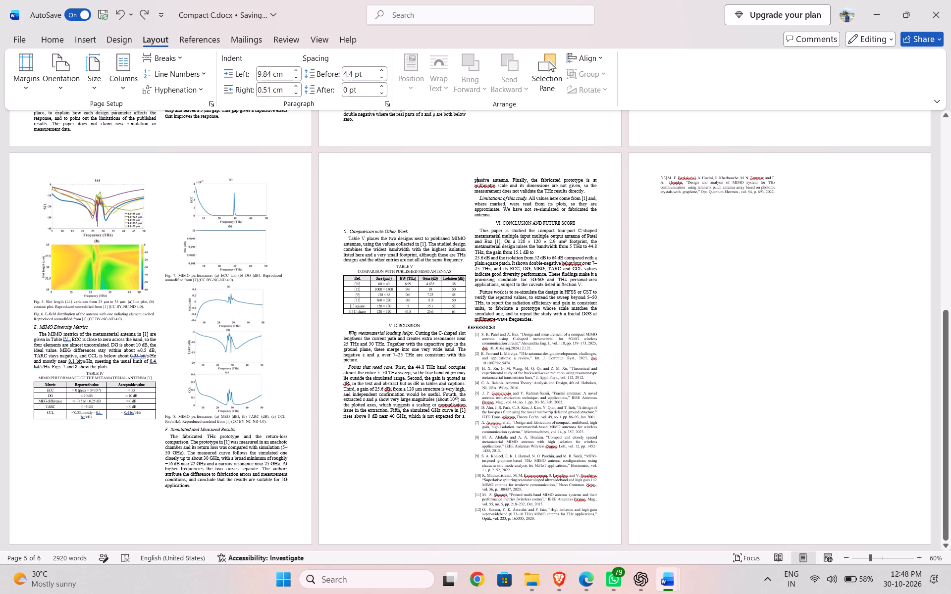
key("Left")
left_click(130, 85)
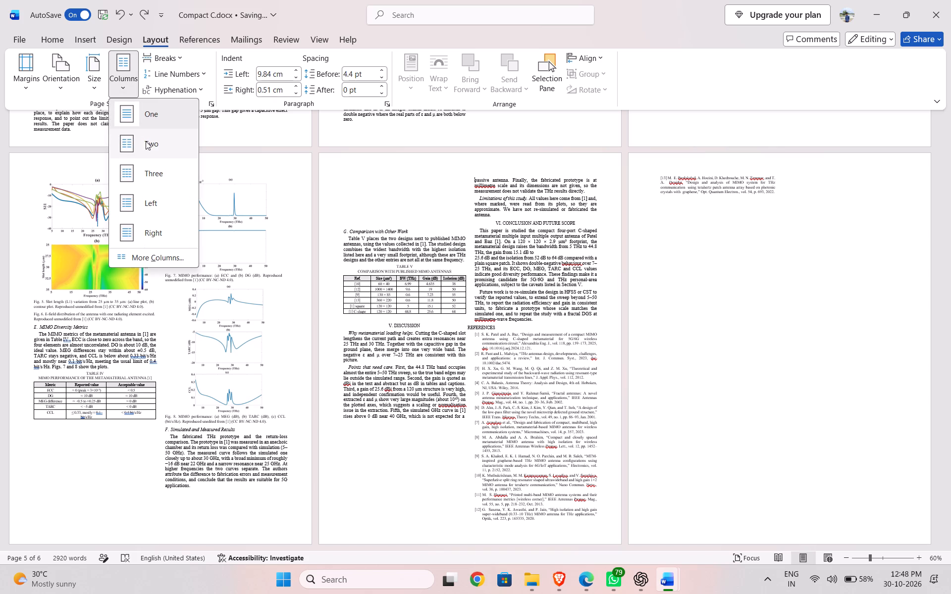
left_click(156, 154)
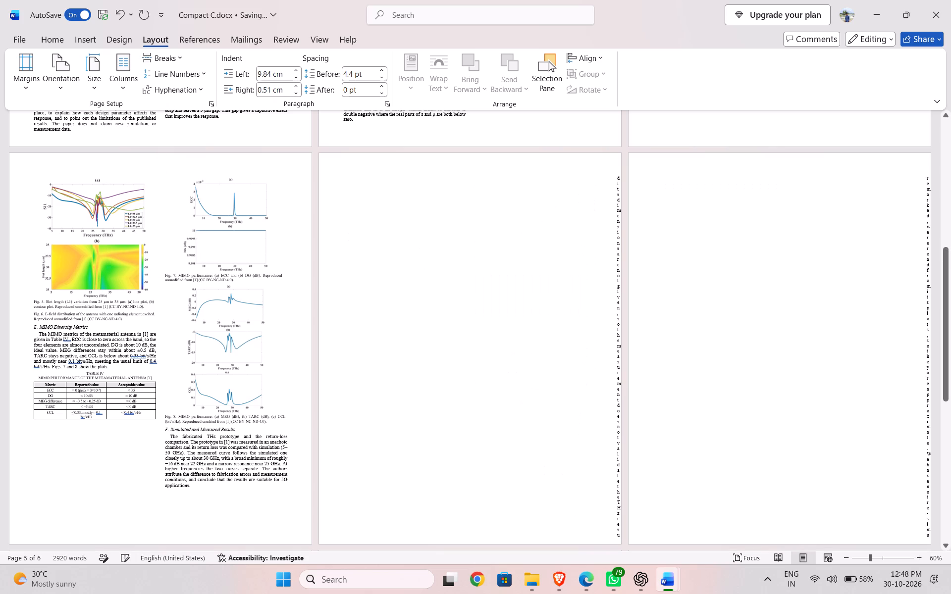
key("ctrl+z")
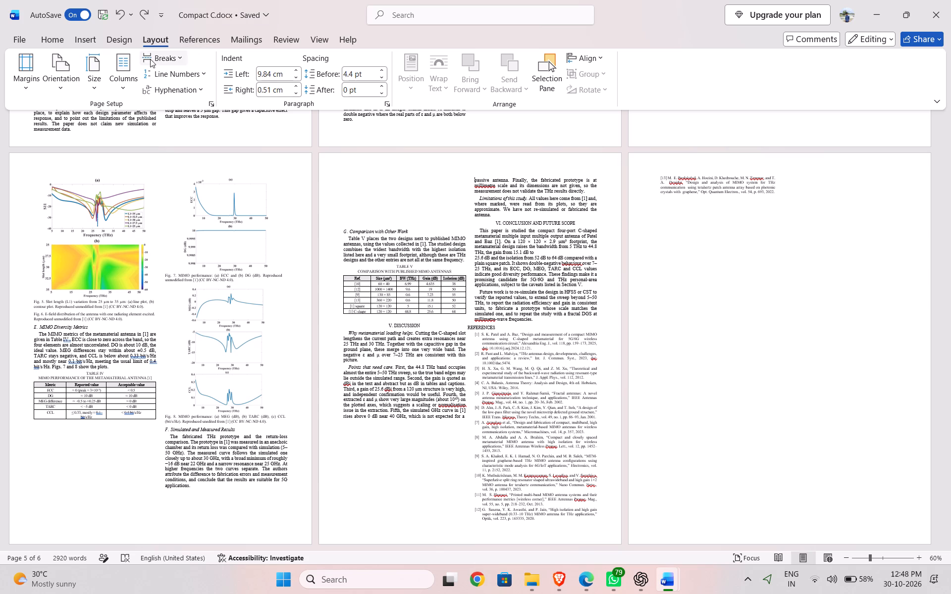
Insert a continuous section break in front of "passive antenna" on page 5.
left_click(134, 92)
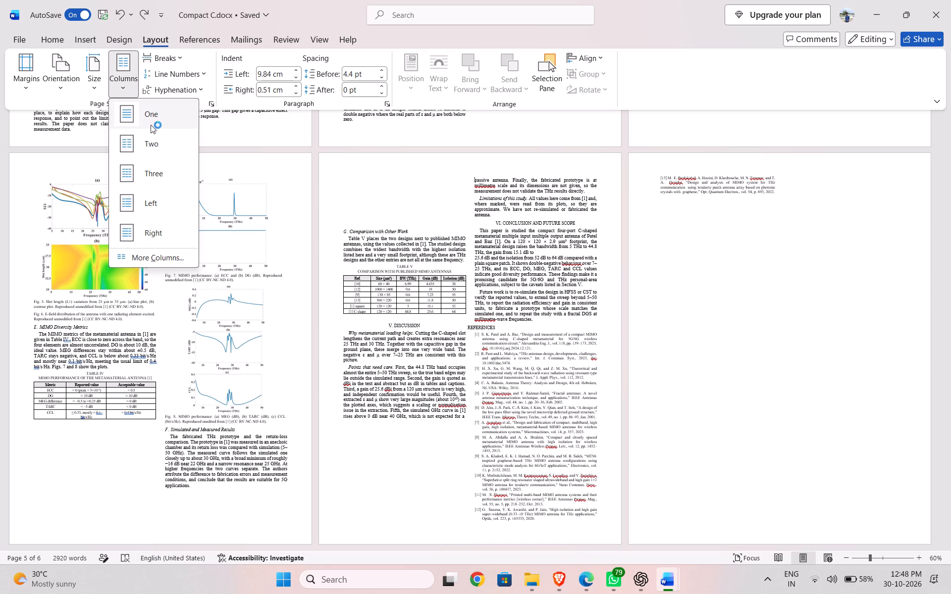
left_click(217, 131)
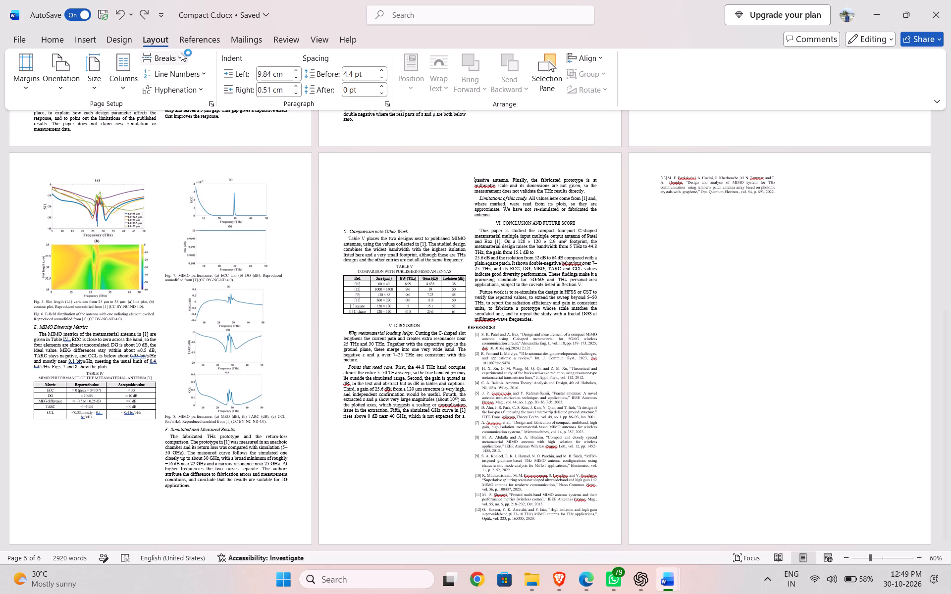
left_click(180, 52)
left_click(222, 283)
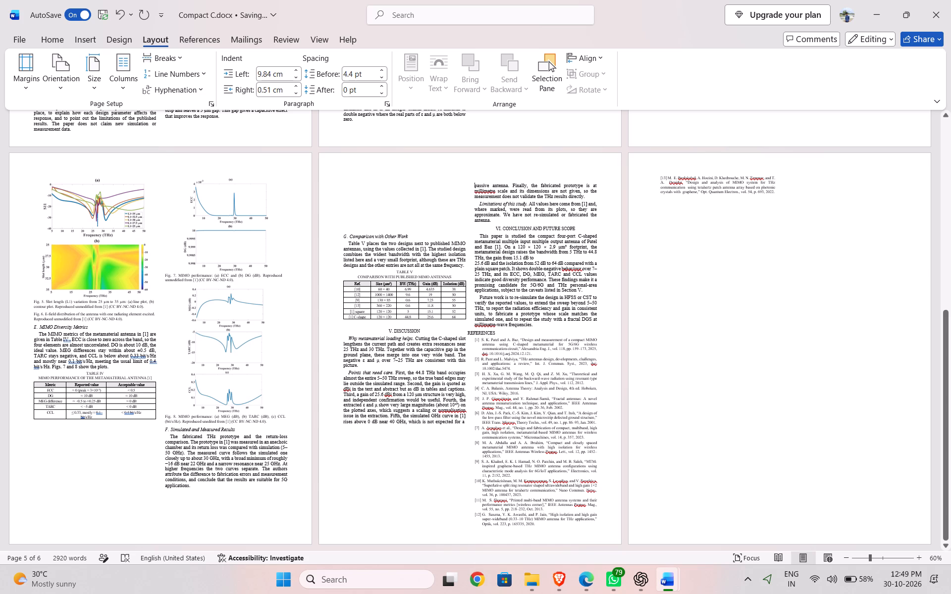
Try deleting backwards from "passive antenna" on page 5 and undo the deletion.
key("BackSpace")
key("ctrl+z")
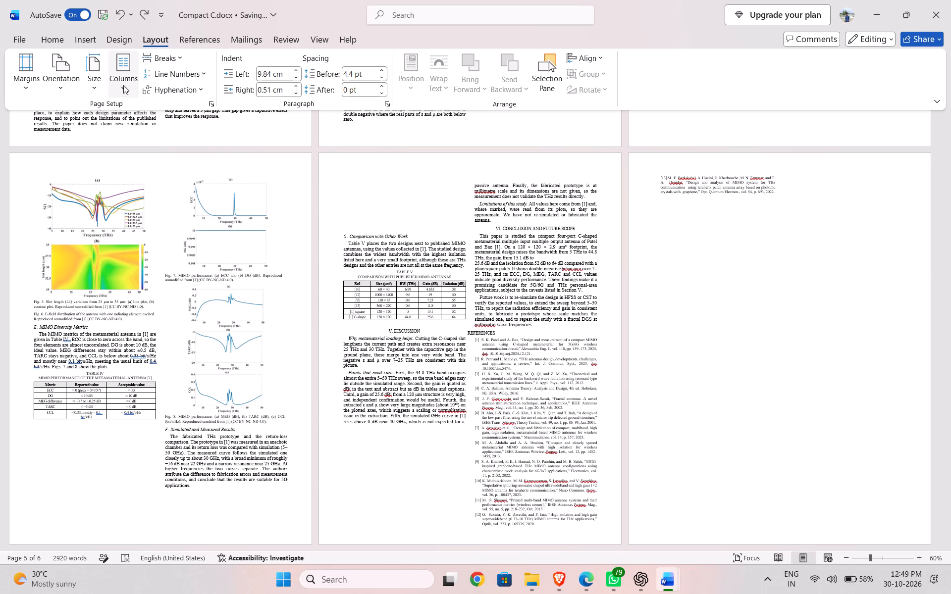
Insert a continuous section break directly before "passive antenna" on page 5.
left_click(176, 56)
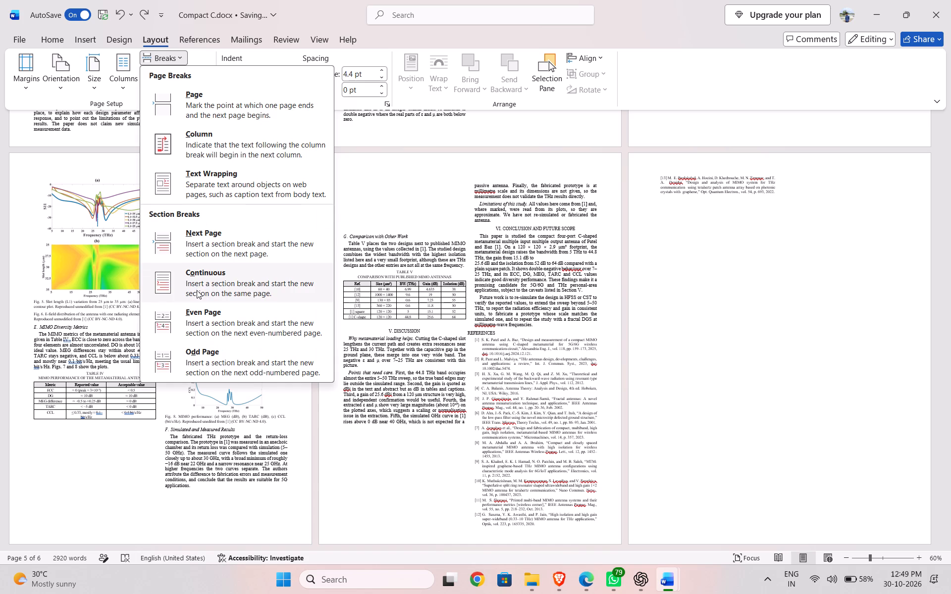
left_click(197, 291)
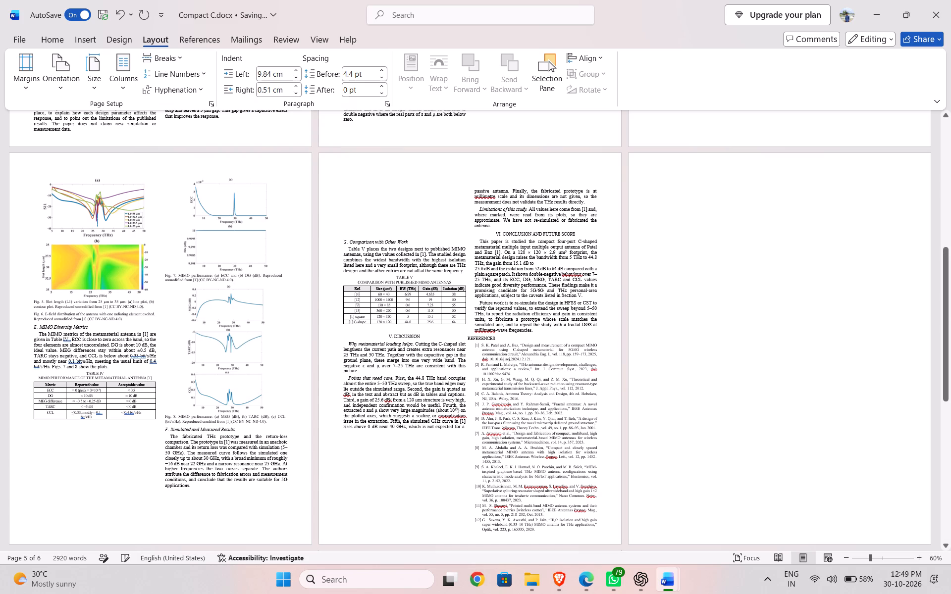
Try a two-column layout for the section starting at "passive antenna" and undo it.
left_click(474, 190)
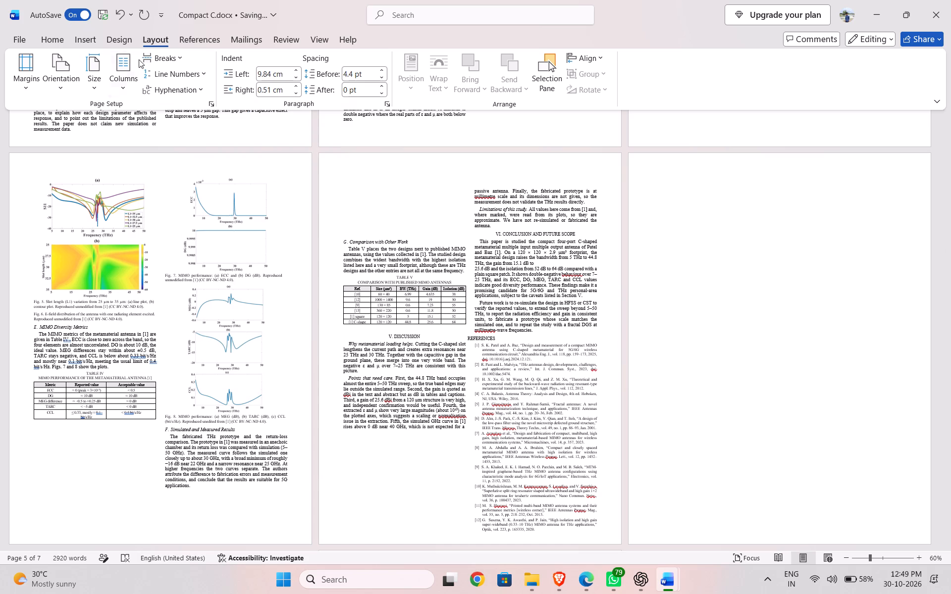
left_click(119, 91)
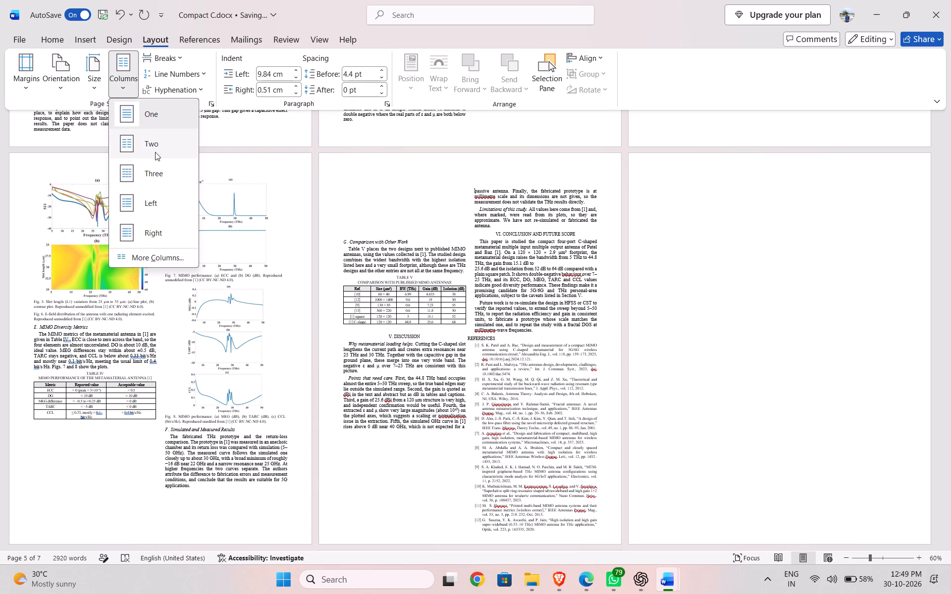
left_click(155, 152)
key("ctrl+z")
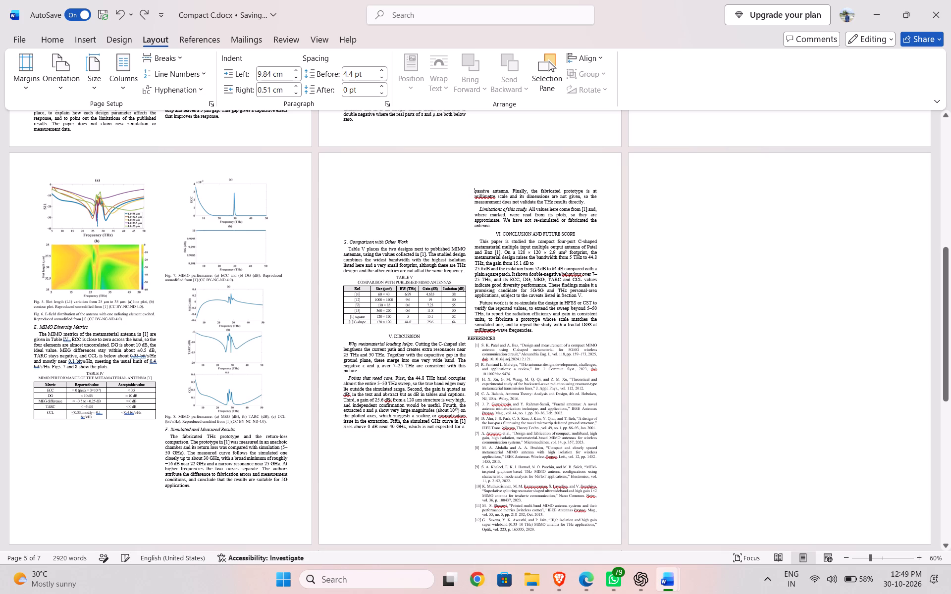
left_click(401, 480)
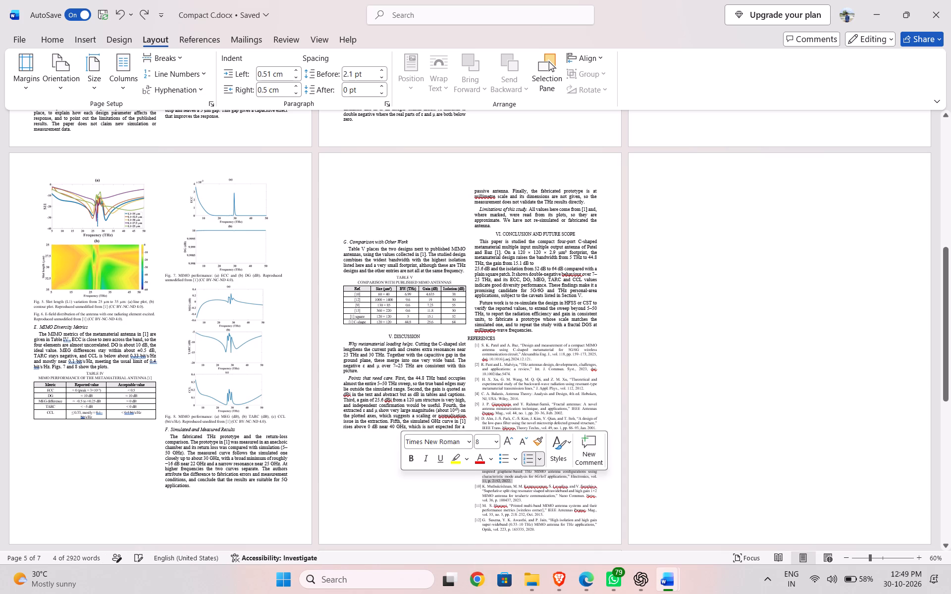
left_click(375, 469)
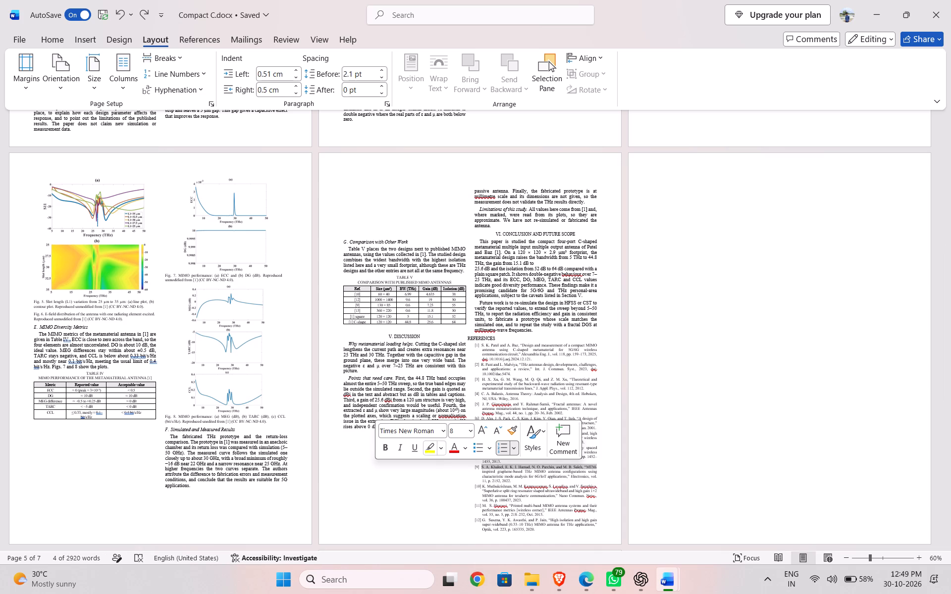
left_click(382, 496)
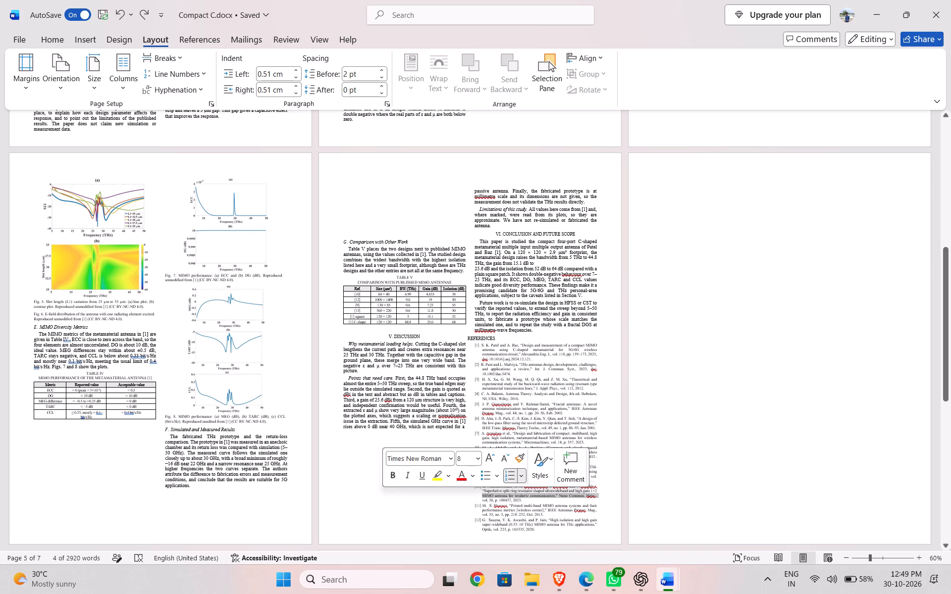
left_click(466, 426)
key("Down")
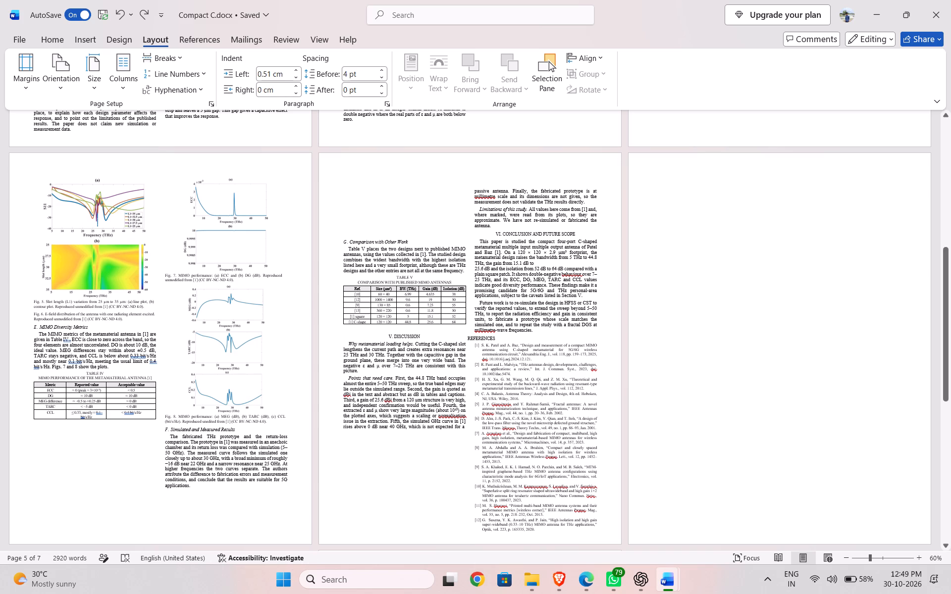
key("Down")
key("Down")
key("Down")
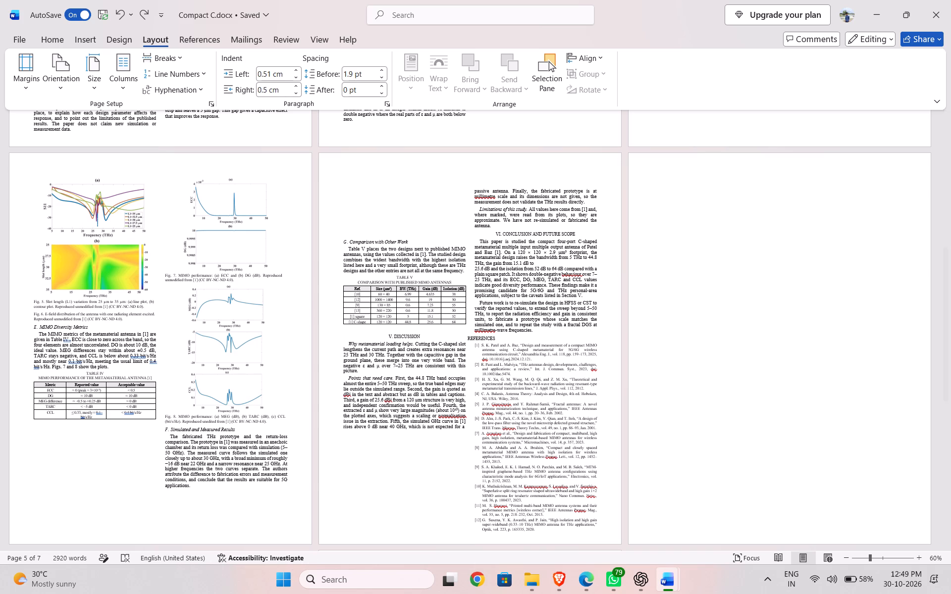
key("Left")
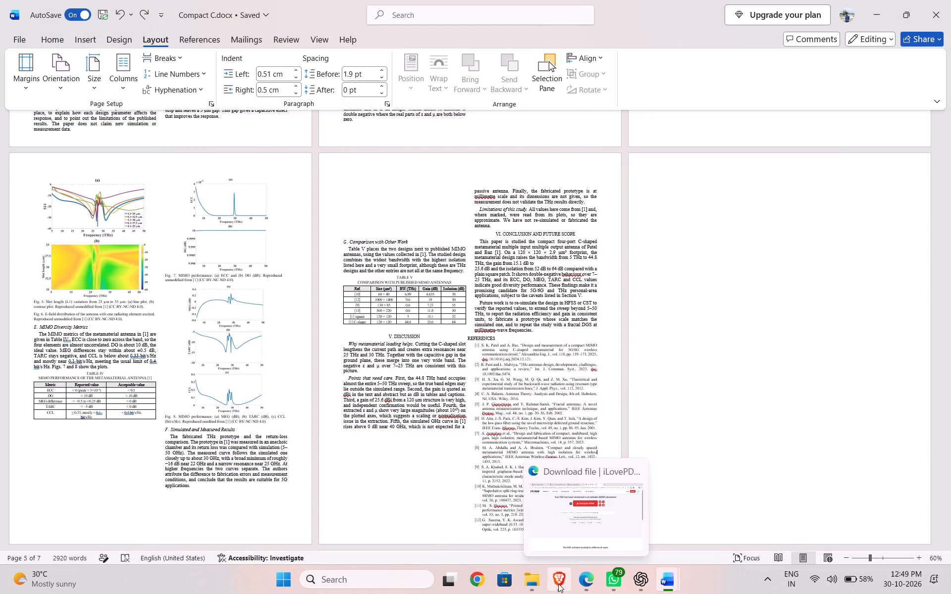
Switch to Batch_22_Documentation_updated.docx and examine the figure and text layout on the pages around page 24.
left_click(698, 535)
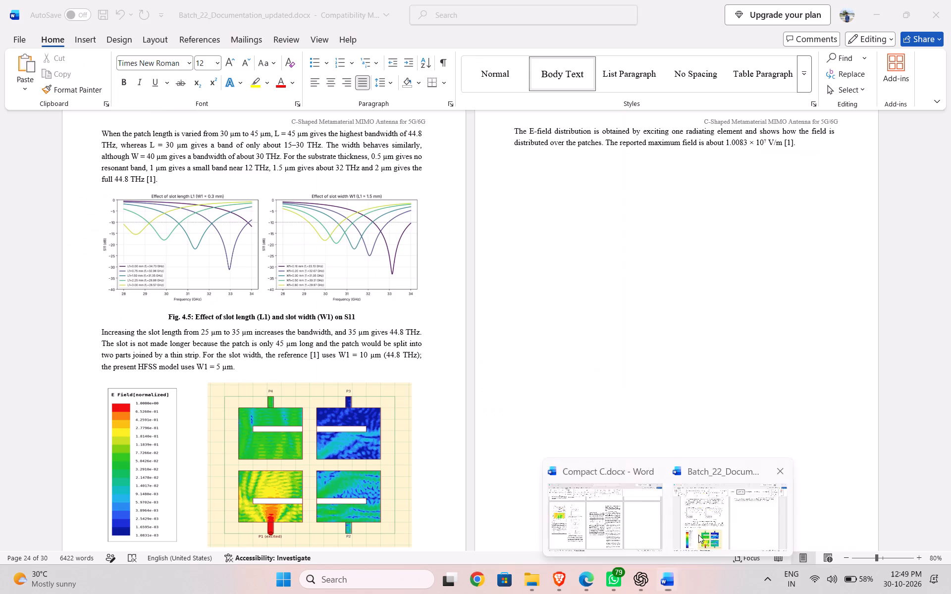
scroll(559, 373, "down", 13)
scroll(559, 373, "up", 12)
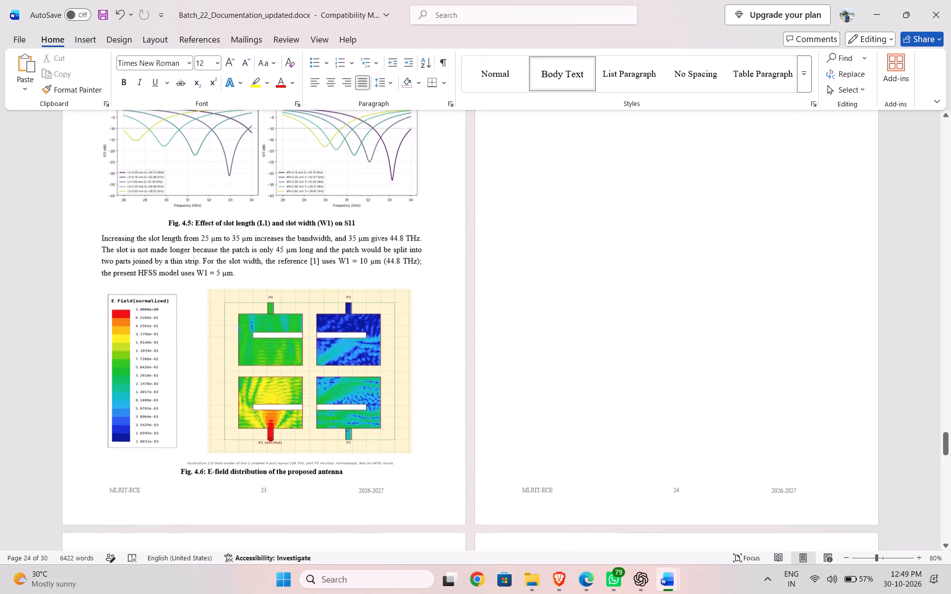
scroll(571, 375, "up", 5)
scroll(571, 375, "down", 3, "ctrl")
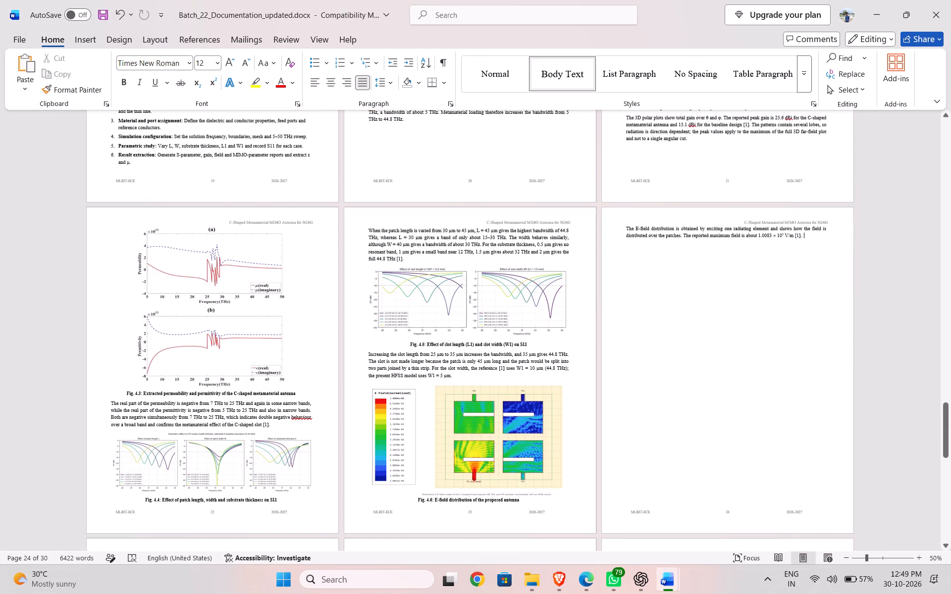
scroll(645, 319, "down", 14)
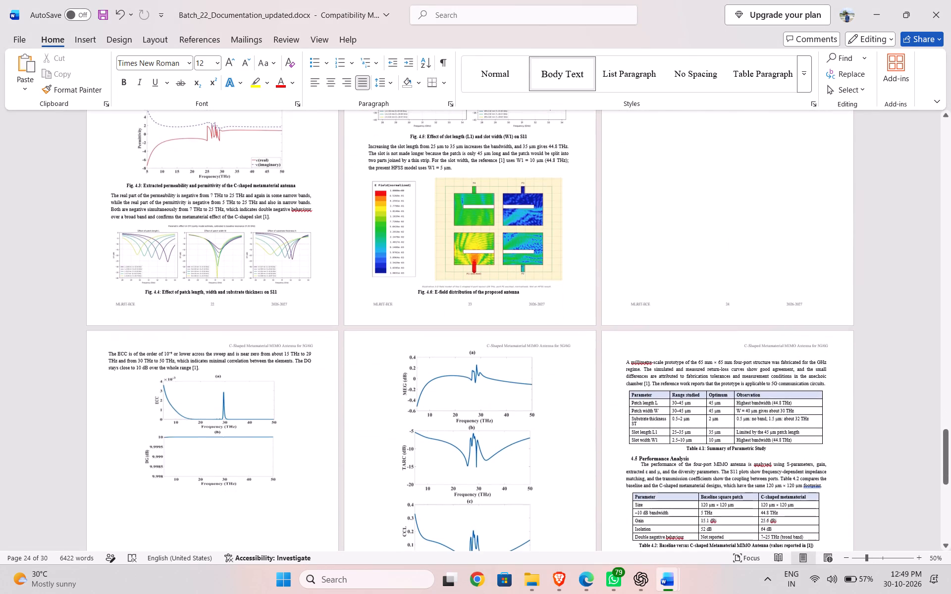
scroll(715, 211, "up", 6)
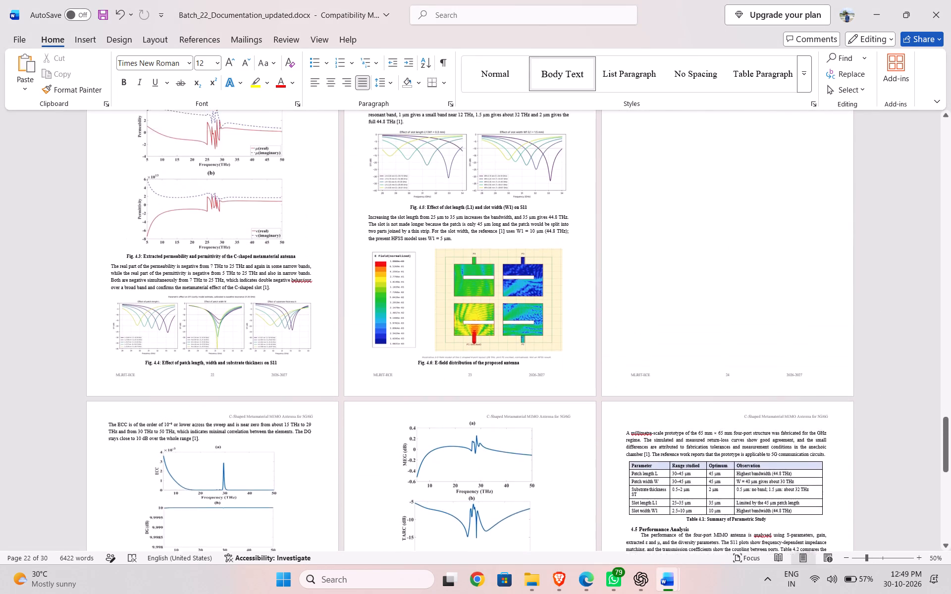
Delete once backward directly before "The ECC is of the order" on page 25 to tighten the break after page 24.
scroll(715, 211, "up", 4)
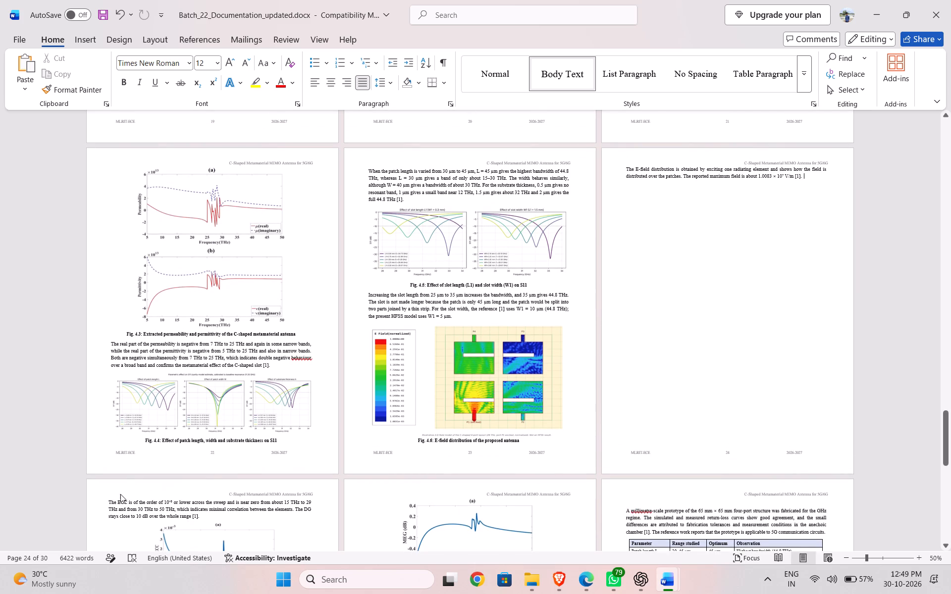
left_click(108, 504)
key("BackSpace")
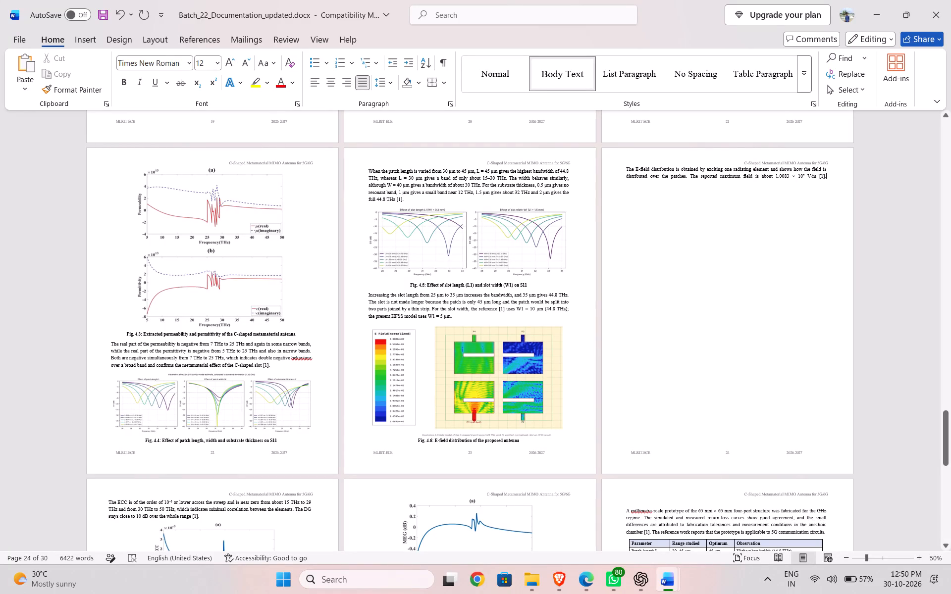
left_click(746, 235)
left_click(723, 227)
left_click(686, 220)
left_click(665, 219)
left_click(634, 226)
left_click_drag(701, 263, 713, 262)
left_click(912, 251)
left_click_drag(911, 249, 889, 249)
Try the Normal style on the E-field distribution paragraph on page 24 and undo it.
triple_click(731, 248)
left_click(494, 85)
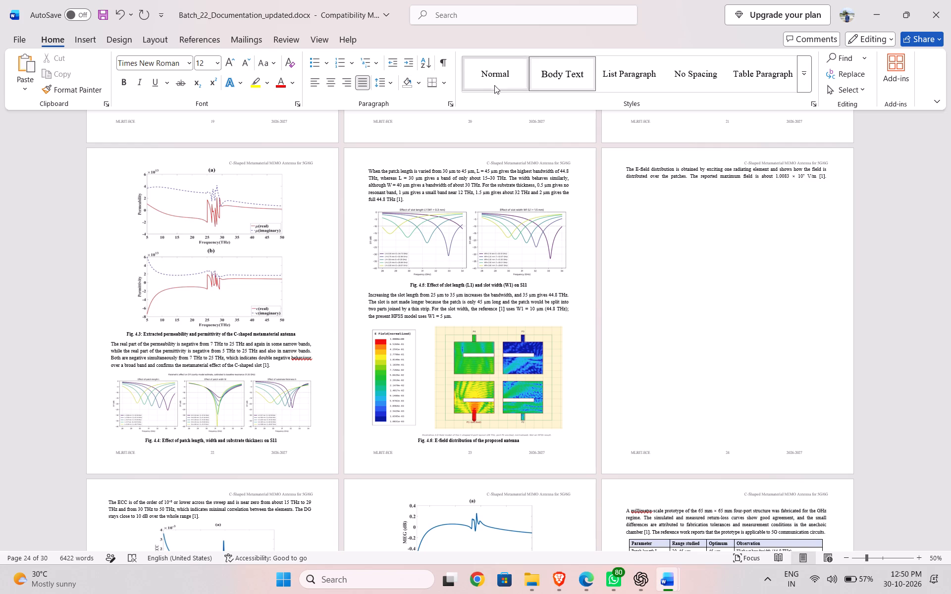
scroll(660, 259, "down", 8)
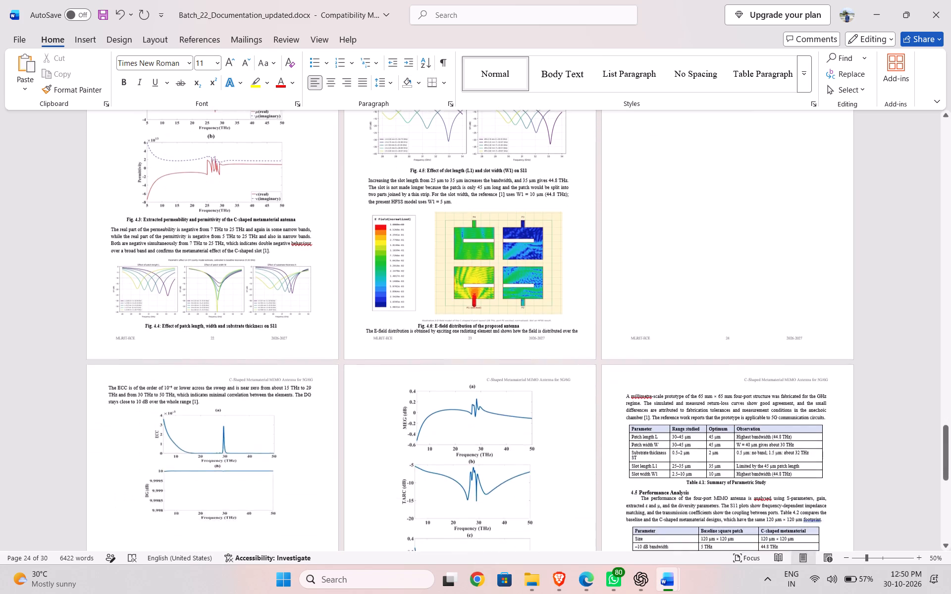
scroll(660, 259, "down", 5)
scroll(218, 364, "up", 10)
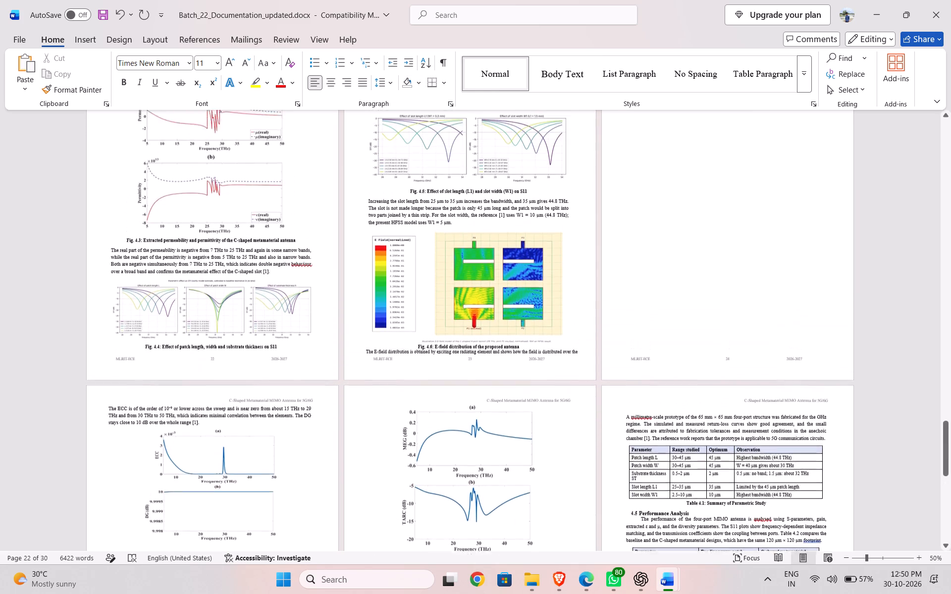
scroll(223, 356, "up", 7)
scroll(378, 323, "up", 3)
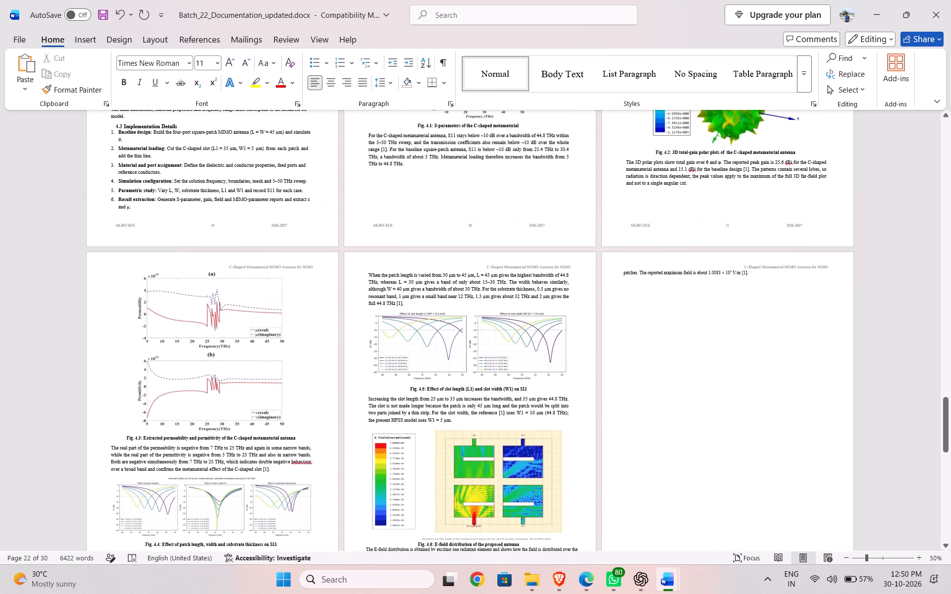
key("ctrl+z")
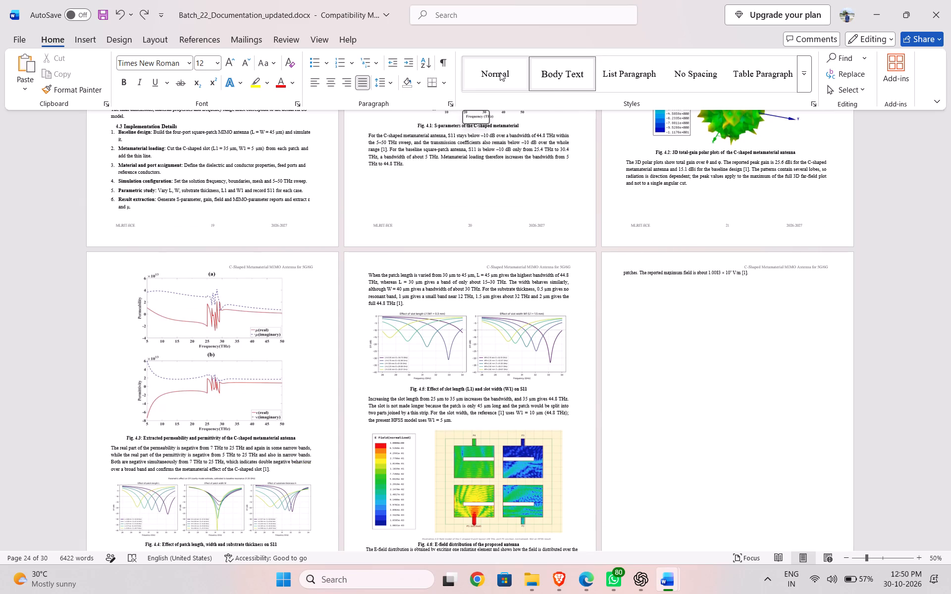
Stretch the Fig. 4.6 E-field distribution image on page 23 taller so that it moves onto page 24 with its caption.
scroll(606, 192, "down", 4)
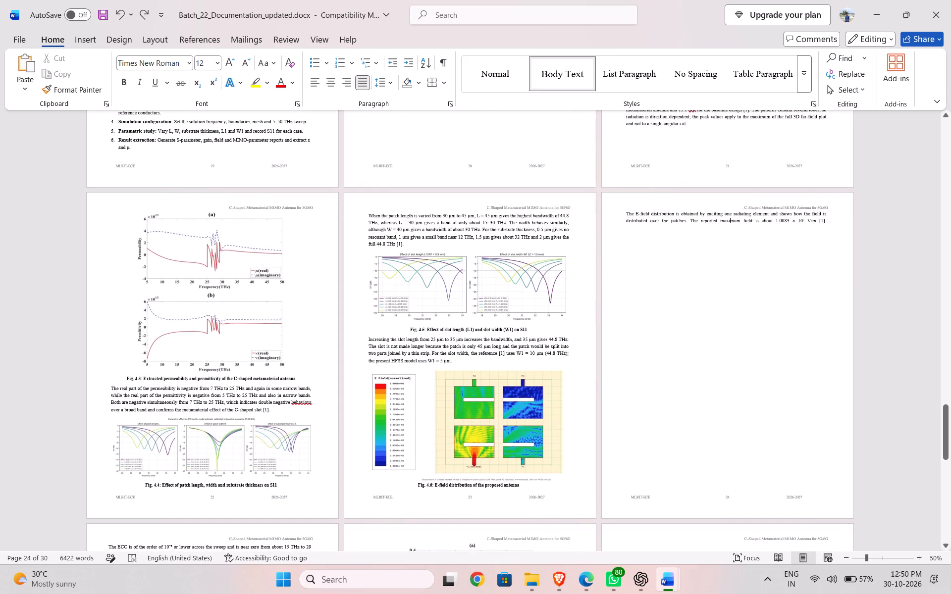
left_click(478, 445)
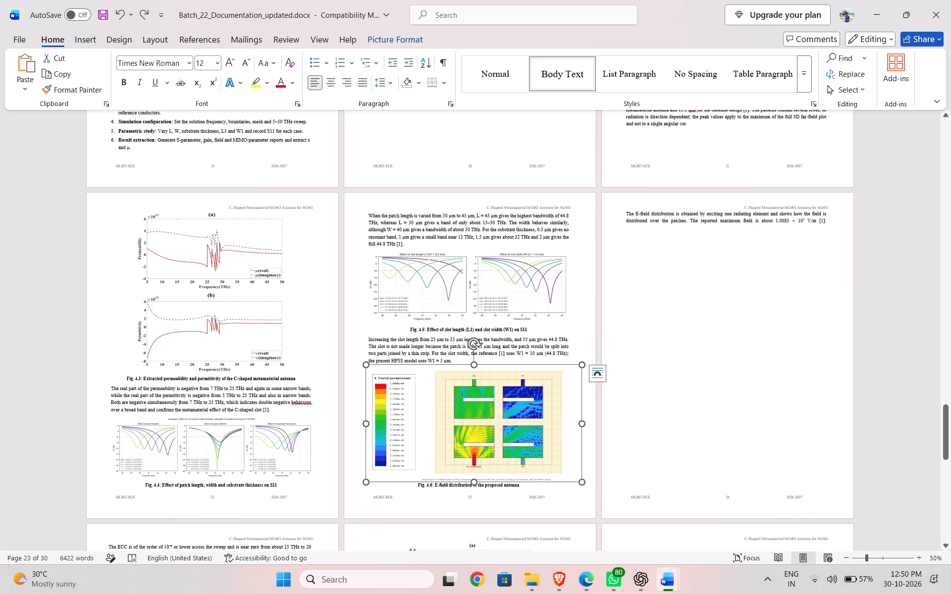
scroll(539, 424, "down", 3)
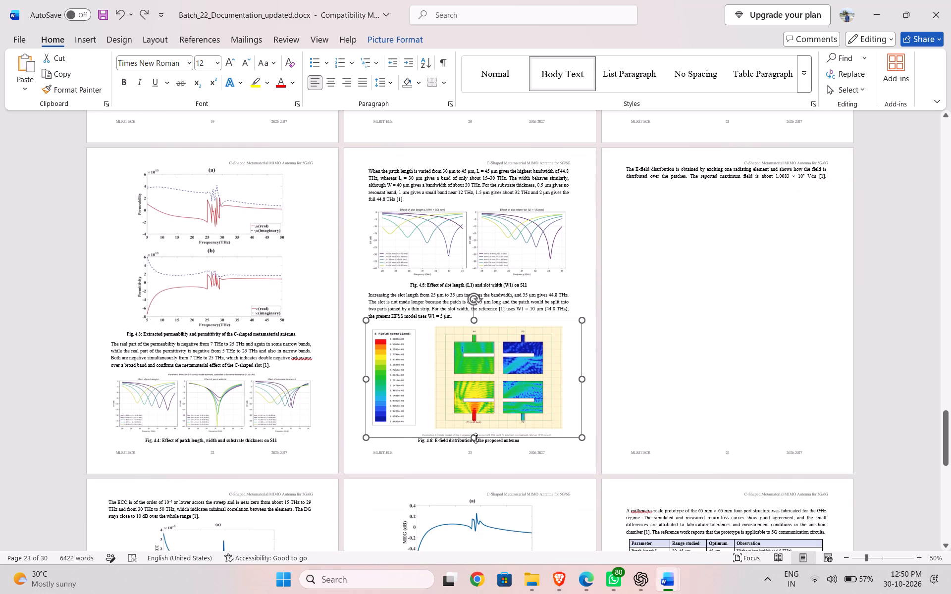
left_click_drag(475, 438, 492, 520)
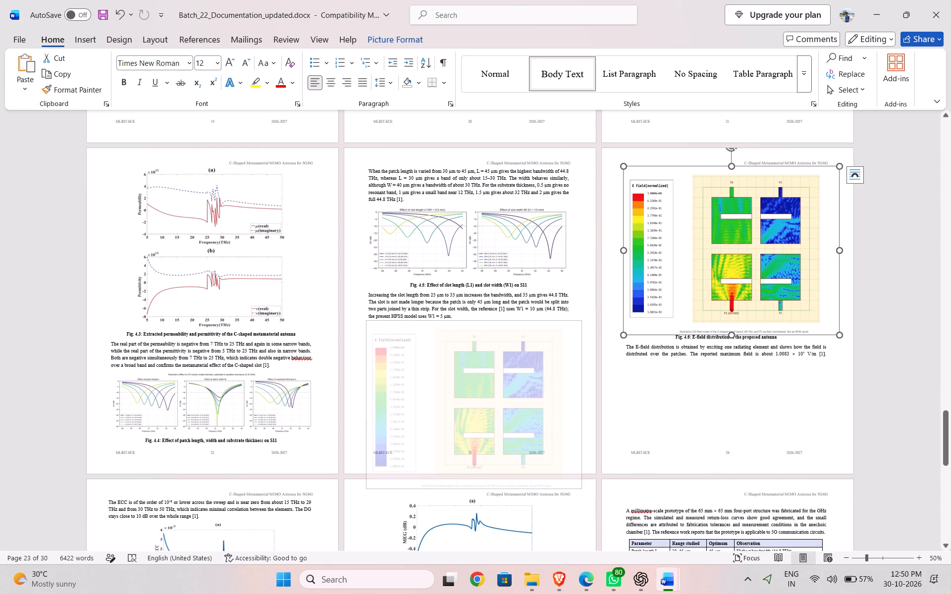
left_click(665, 389)
Slightly reduce the height of the Fig. 4.6 E-field distribution image on page 24.
scroll(525, 391, "down", 8)
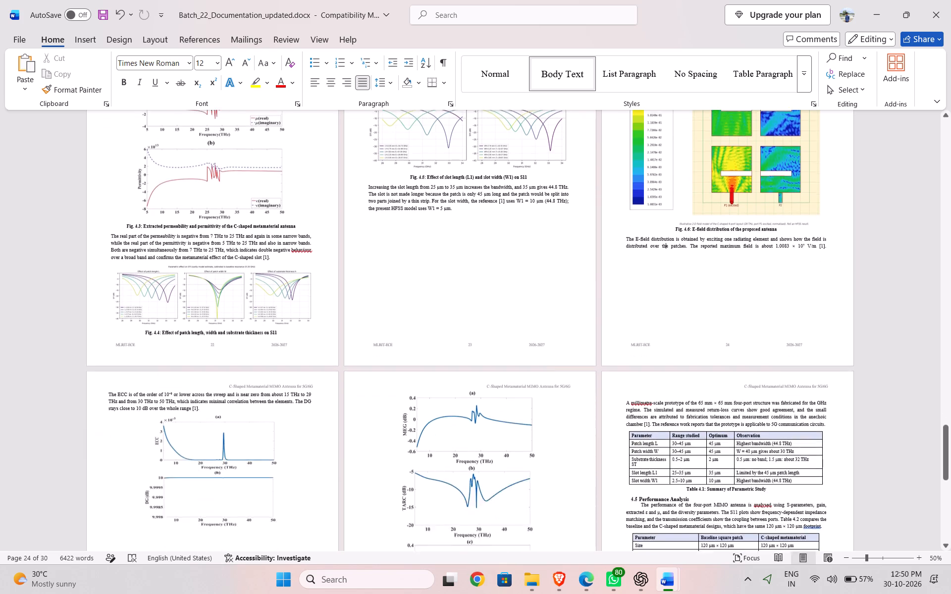
scroll(525, 391, "down", 8)
scroll(687, 237, "up", 3)
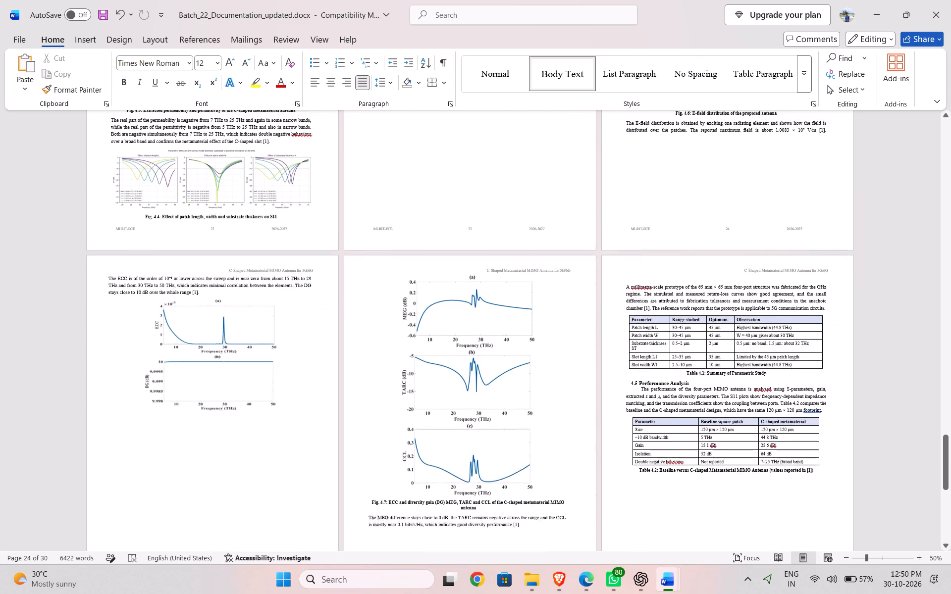
scroll(687, 237, "up", 1)
left_click(698, 220)
scroll(681, 212, "up", 4)
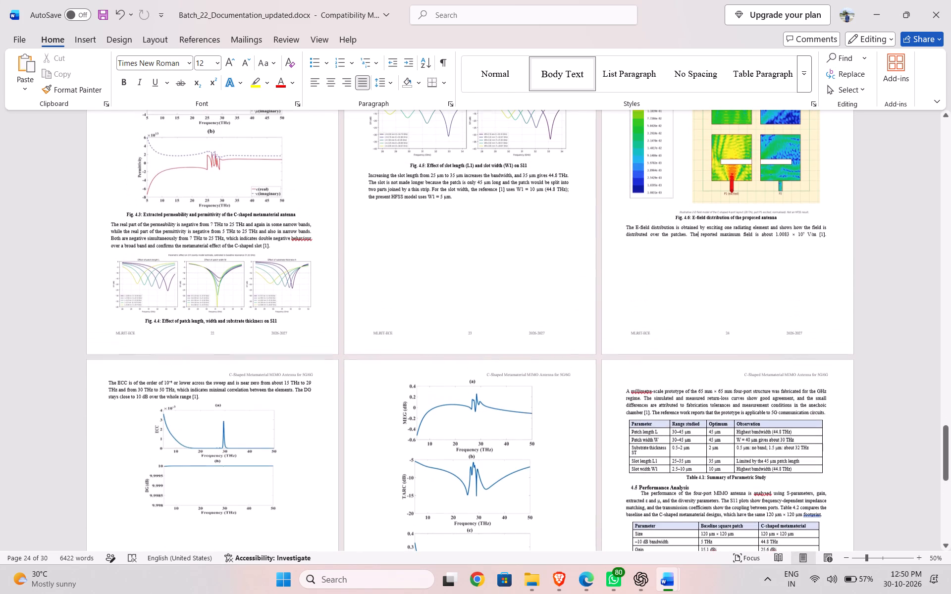
scroll(695, 255, "up", 4)
left_click(720, 201)
scroll(720, 201, "up", 2)
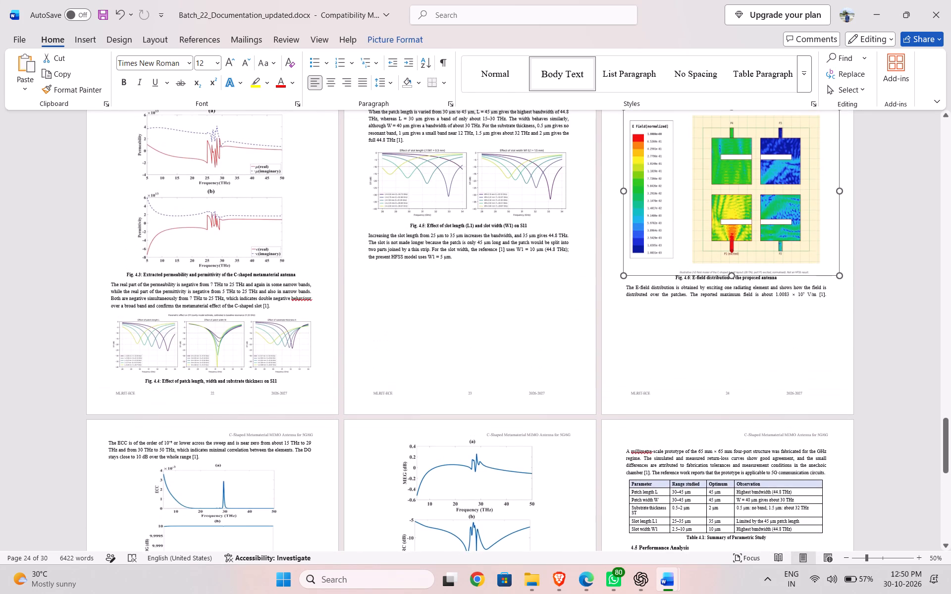
scroll(720, 201, "up", 2)
left_click_drag(731, 333, 736, 290)
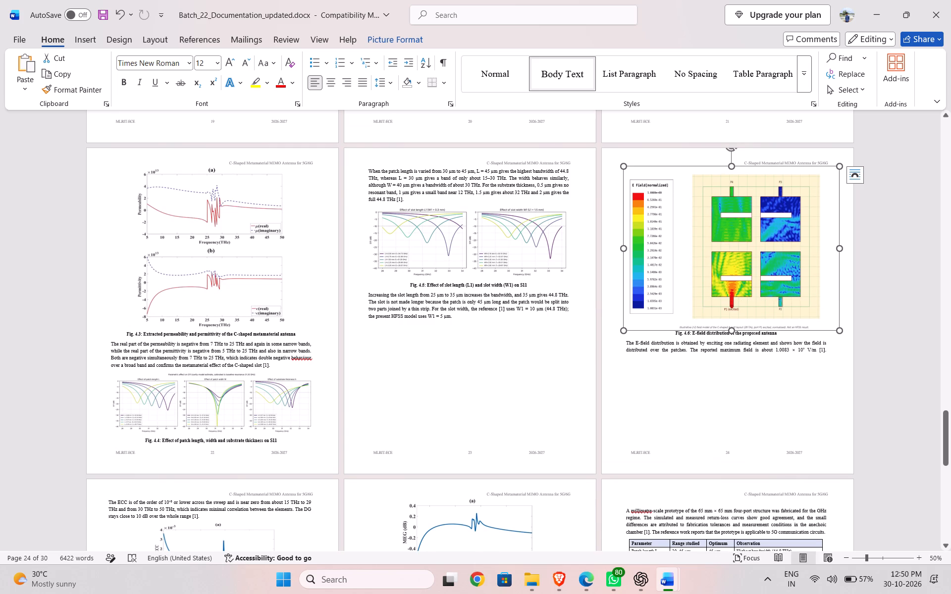
left_click_drag(733, 333, 733, 293)
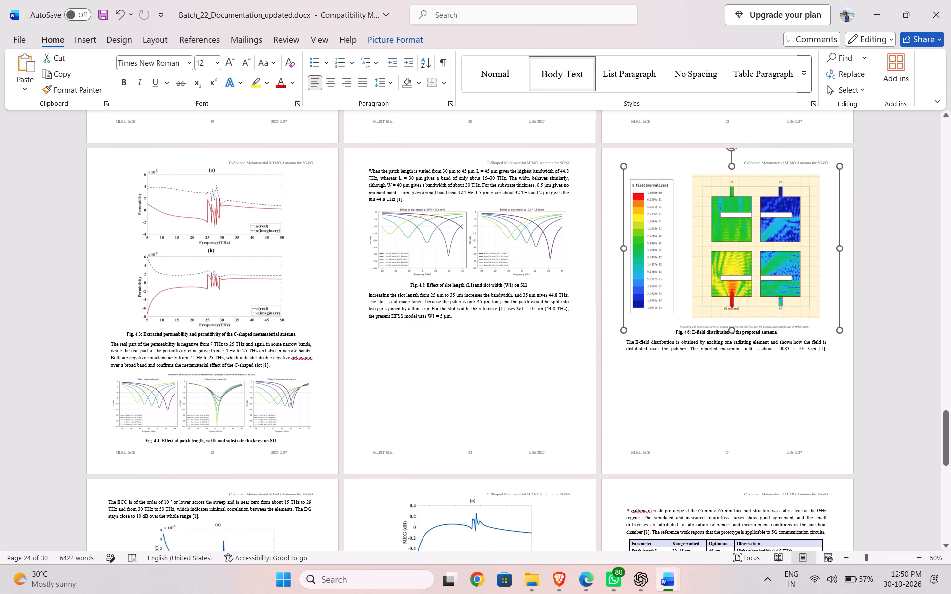
scroll(739, 323, "up", 1)
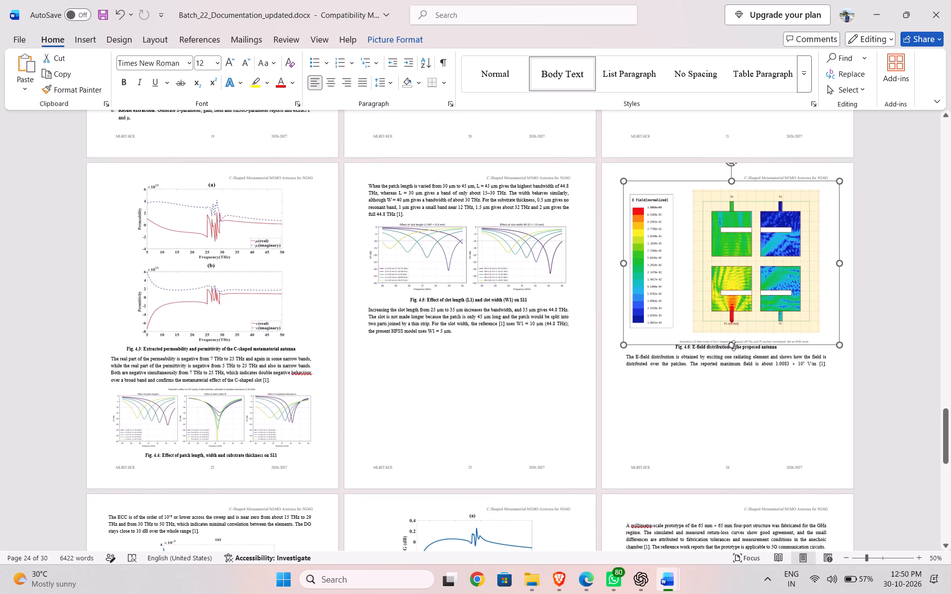
left_click_drag(734, 346, 737, 300)
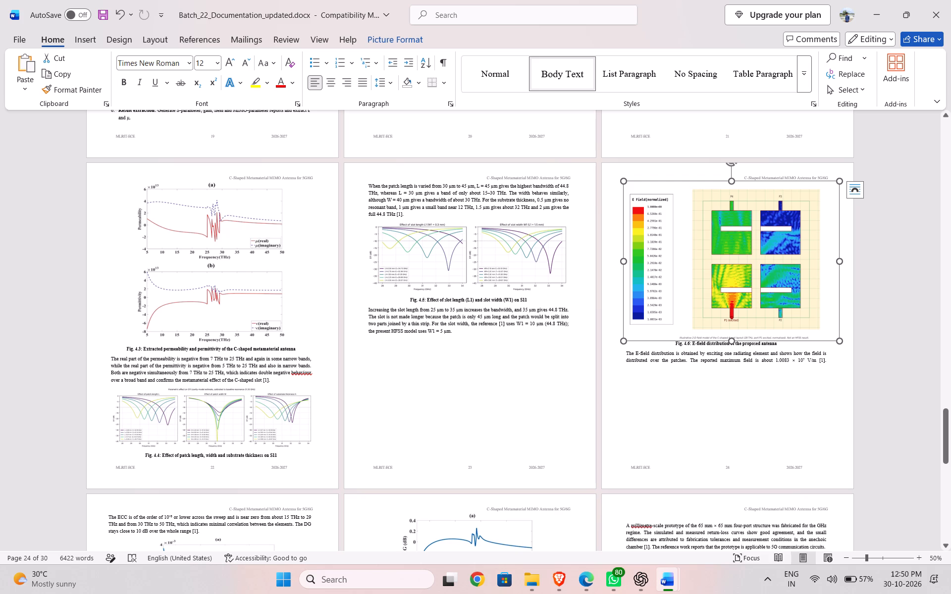
Switch to Compact C.docx and delete once forward on the blank page 6.
left_click(643, 526)
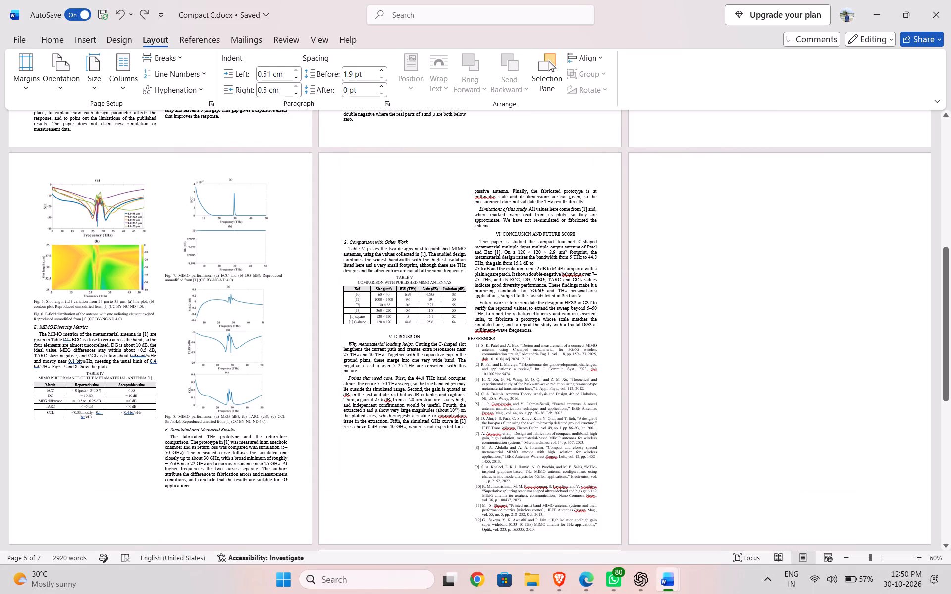
scroll(573, 296, "up", 6)
scroll(576, 296, "down", 15)
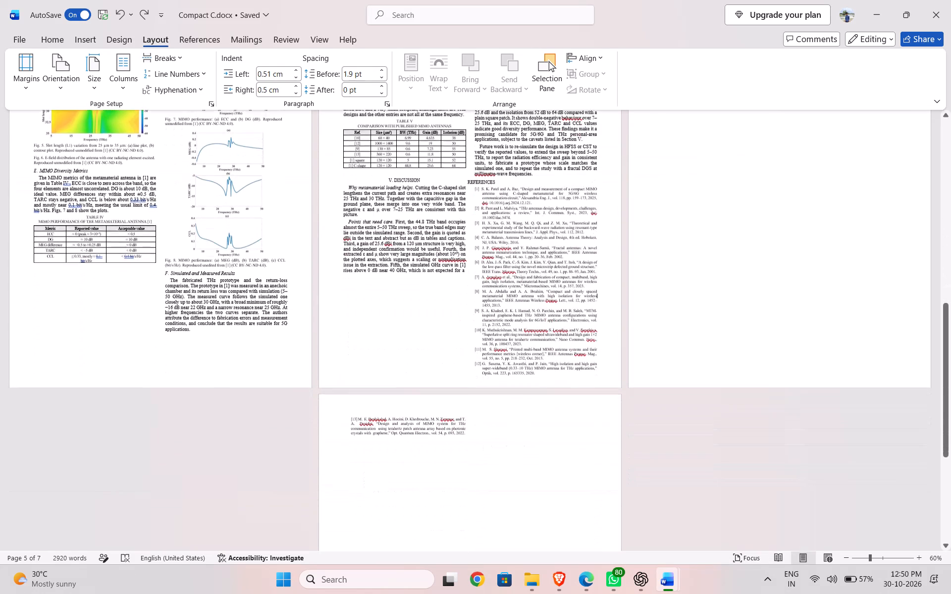
left_click(778, 216)
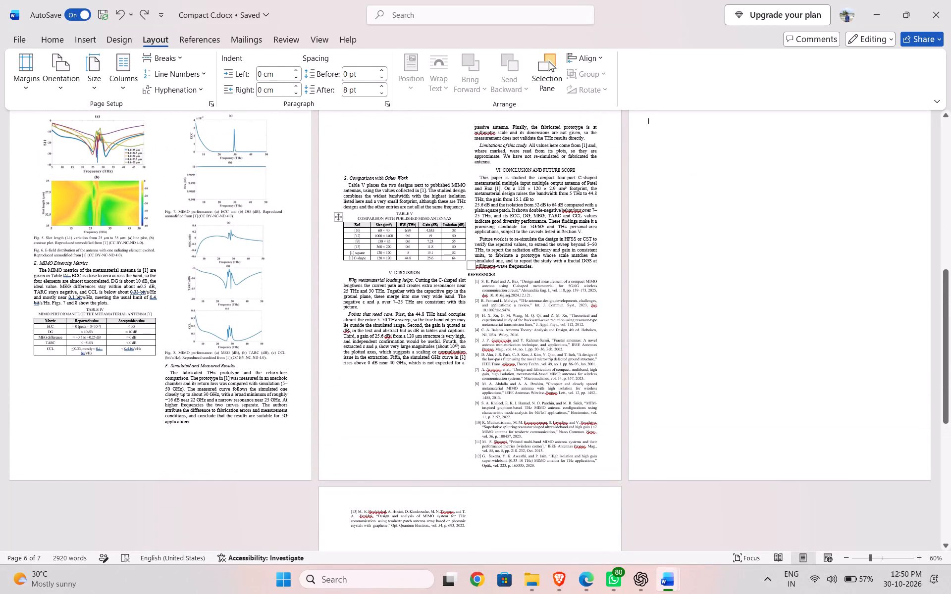
key("Delete")
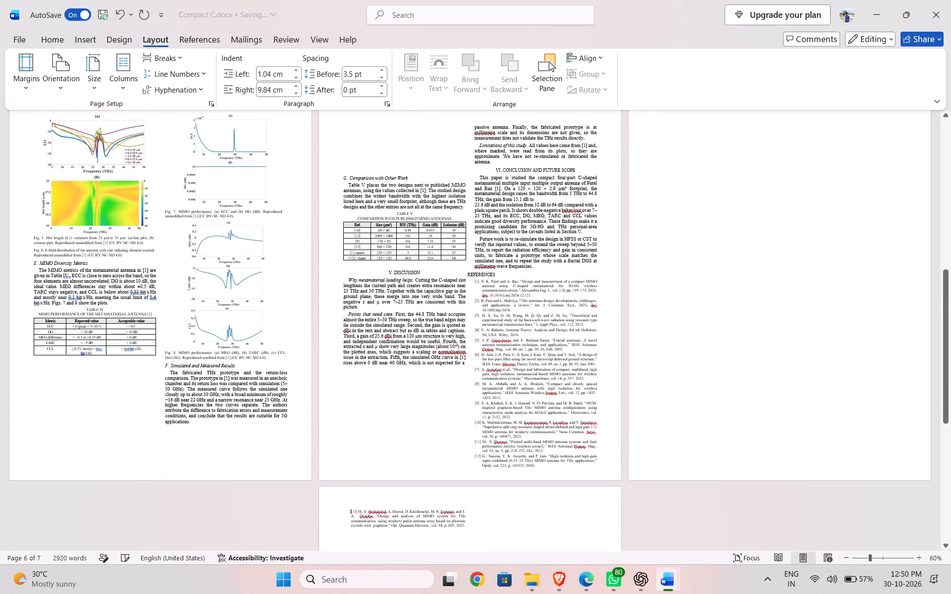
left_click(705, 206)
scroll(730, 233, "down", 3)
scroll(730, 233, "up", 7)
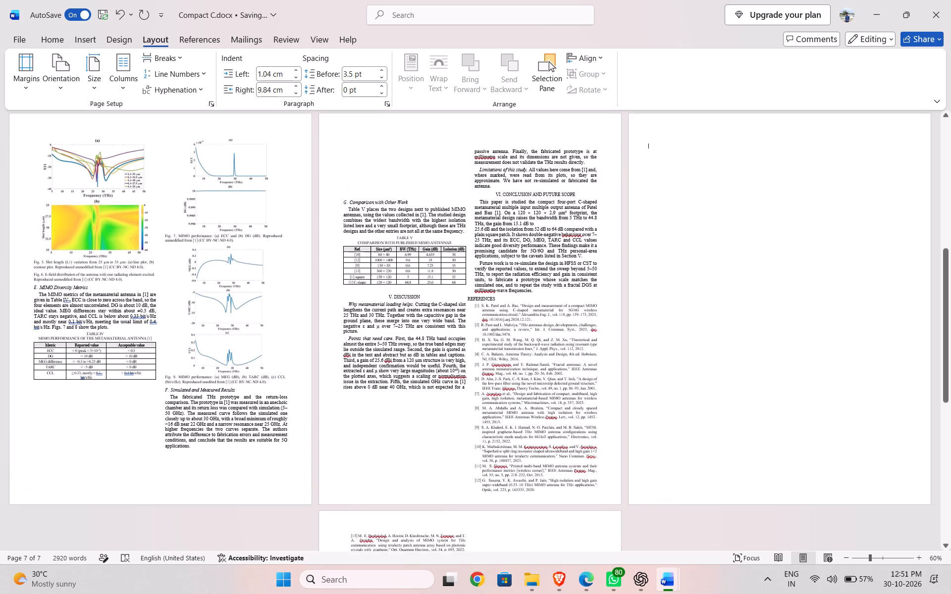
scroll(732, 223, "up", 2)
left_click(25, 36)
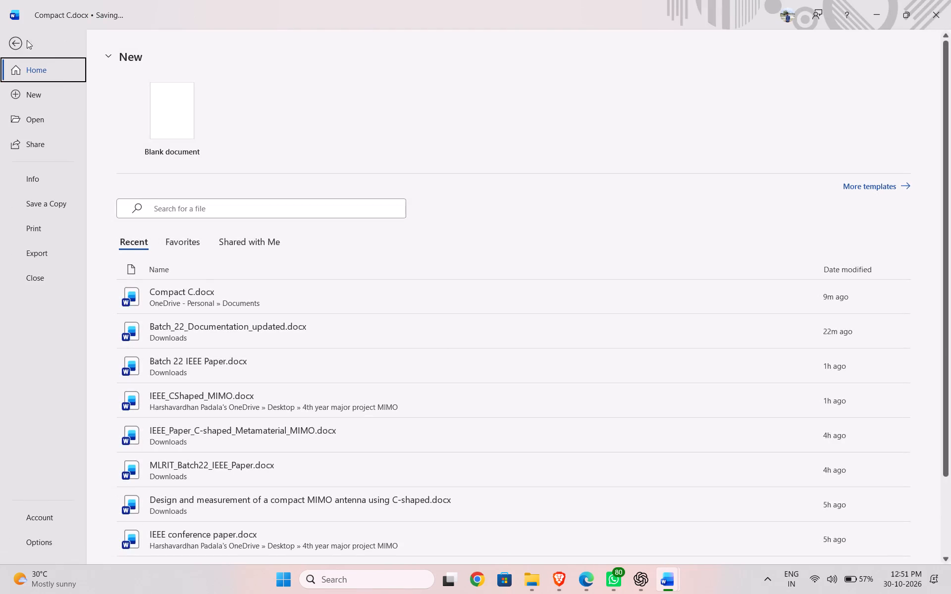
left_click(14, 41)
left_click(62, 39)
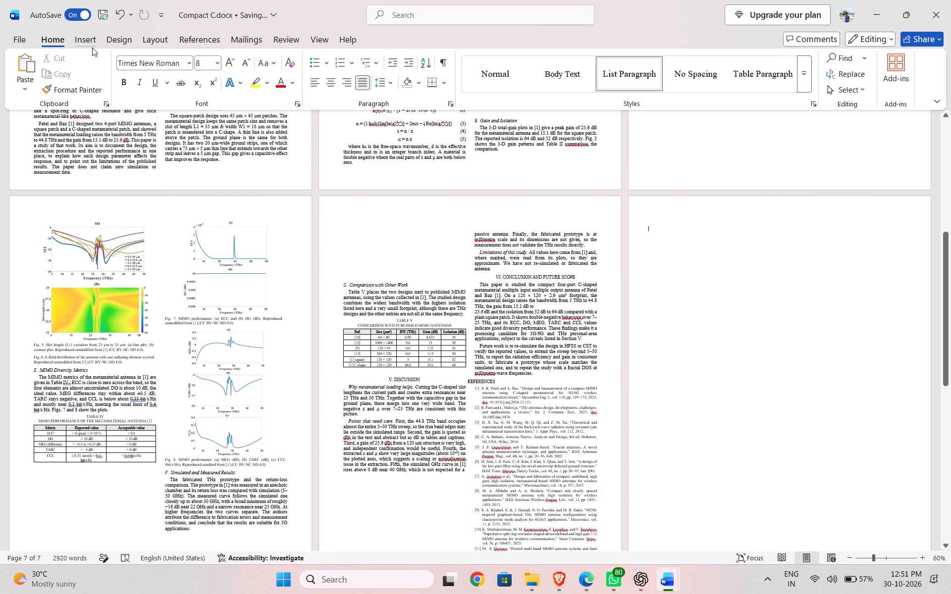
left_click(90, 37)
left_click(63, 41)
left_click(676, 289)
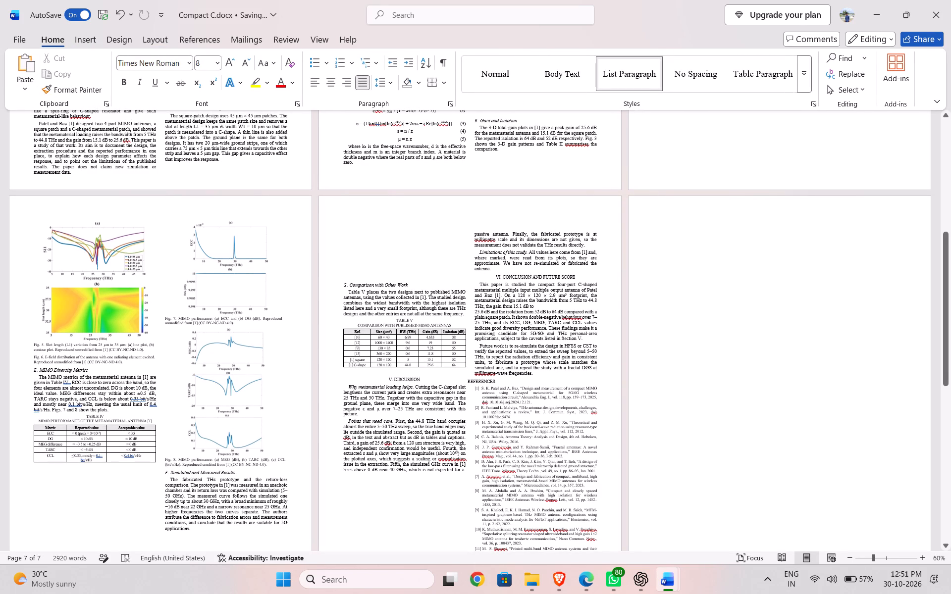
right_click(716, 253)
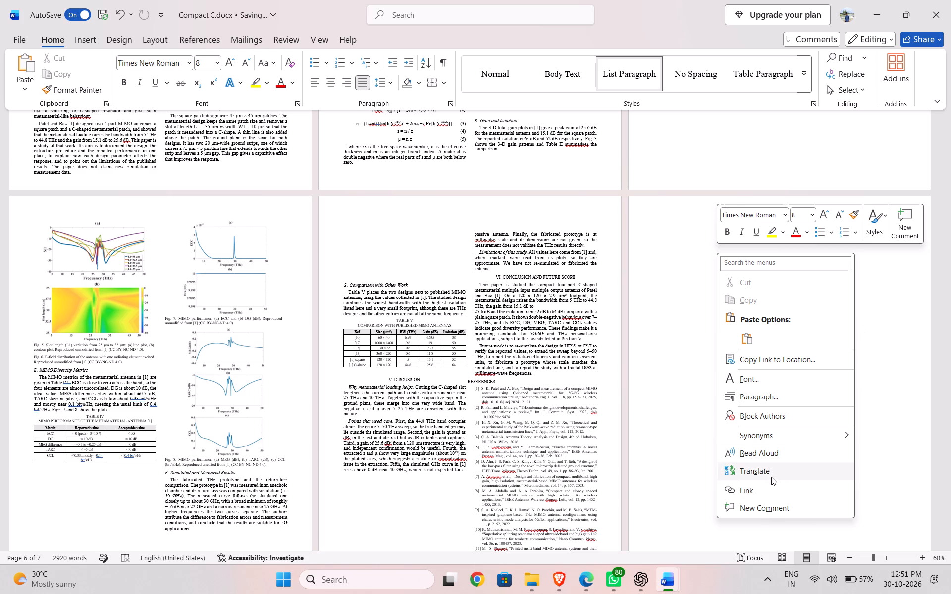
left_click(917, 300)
Delete once backward on the blank page 6 of Compact C.docx.
left_click(841, 291)
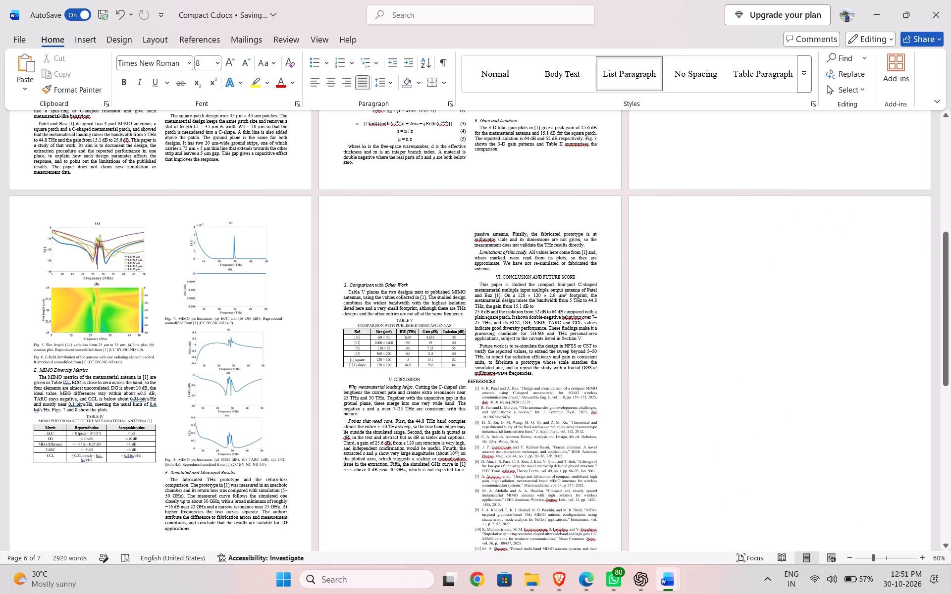
key("BackSpace")
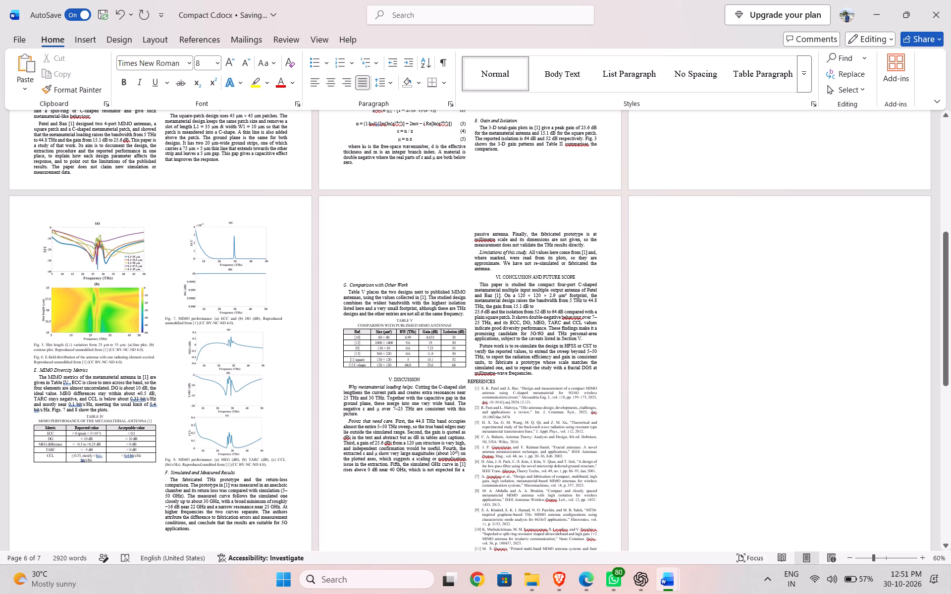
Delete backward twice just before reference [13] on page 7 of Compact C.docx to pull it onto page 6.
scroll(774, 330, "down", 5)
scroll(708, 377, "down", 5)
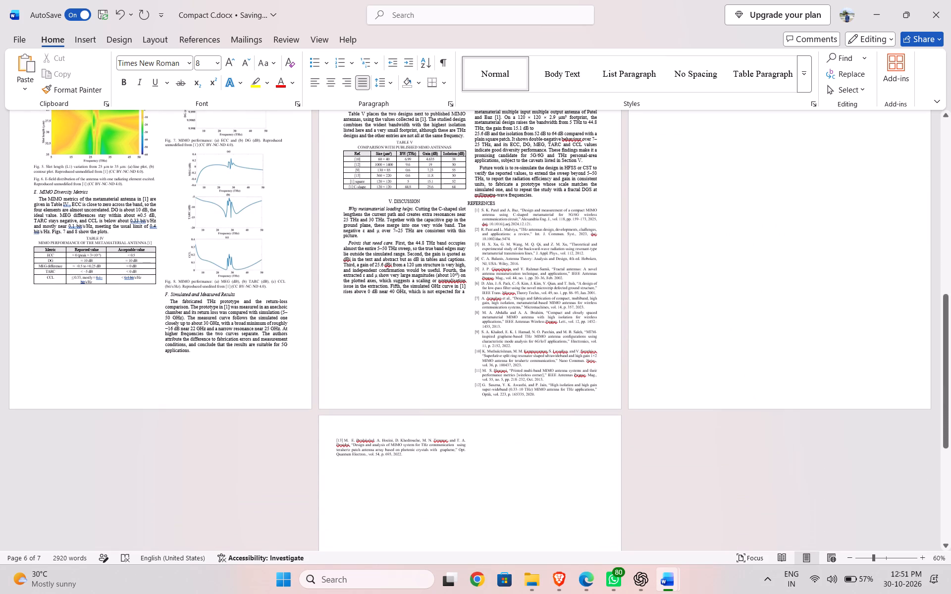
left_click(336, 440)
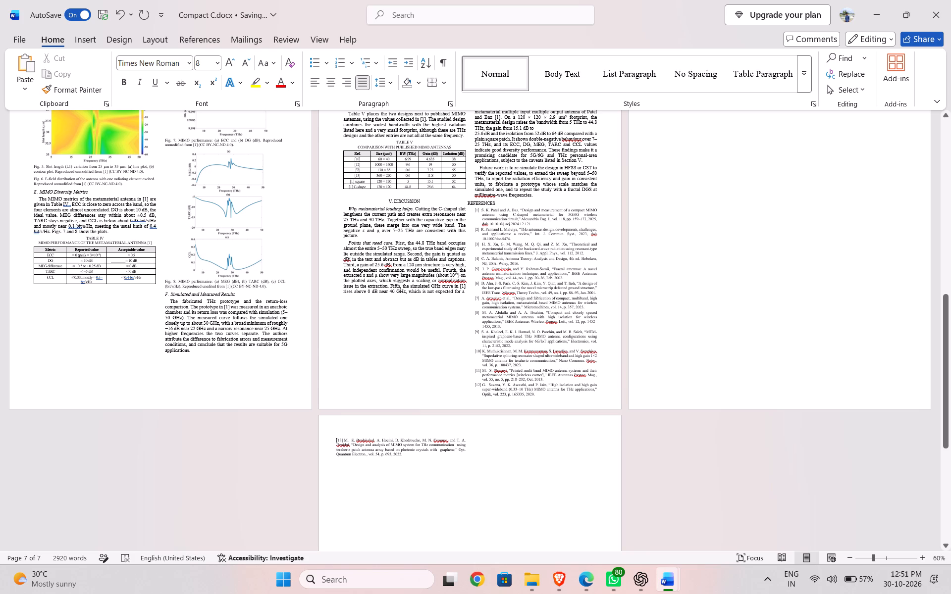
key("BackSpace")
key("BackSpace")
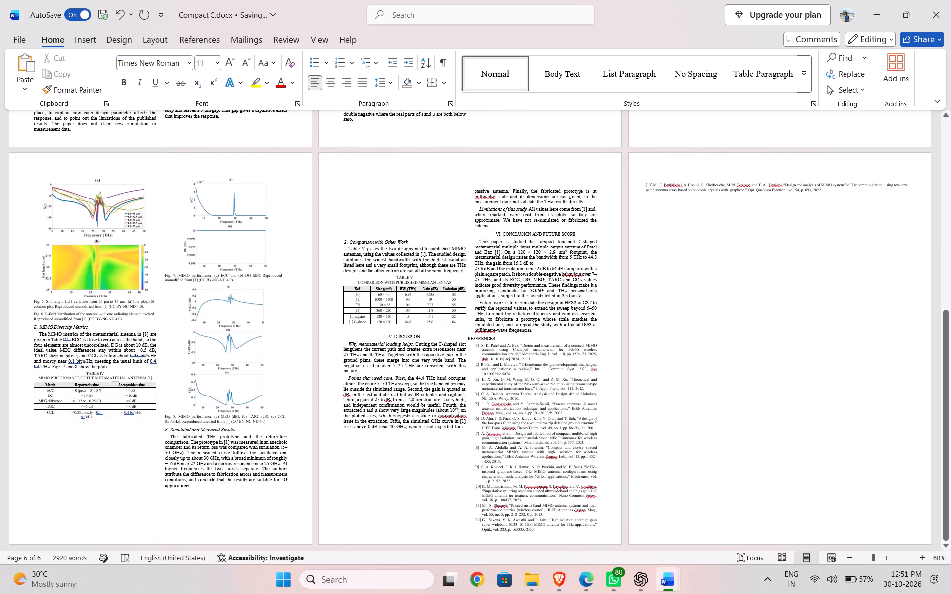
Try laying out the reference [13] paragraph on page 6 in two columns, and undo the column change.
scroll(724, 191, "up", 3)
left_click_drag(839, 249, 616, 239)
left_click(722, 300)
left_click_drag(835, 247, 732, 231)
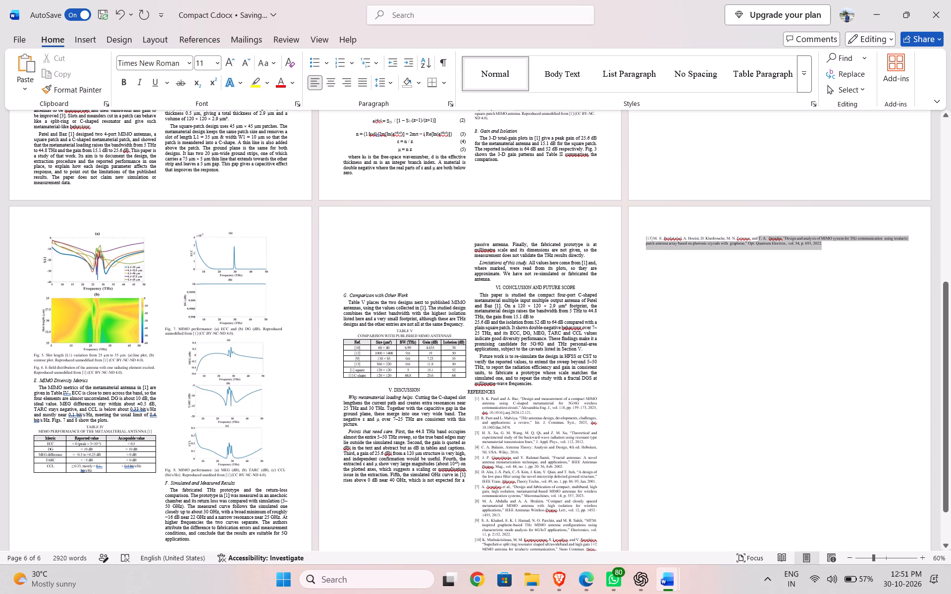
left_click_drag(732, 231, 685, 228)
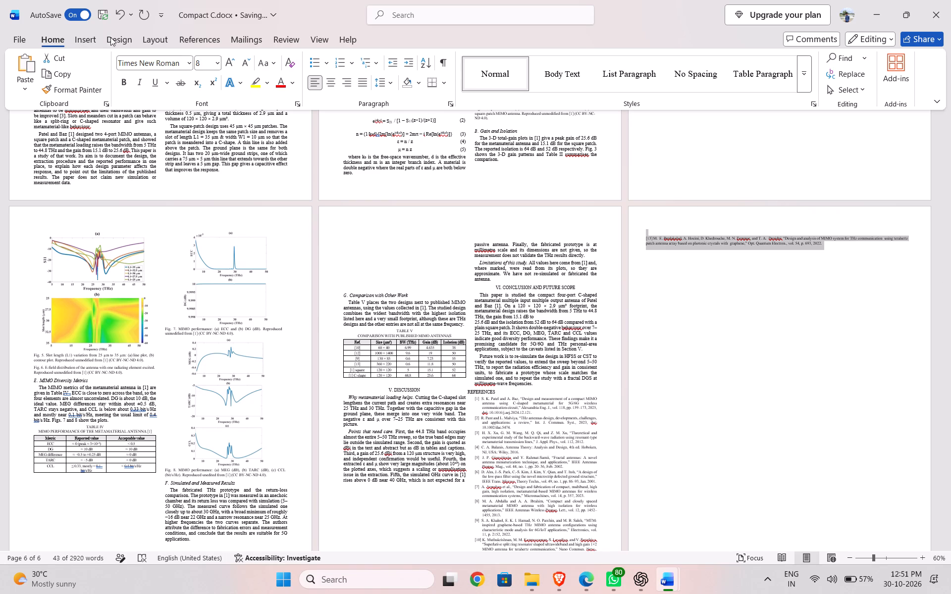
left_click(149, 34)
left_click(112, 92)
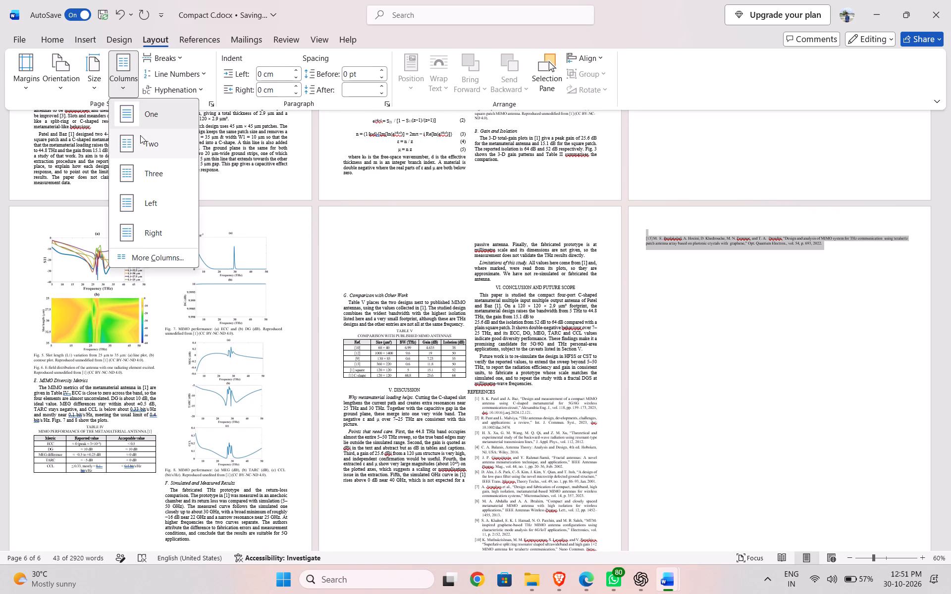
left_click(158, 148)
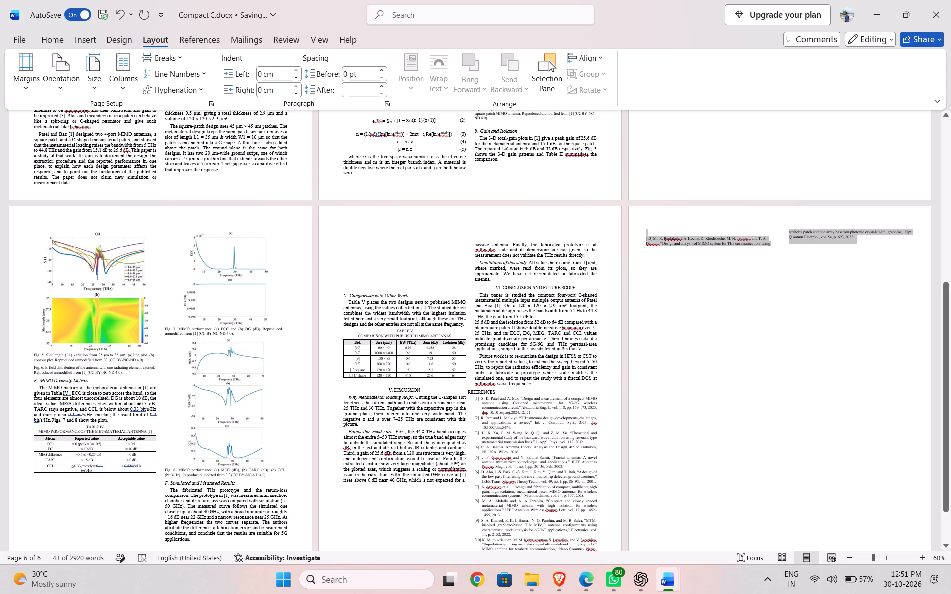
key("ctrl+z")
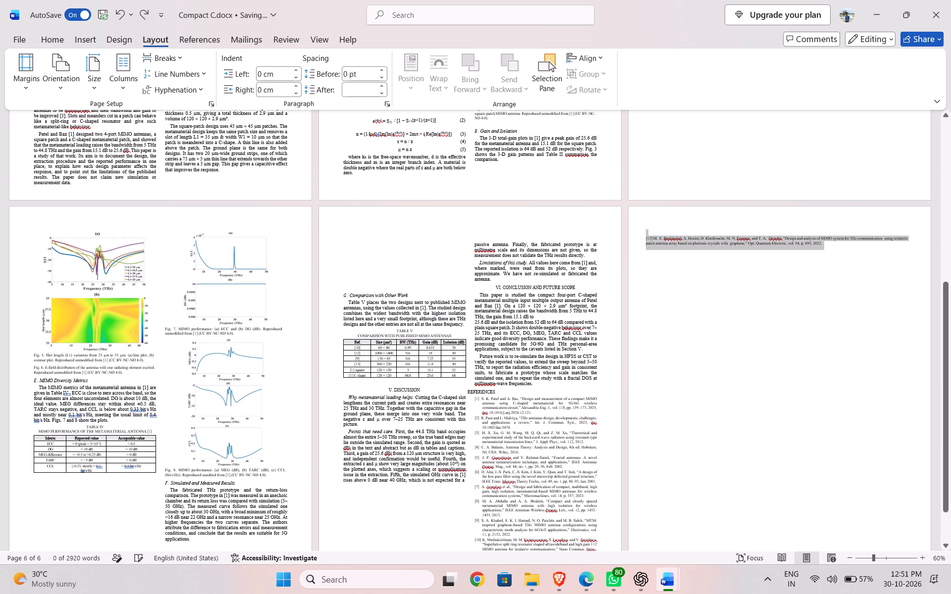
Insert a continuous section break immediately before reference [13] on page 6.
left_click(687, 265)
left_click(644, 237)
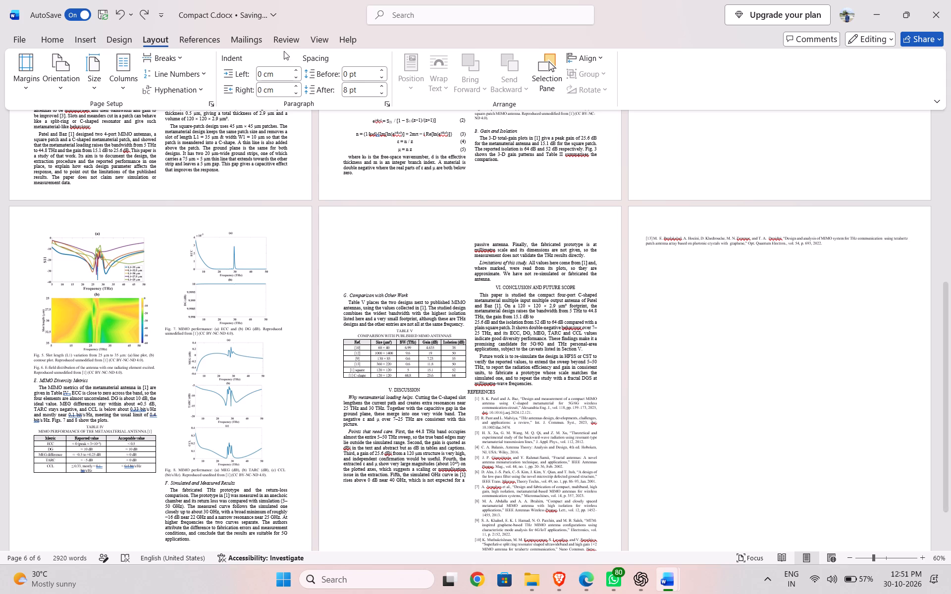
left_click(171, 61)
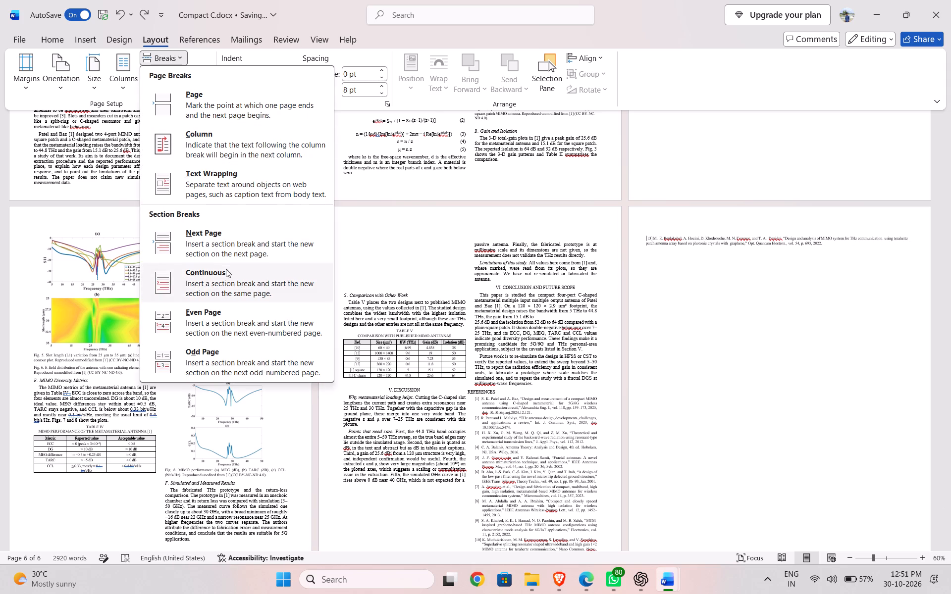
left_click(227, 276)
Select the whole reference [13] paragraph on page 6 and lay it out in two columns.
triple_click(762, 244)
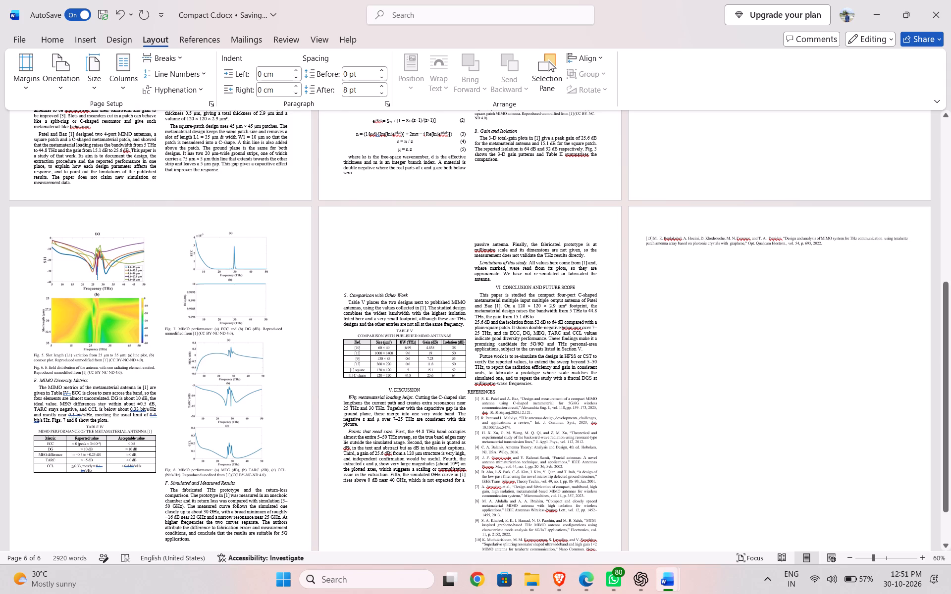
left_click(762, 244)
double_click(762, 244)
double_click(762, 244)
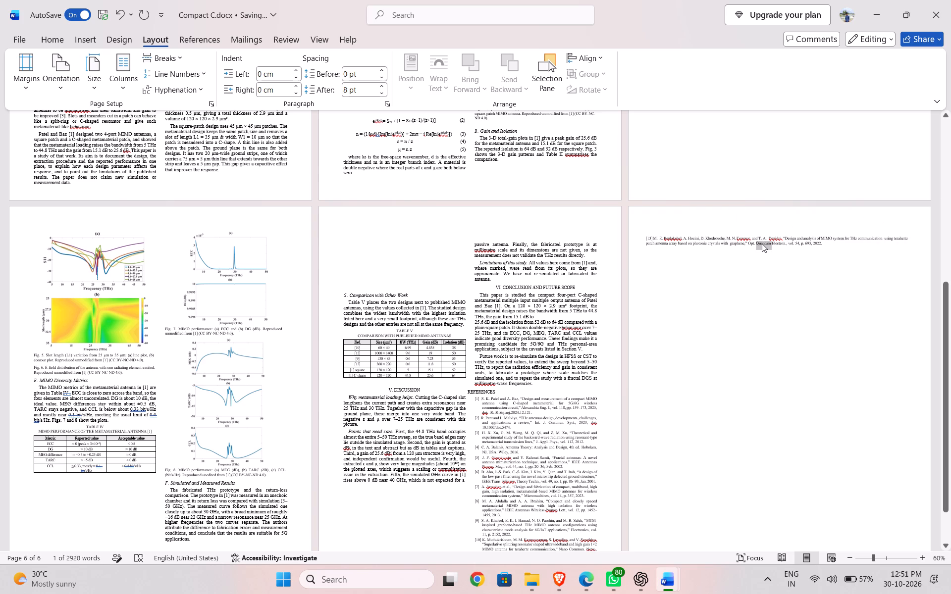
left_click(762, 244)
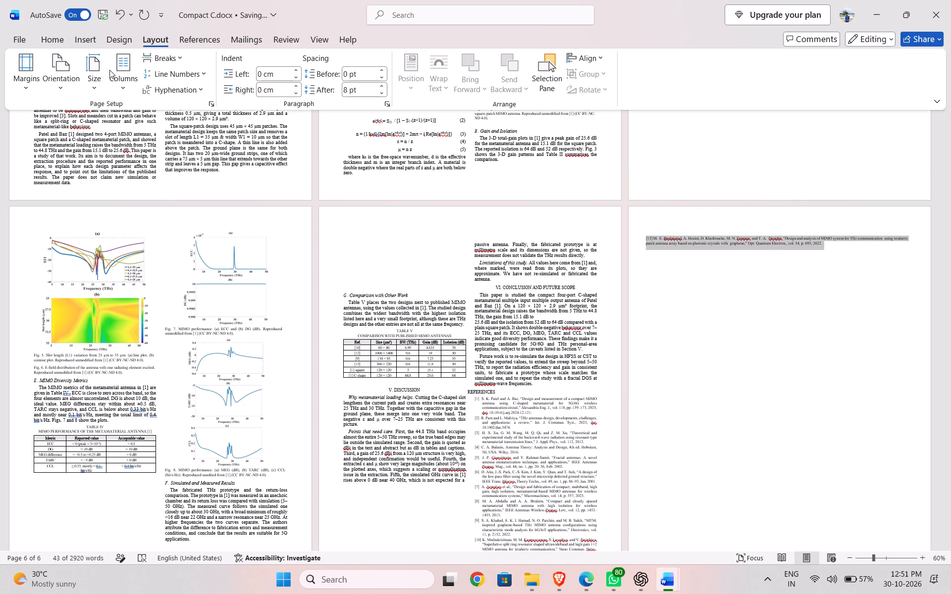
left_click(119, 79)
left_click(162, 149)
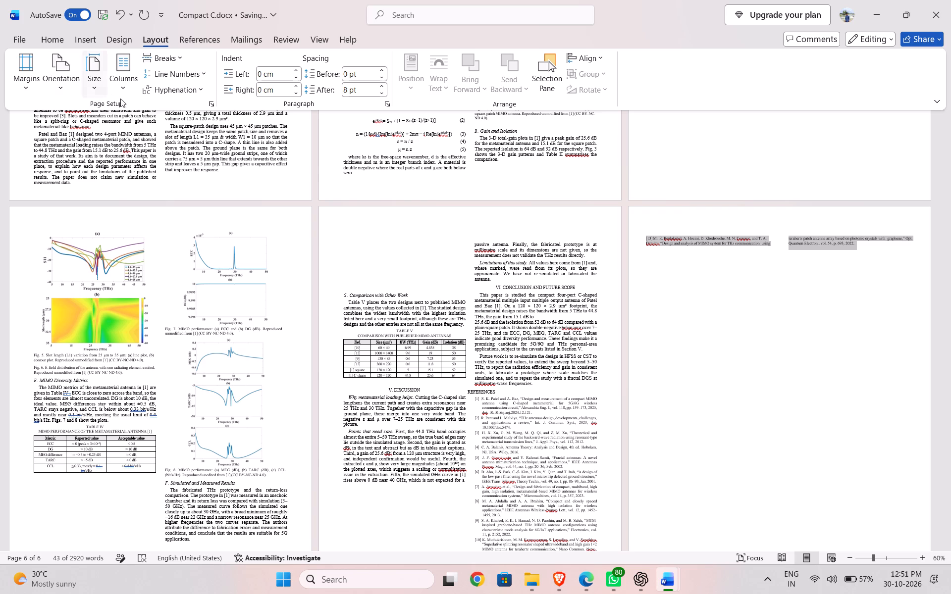
Undo the recent column, section-break and deletion edits back to reference [13] sitting in the first column of page 6.
key("ctrl+z")
key("ctrl+z")
key("ctrl+z")
key("ctrl+z")
key("ctrl+z")
key("ctrl+z")
key("ctrl+z")
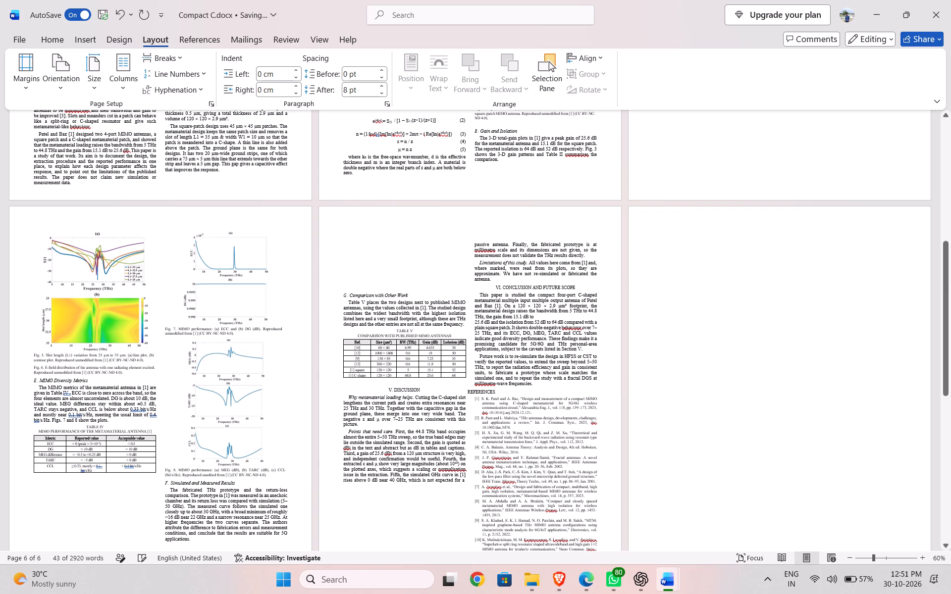
key("ctrl+z")
key("ctrl+z")
key("ctrl+z")
key("ctrl+z")
key("ctrl+z")
key("ctrl+z")
key("ctrl+z")
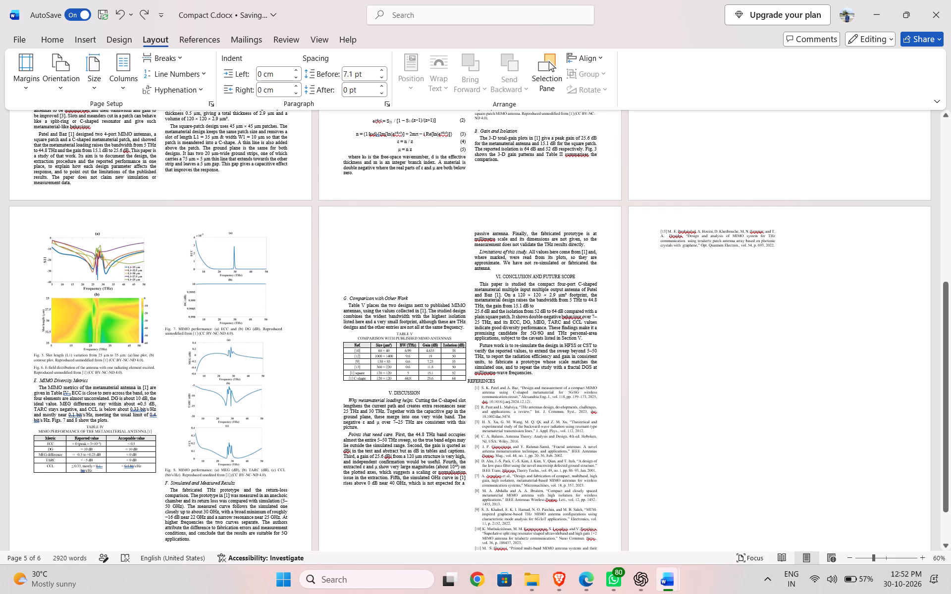
Keep undoing the page 5 edits back to before the Fig. 9 prototype image and its caption were deleted.
key("ctrl+z")
key("ctrl+z")
key("ctrl+z")
key("ctrl+z")
key("ctrl+z")
key("ctrl+z")
key("ctrl+z")
key("ctrl+z")
key("ctrl+z")
key("ctrl+z")
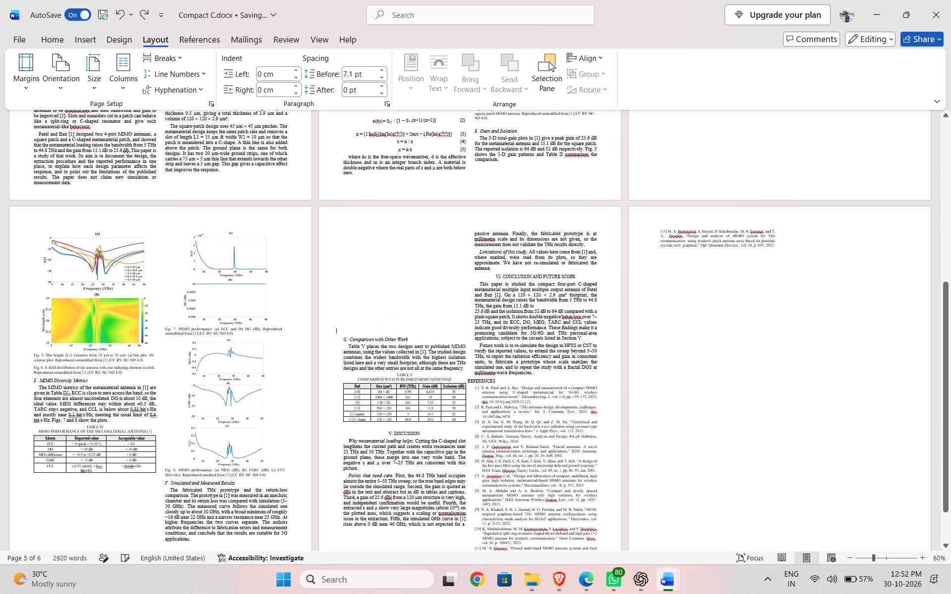
key("ctrl+z")
key("ctrl+z")
key("ctrl+z")
key("ctrl+z")
key("ctrl+z")
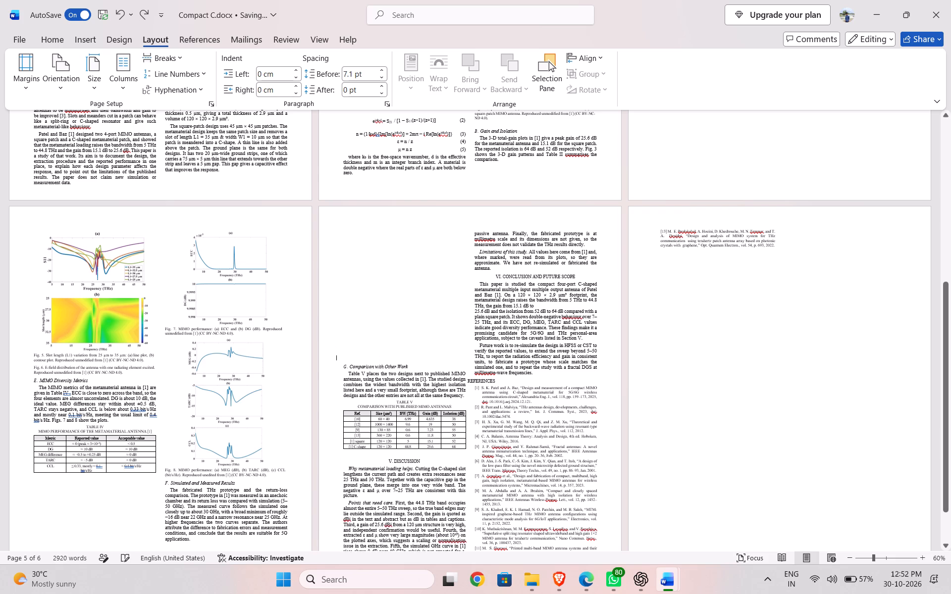
key("ctrl+z")
key("ctrl+z")
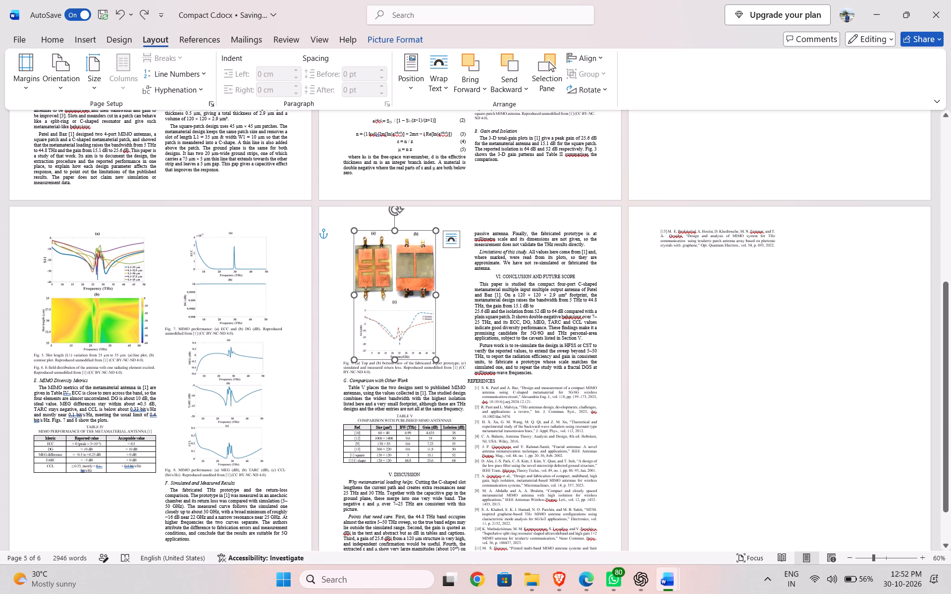
Undo the Fig. 9 image and Section F edits back to the "shown in Fig. 9" wording, redoing the Fig. 6 image removal.
key("ctrl+z")
key("ctrl+z")
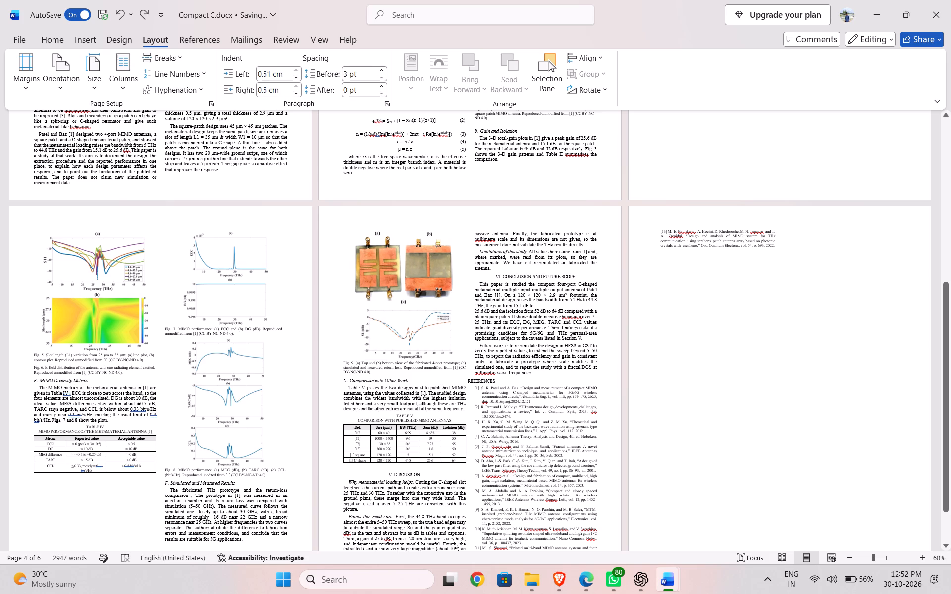
key("ctrl+z")
key("ctrl+z")
key("ctrl+z")
key("ctrl+z")
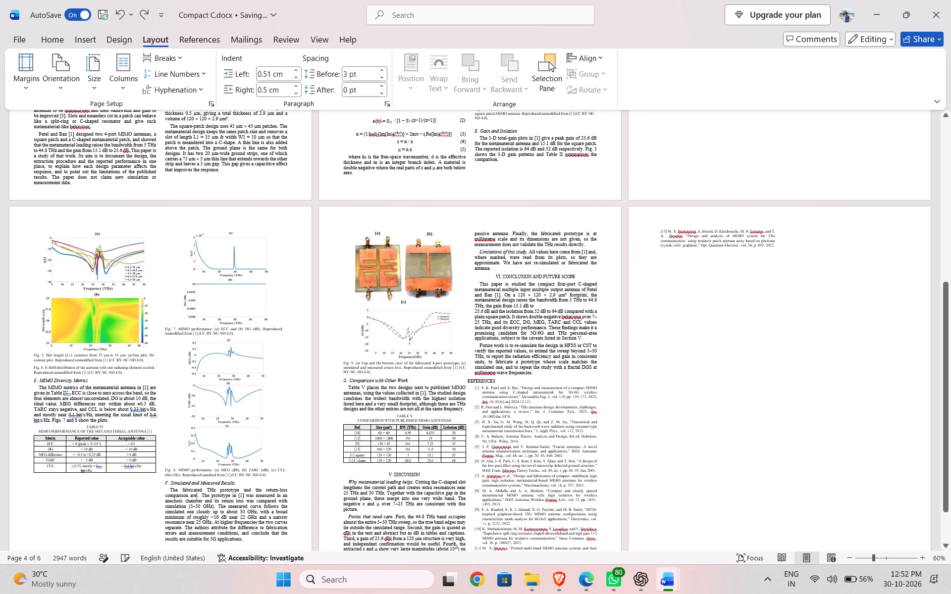
key("ctrl+z")
key("ctrl+z")
key("ctrl+z")
key("ctrl+z")
key("ctrl+z")
key("ctrl+z")
key("ctrl+z")
key("ctrl+z")
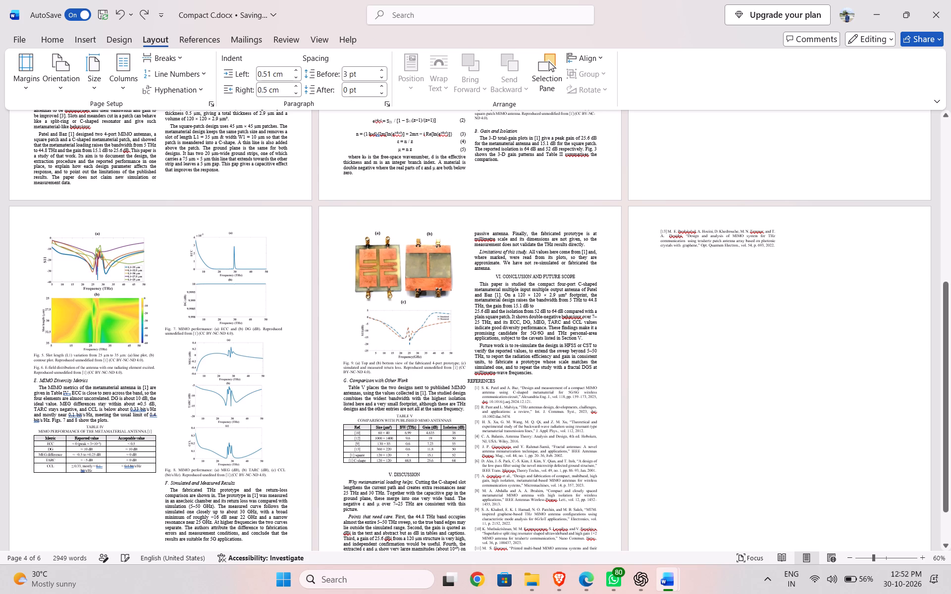
key("ctrl+z")
key("ctrl+z")
key("ctrl+z")
key("ctrl+z")
key("ctrl+z")
key("ctrl+z")
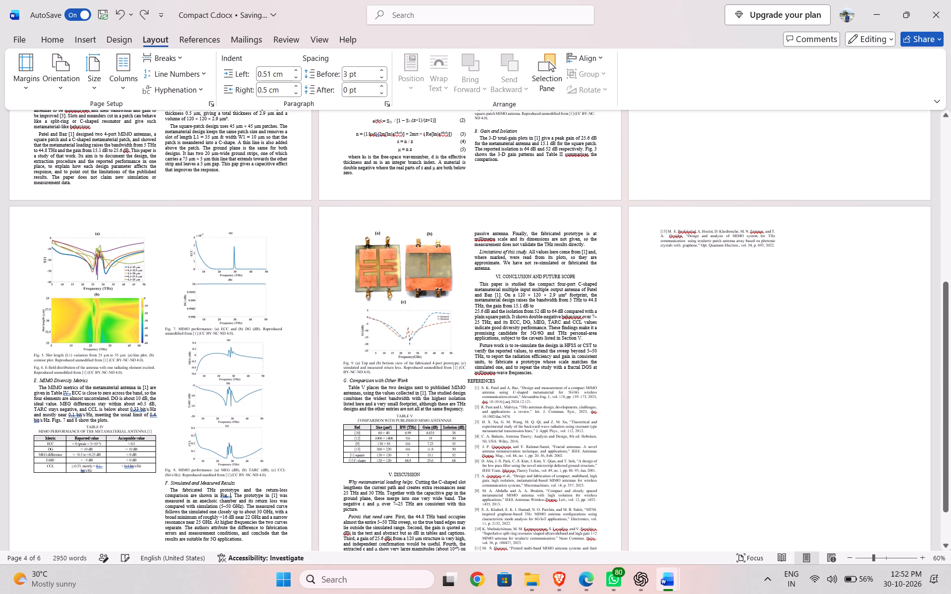
key("ctrl+z")
key("ctrl+z")
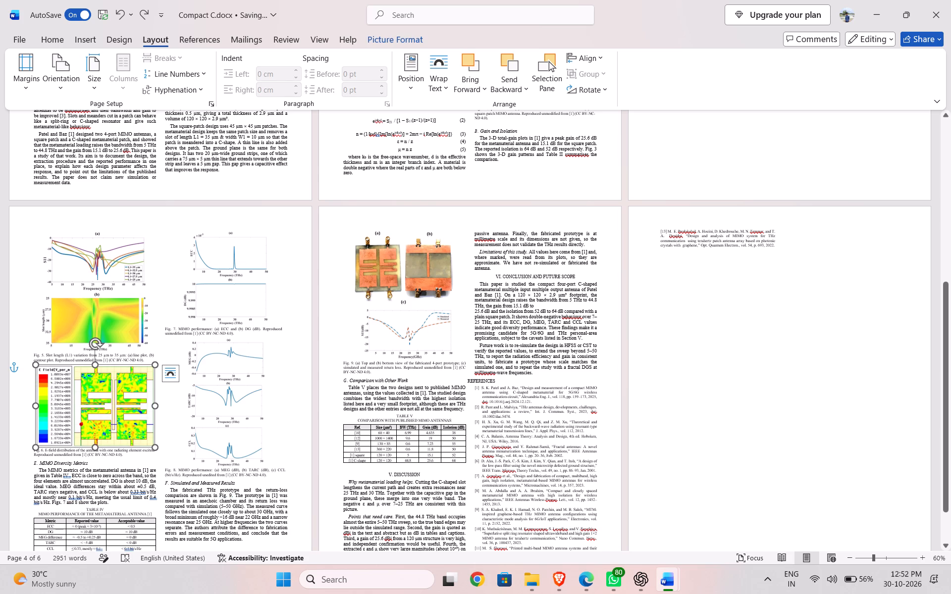
key("ctrl+y")
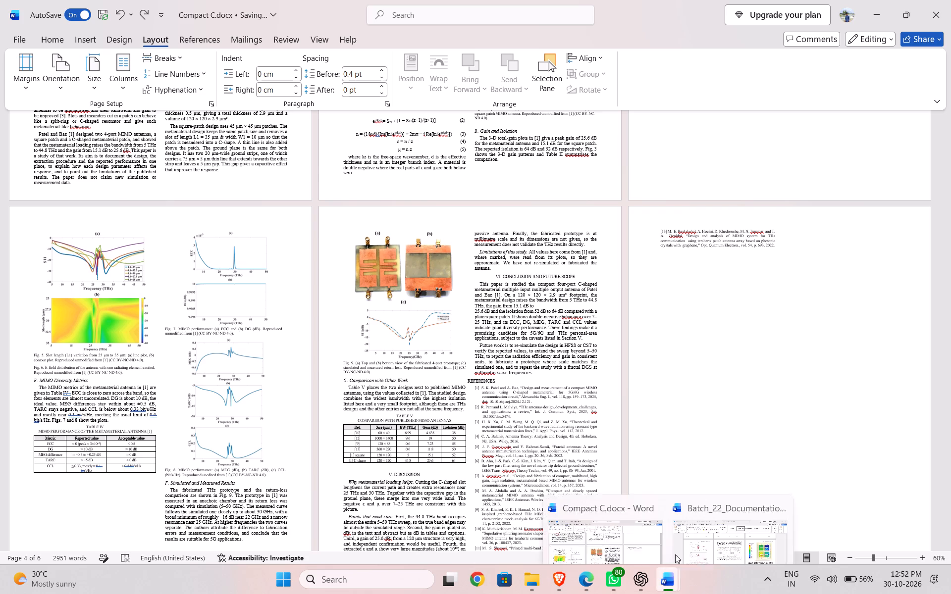
Switch to Batch_22_Documentation_updated.docx and save the document.
left_click(713, 514)
scroll(630, 447, "up", 10)
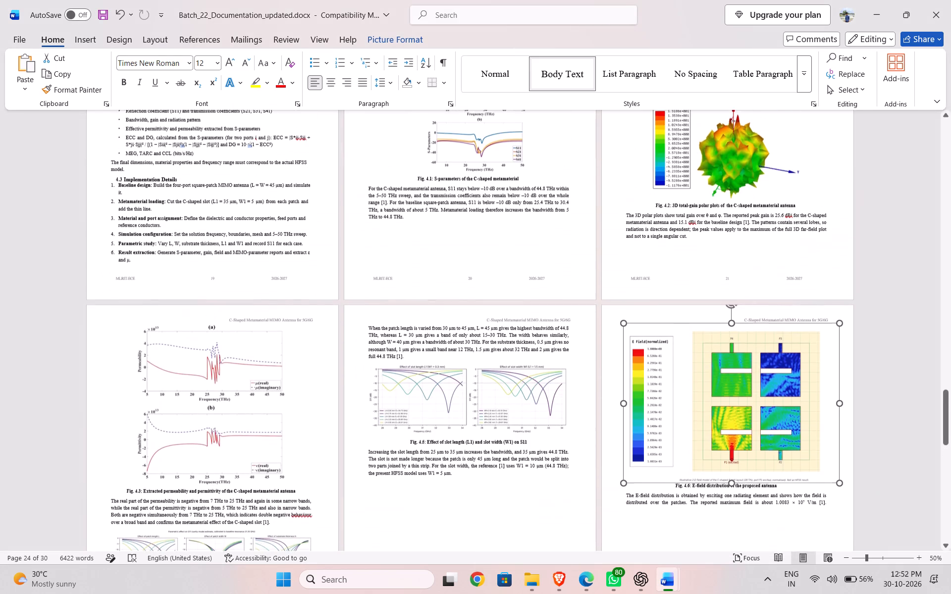
left_click(517, 389)
scroll(540, 334, "up", 16)
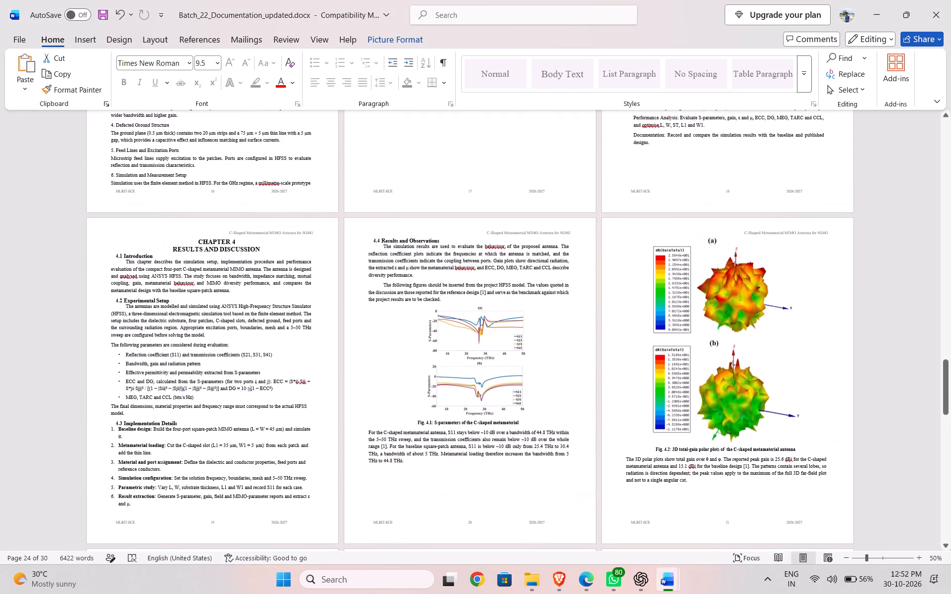
left_click(12, 37)
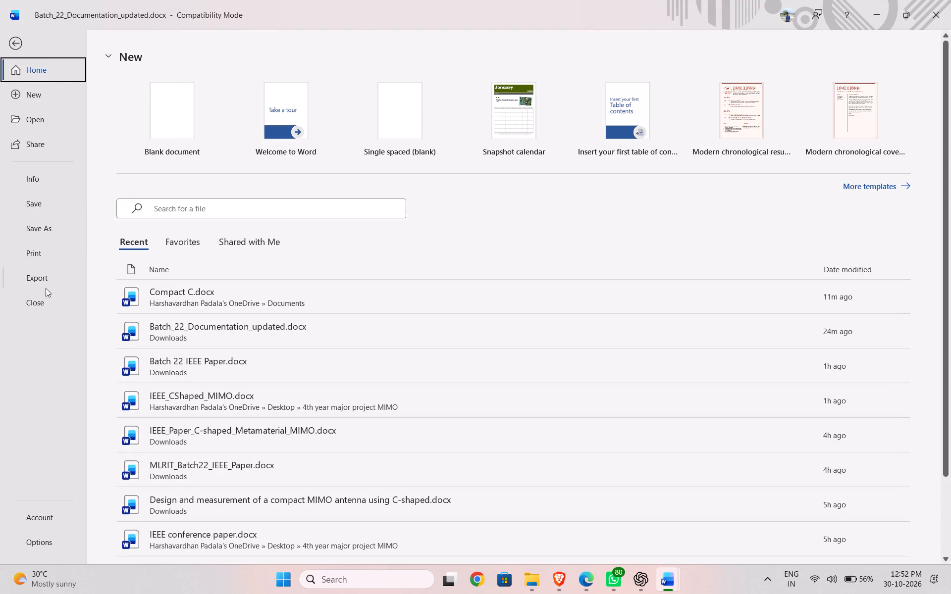
left_click(53, 200)
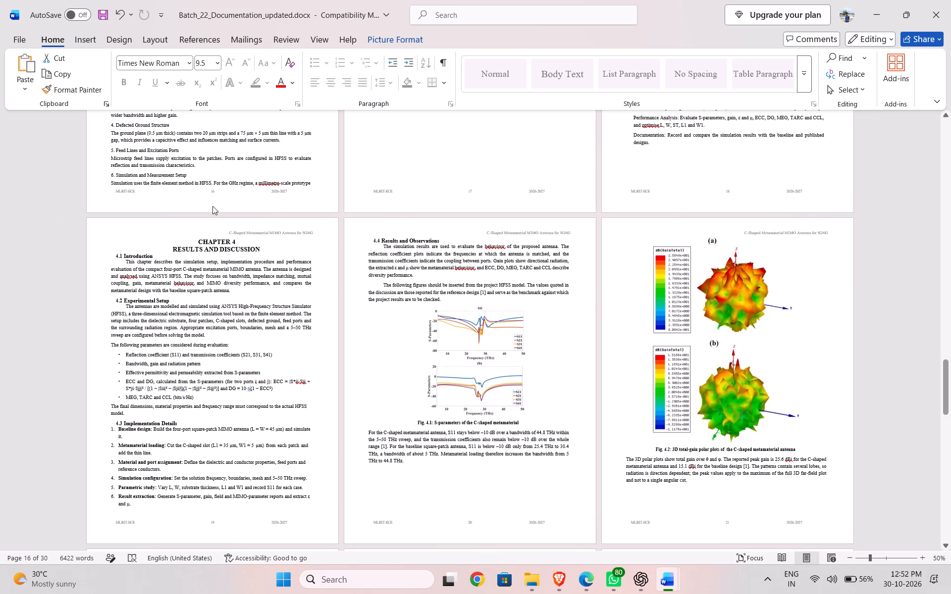
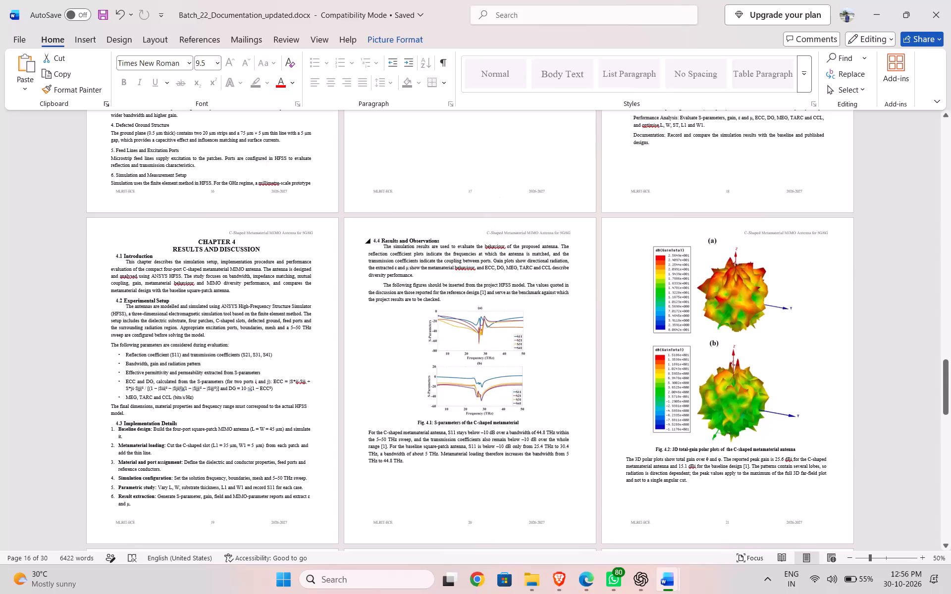
Switch from the Batch 22 documentation to the Compact C.docx document.
scroll(475, 364, "down", 4)
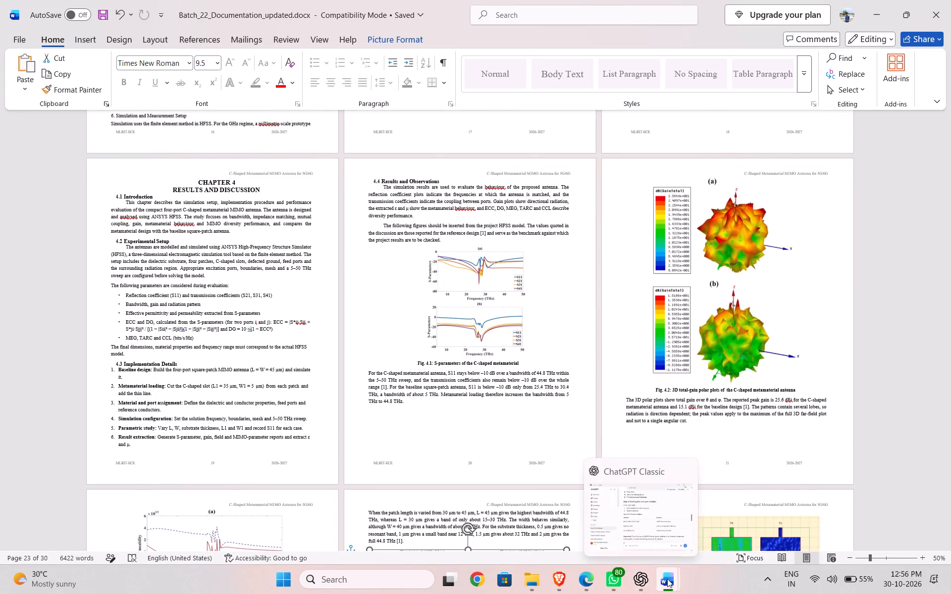
left_click(632, 526)
scroll(455, 346, "down", 2)
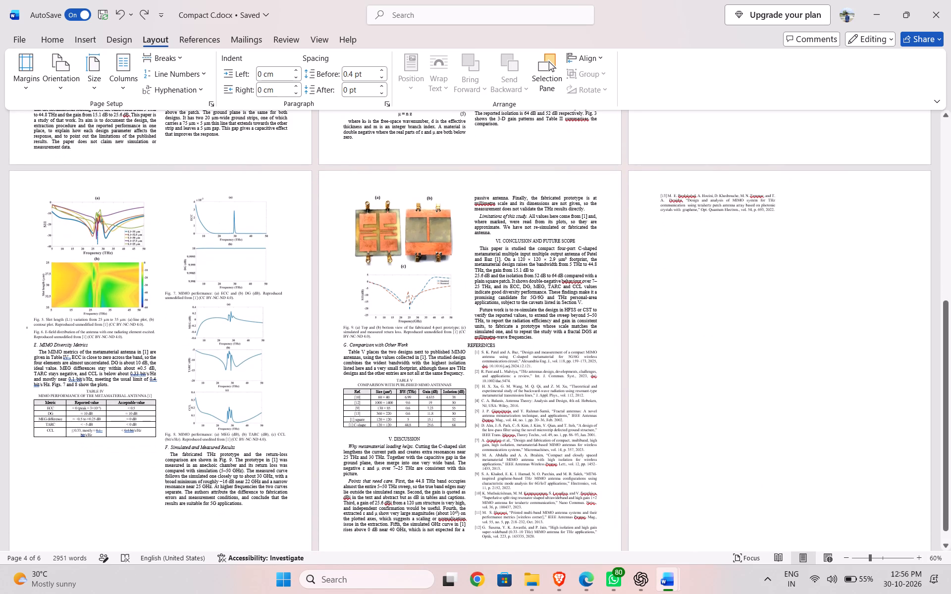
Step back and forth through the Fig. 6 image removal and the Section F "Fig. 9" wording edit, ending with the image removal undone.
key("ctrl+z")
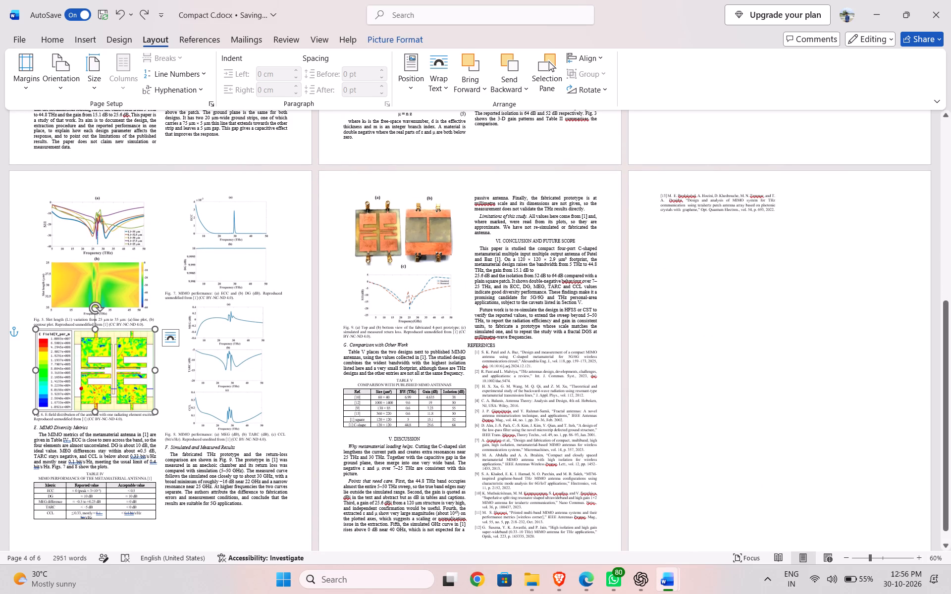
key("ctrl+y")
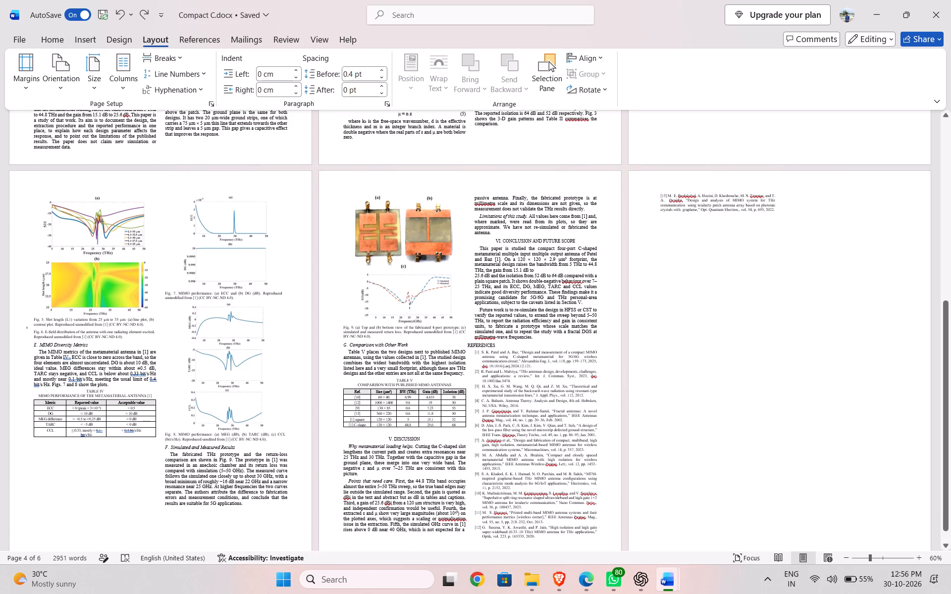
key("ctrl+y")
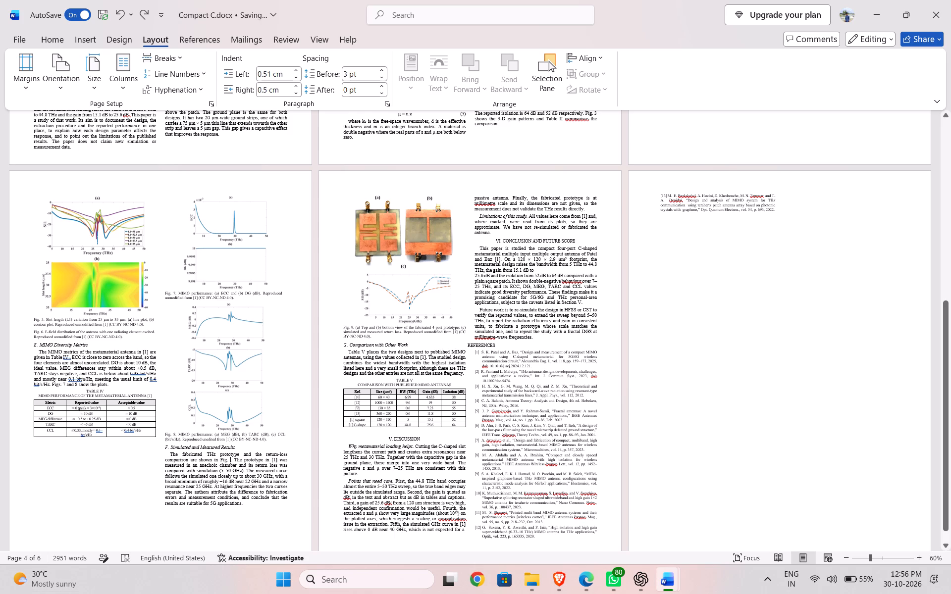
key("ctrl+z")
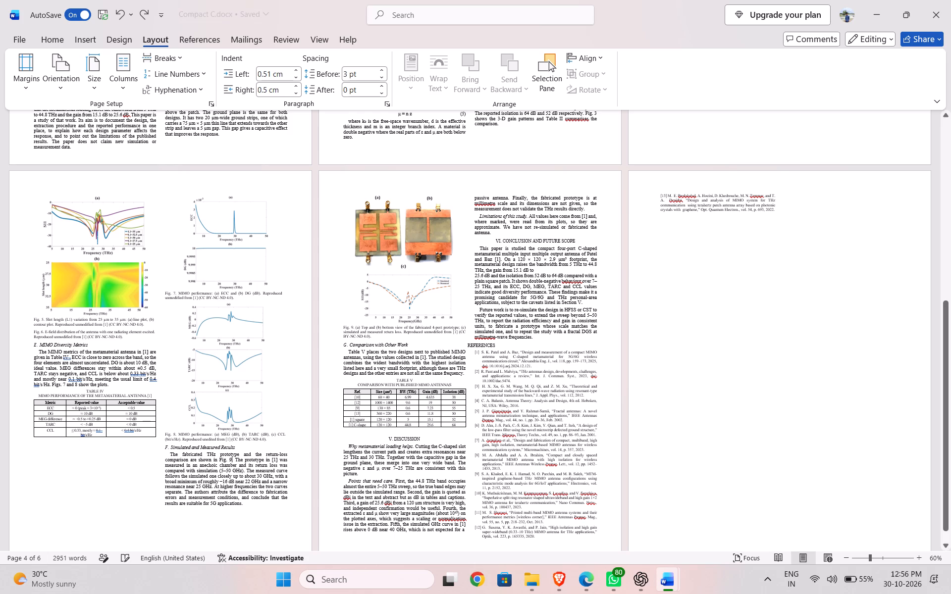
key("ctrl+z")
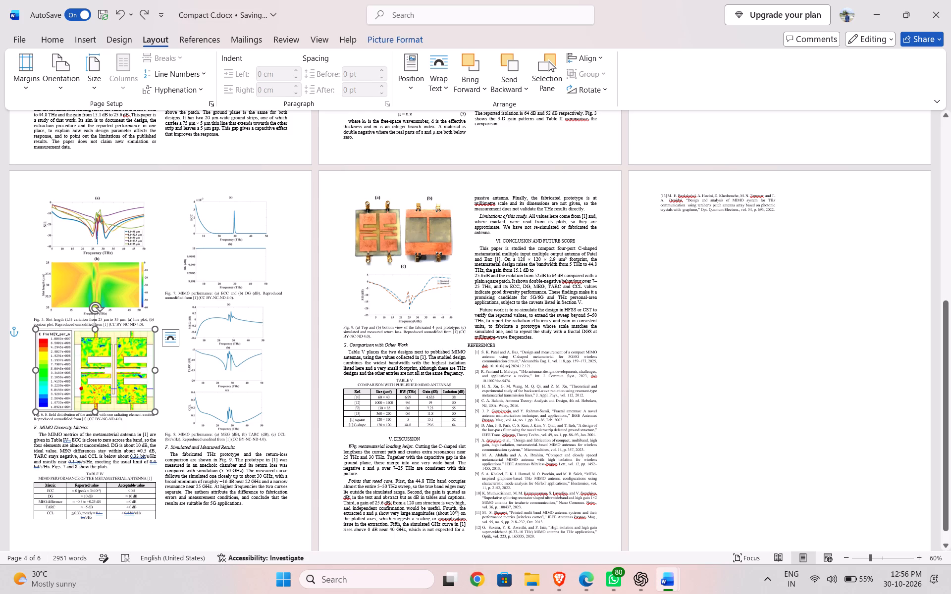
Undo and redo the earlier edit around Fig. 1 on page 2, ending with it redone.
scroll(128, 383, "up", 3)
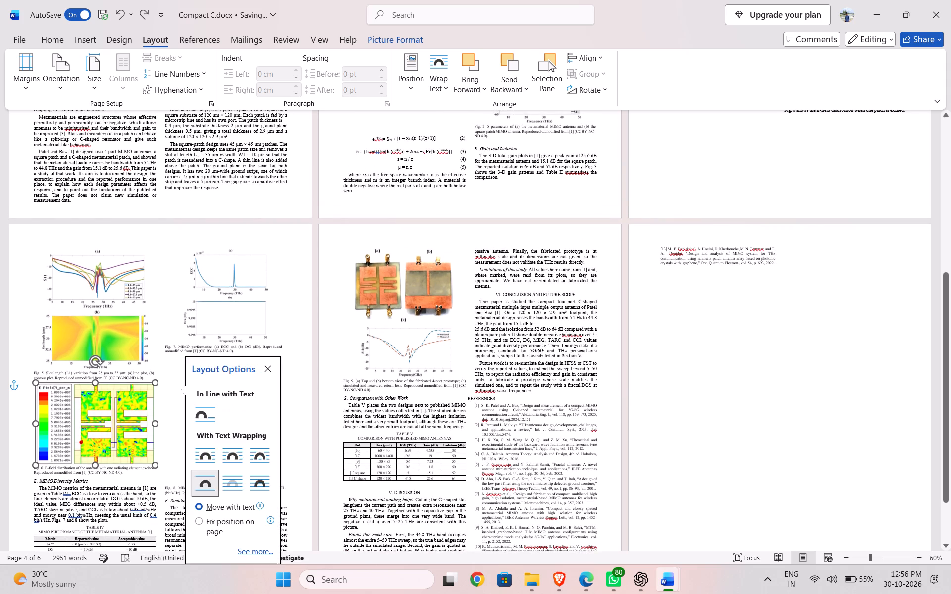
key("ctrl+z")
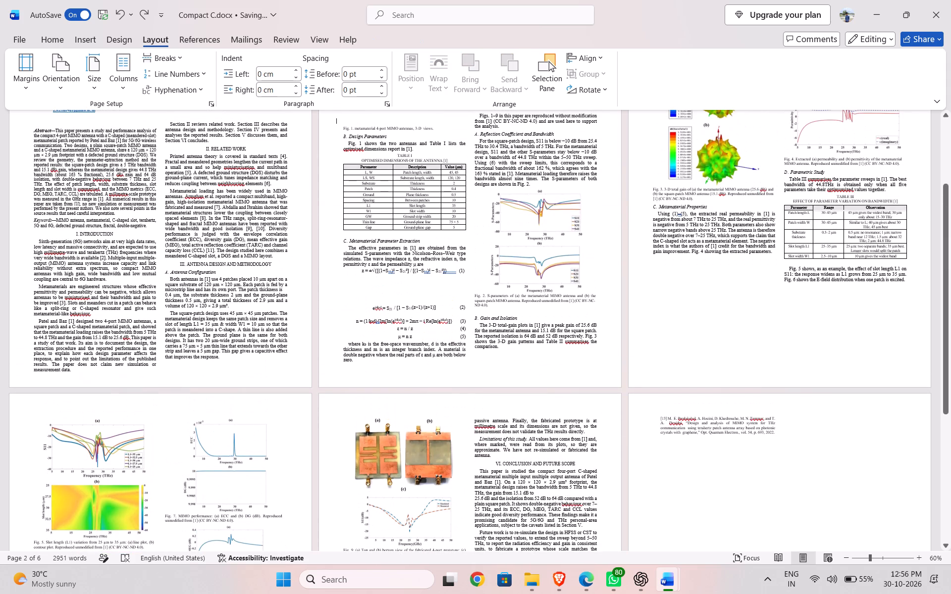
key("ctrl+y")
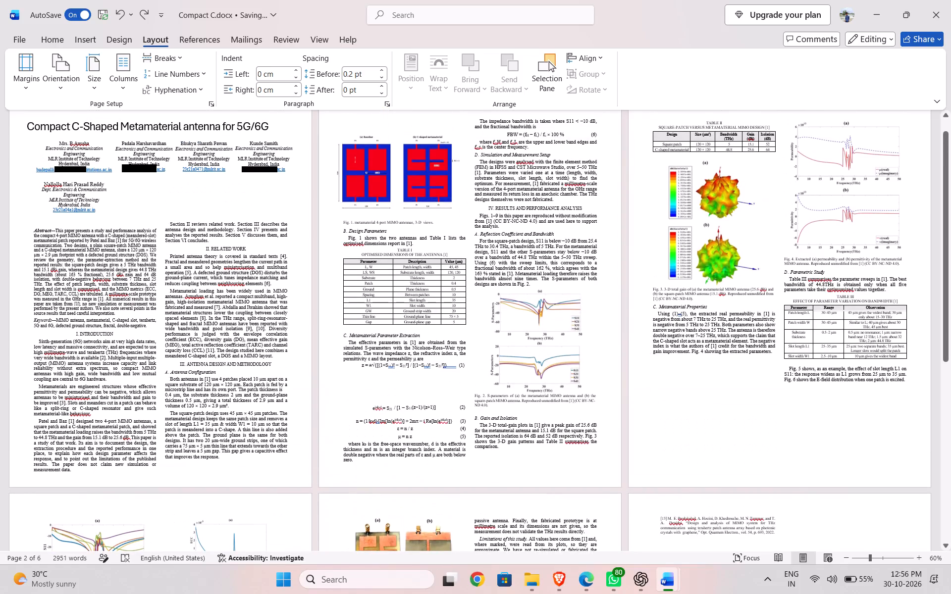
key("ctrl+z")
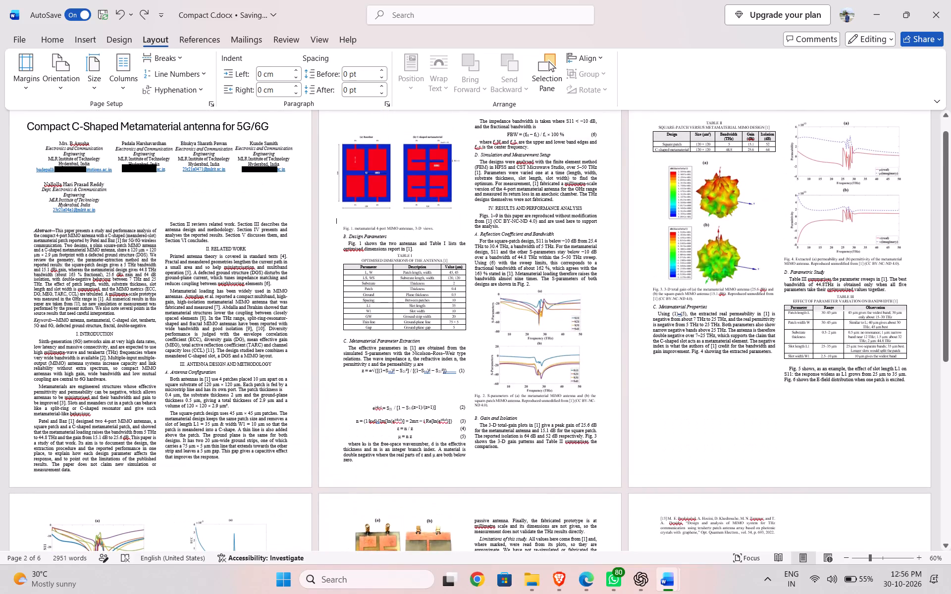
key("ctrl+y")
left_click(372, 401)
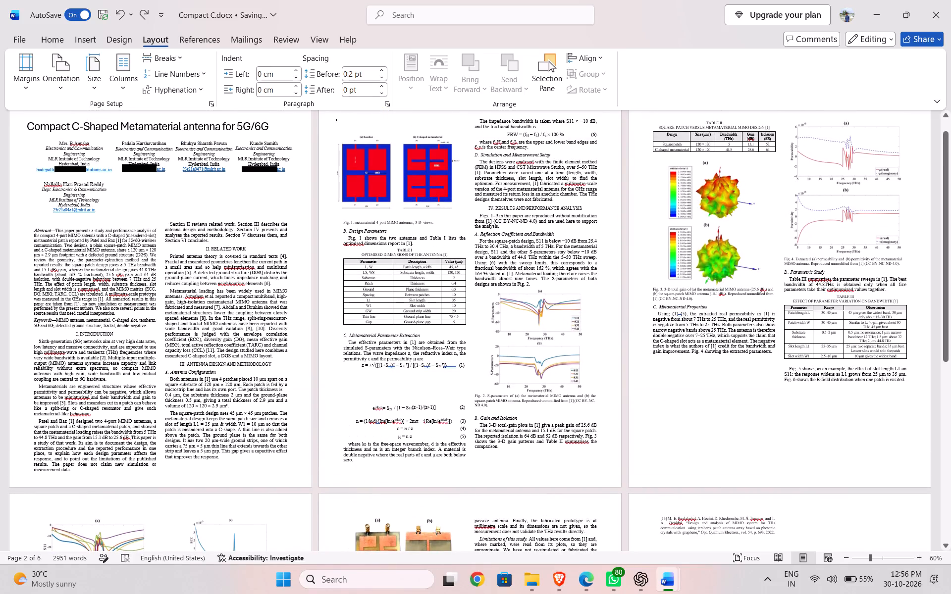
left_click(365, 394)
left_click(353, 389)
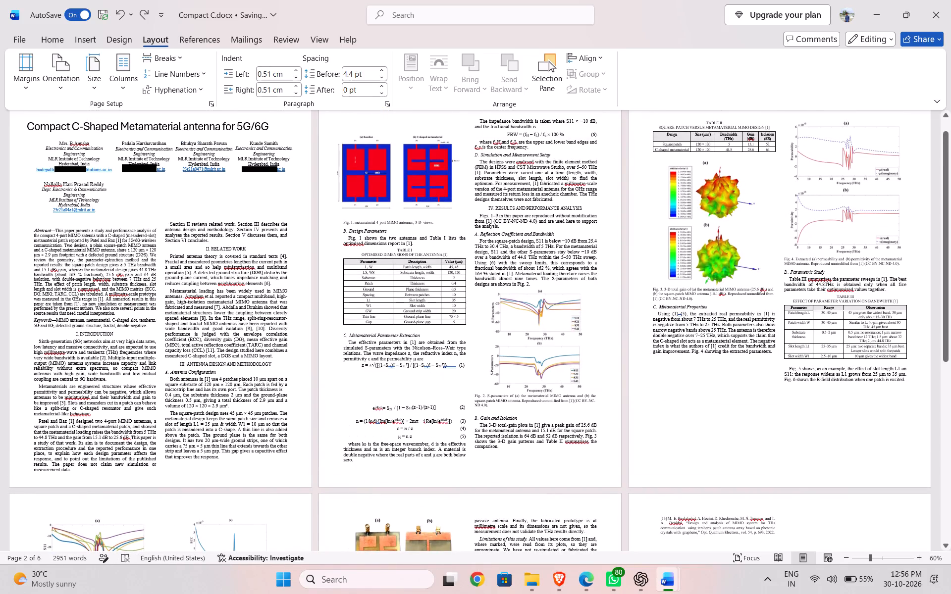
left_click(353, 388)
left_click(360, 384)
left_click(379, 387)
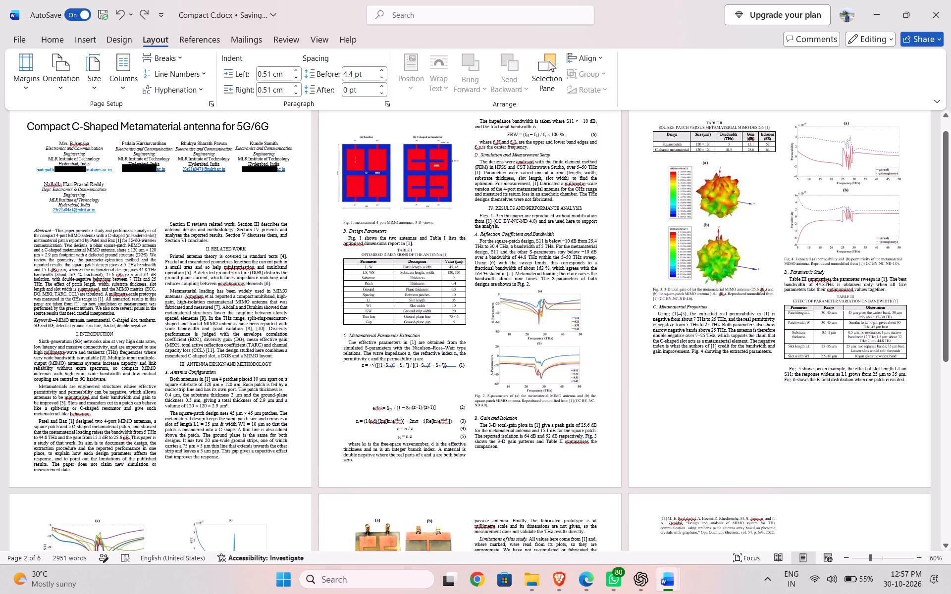
Delete the old E-field distribution image above the Fig. 6 caption on page 4.
scroll(245, 230, "down", 20)
scroll(245, 230, "down", 8)
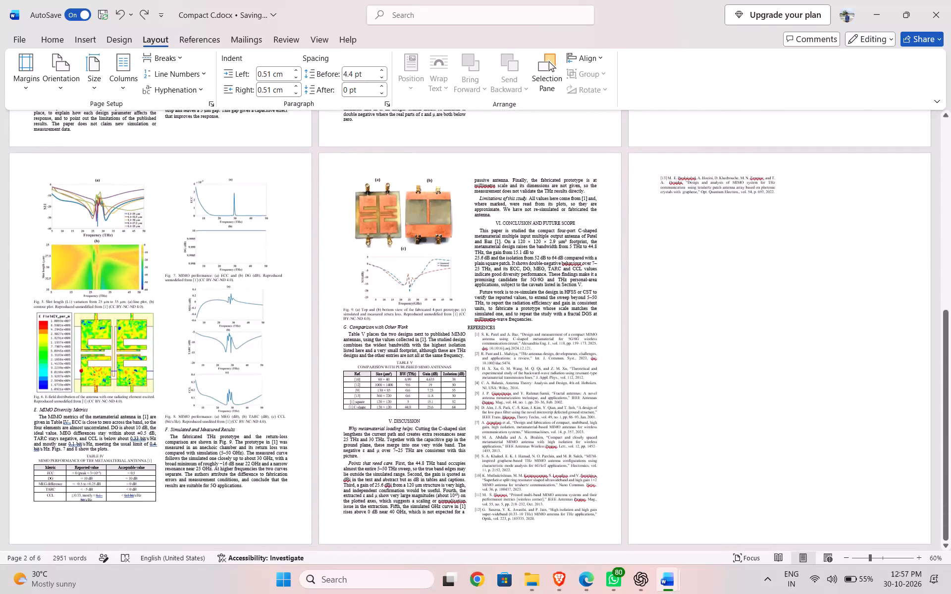
left_click(112, 354)
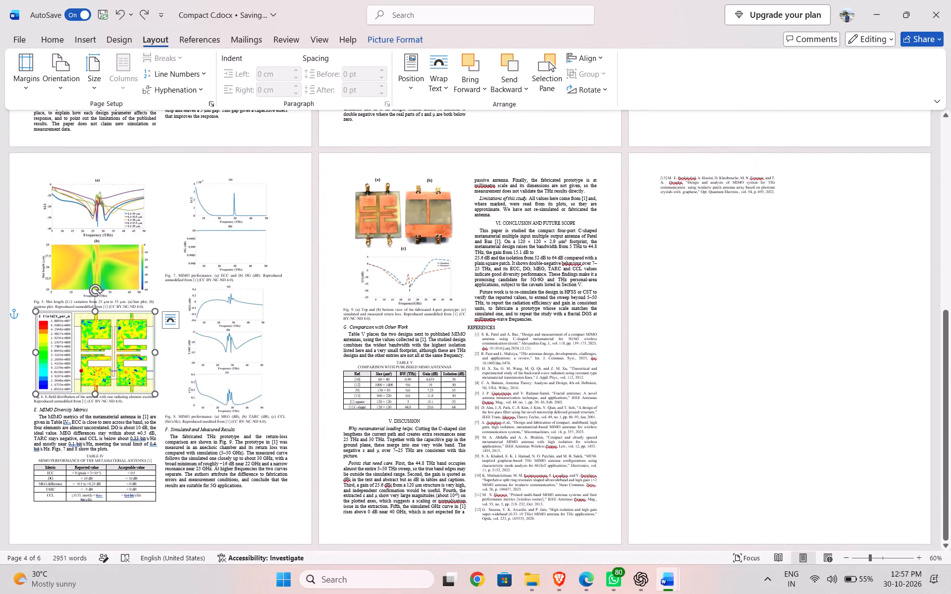
key("Delete")
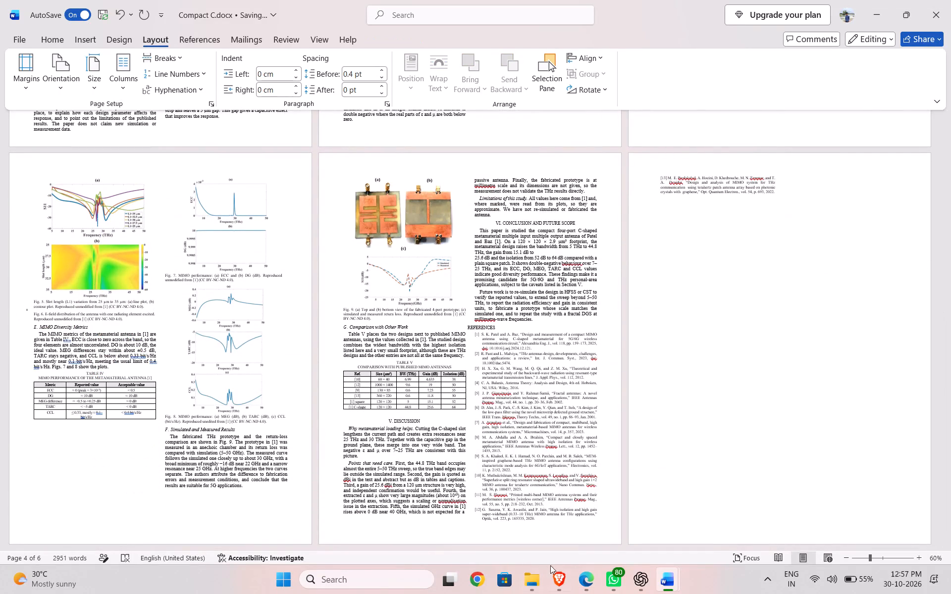
Copy E_field_C_shaped_design.png from the 4th year major project MIMO folder in File Explorer and paste it above the Fig. 6 caption in Compact C.docx.
left_click(529, 588)
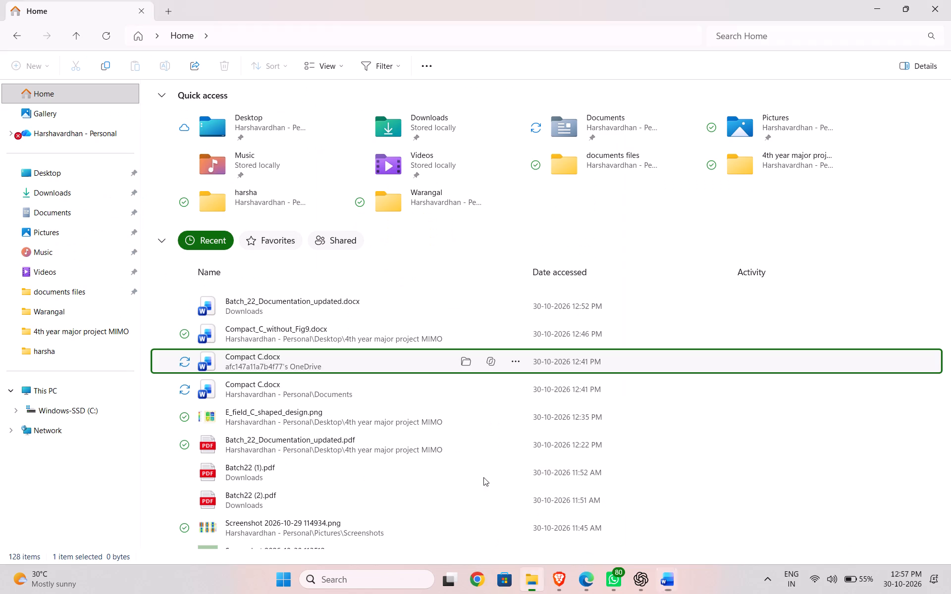
left_click(53, 228)
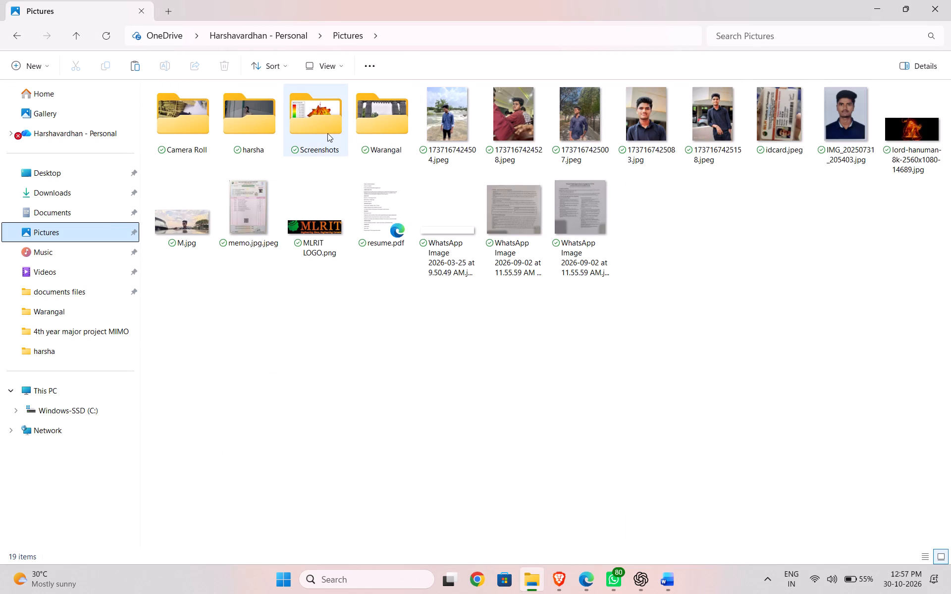
left_click(41, 196)
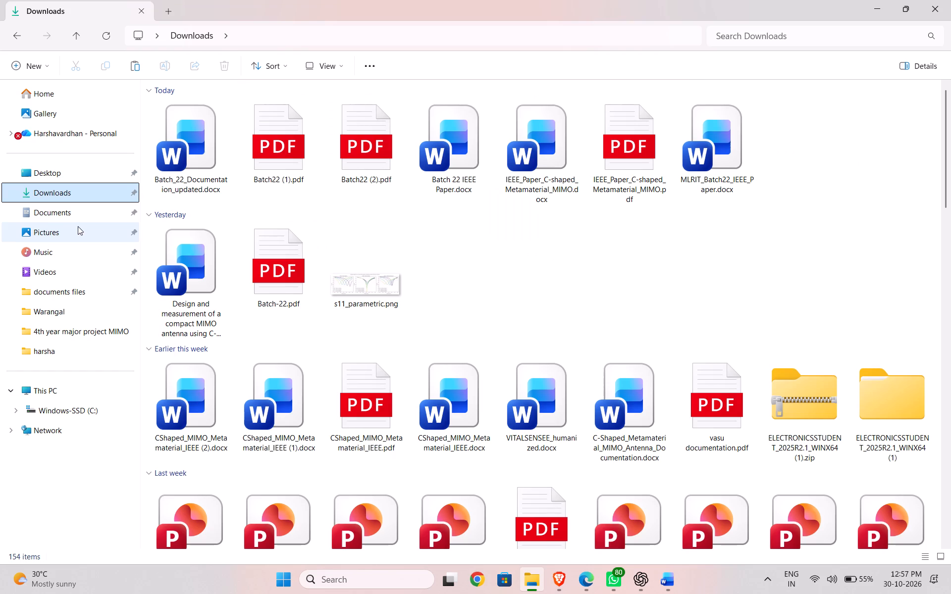
left_click(66, 330)
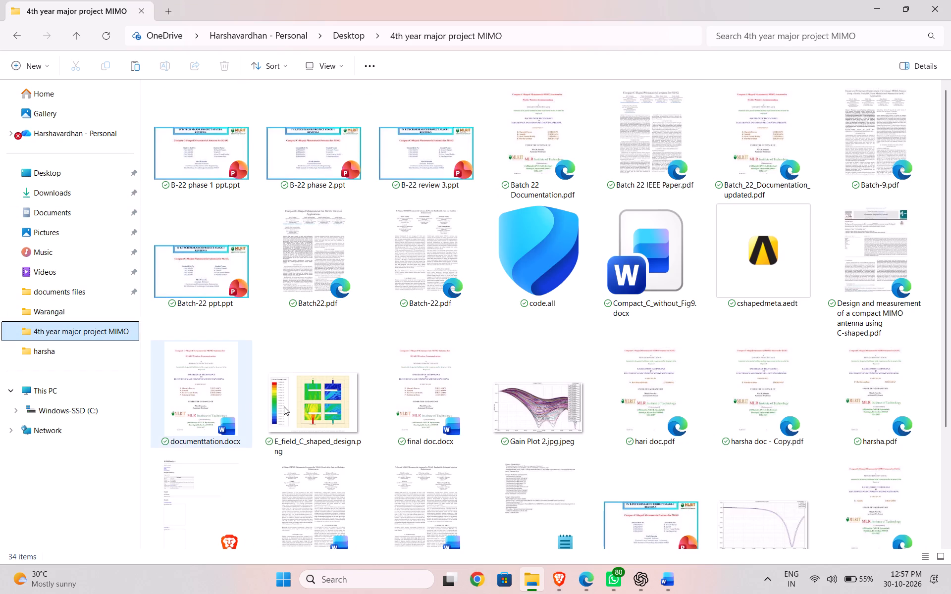
left_click(304, 399)
key("ctrl+c")
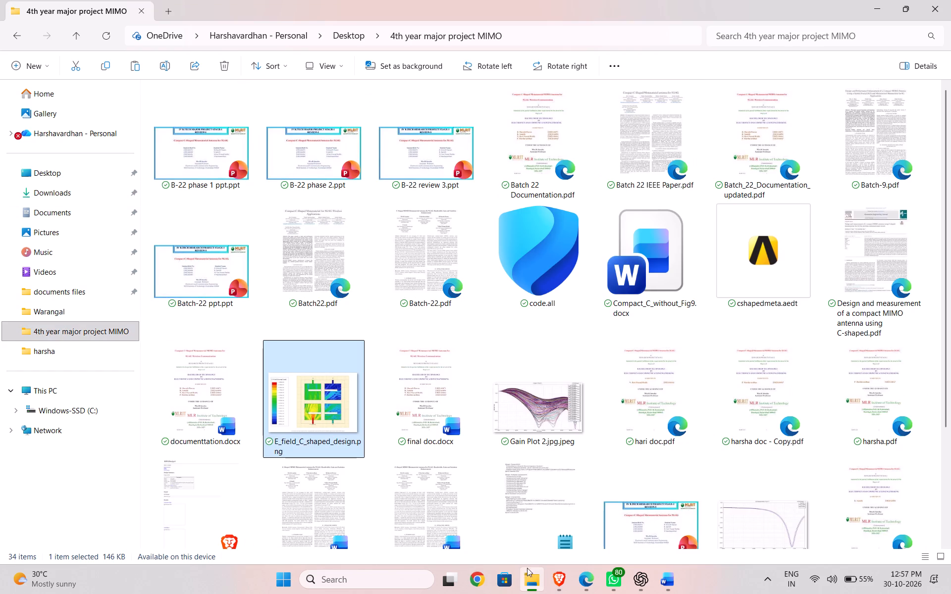
left_click(643, 539)
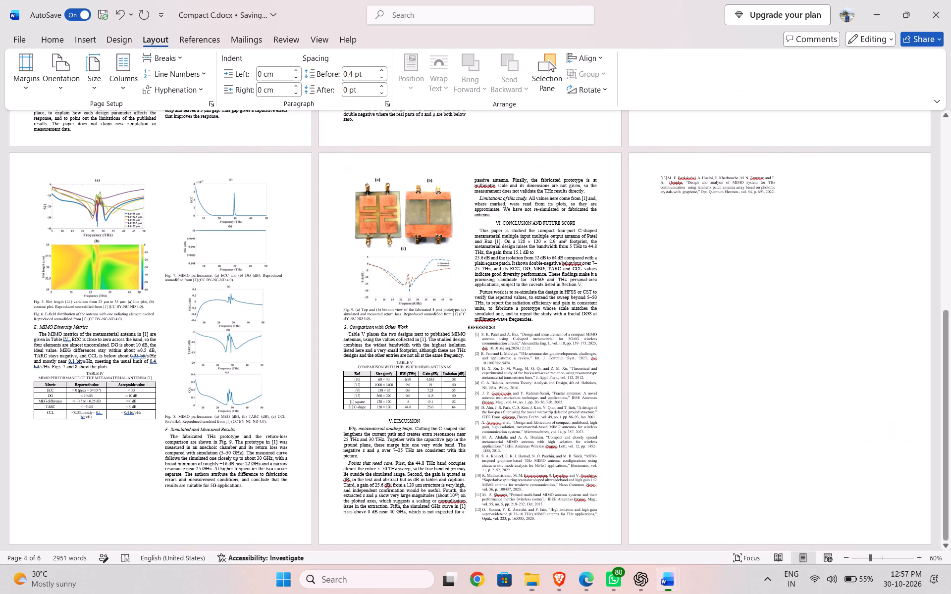
key("ctrl+v")
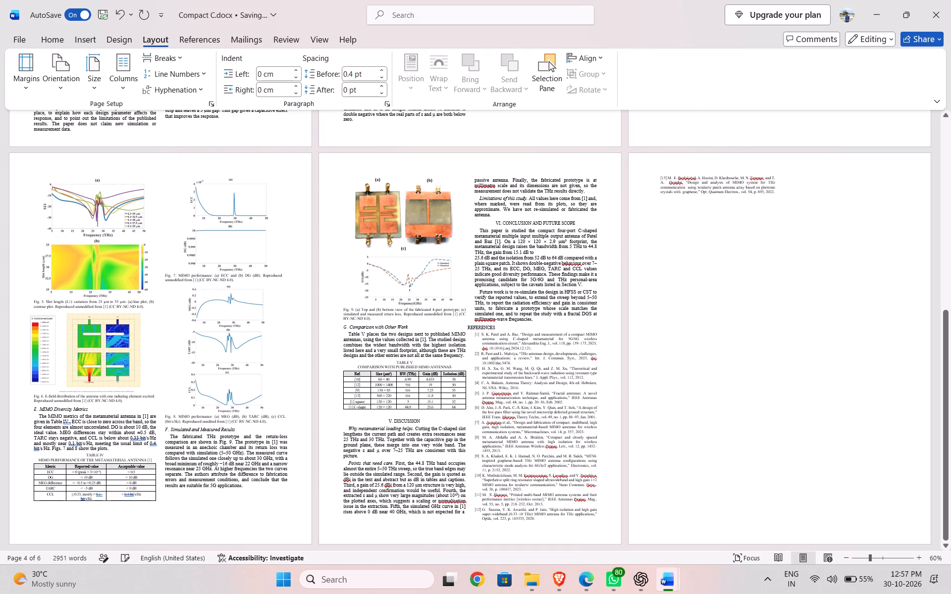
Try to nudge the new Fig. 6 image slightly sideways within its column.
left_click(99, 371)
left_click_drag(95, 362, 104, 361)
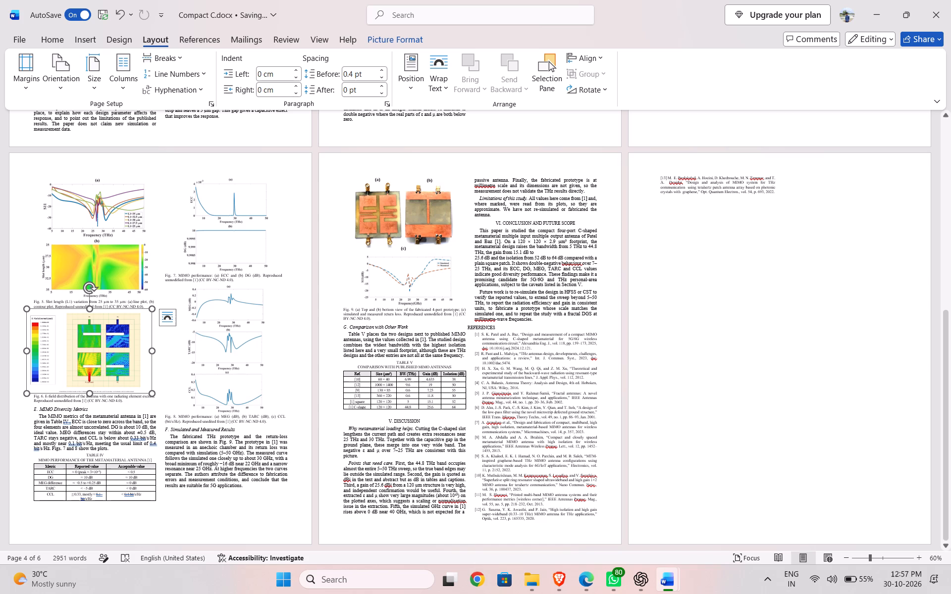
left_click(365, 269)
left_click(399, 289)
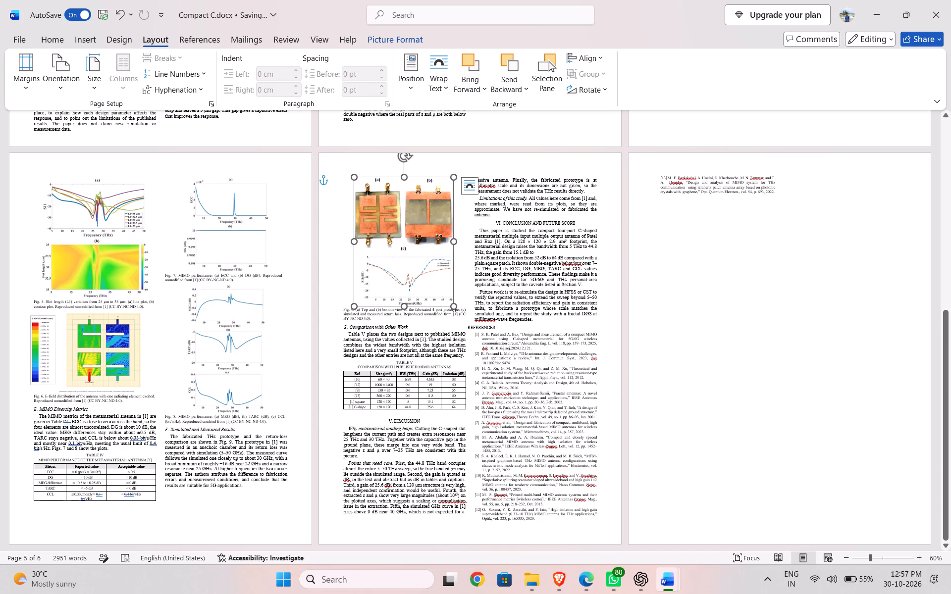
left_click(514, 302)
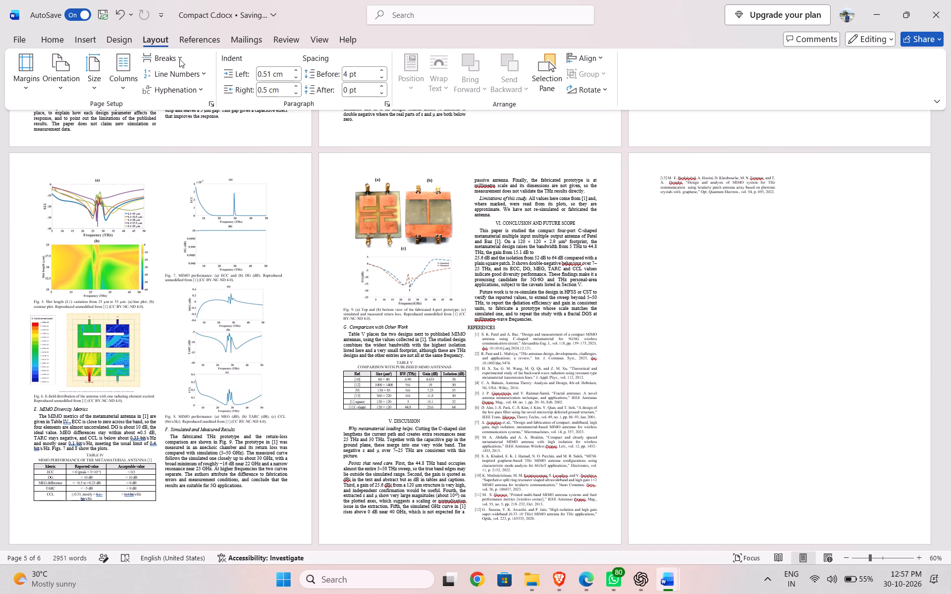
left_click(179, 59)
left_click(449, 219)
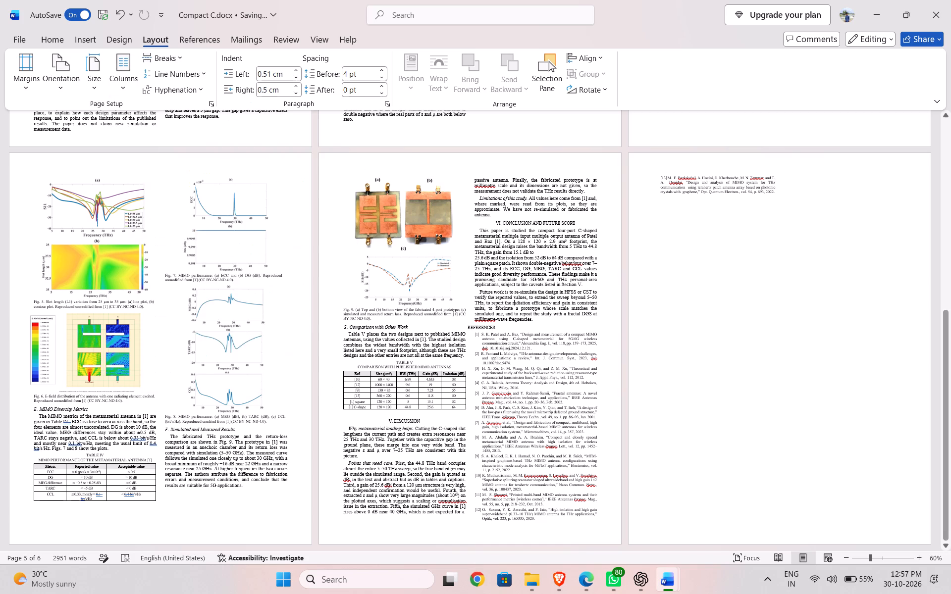
Review the figures, text flow and column layout across the pages of Compact C.docx.
scroll(449, 219, "up", 20)
scroll(449, 219, "up", 1)
scroll(453, 220, "down", 7)
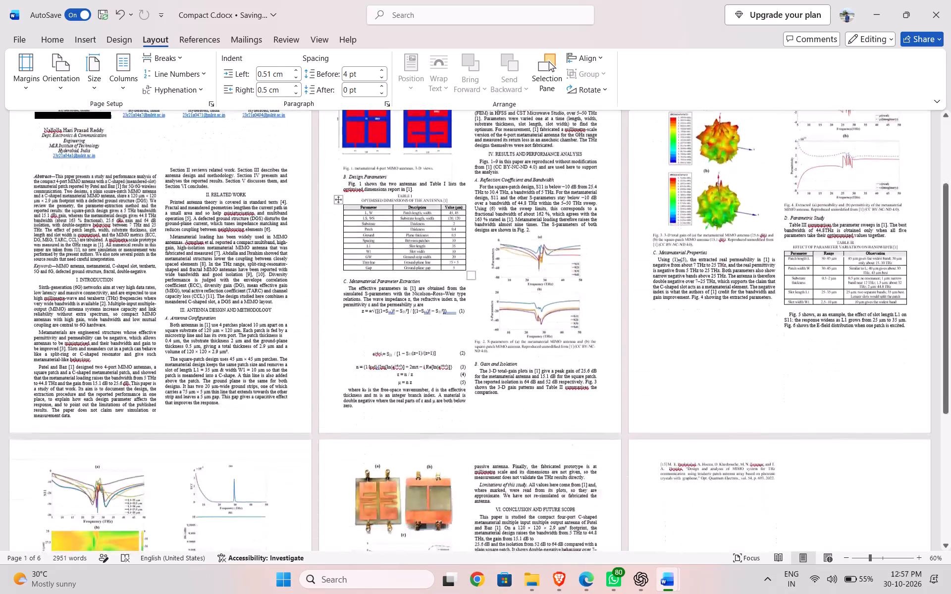
scroll(453, 220, "down", 8)
scroll(453, 220, "up", 6)
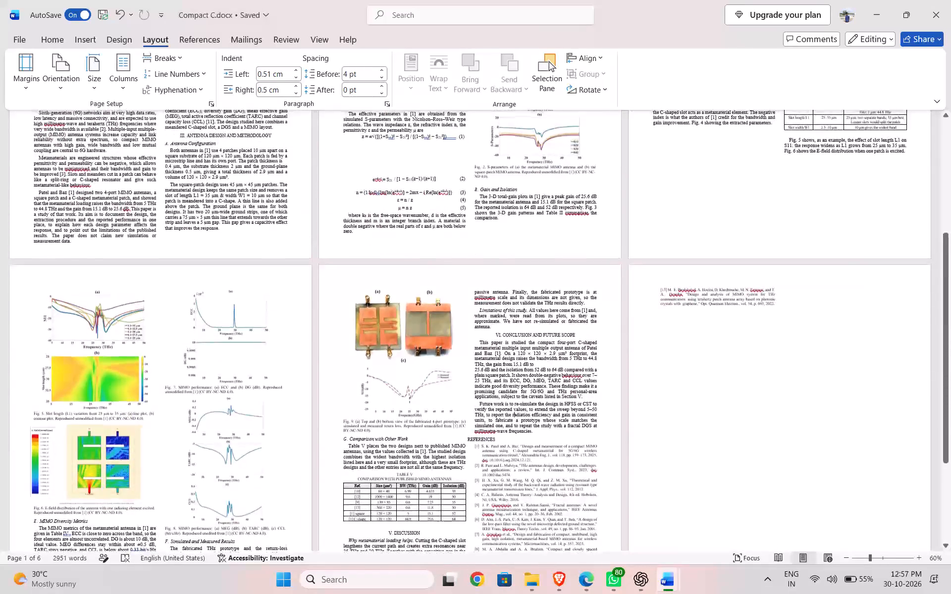
scroll(453, 220, "up", 11)
scroll(453, 220, "down", 15)
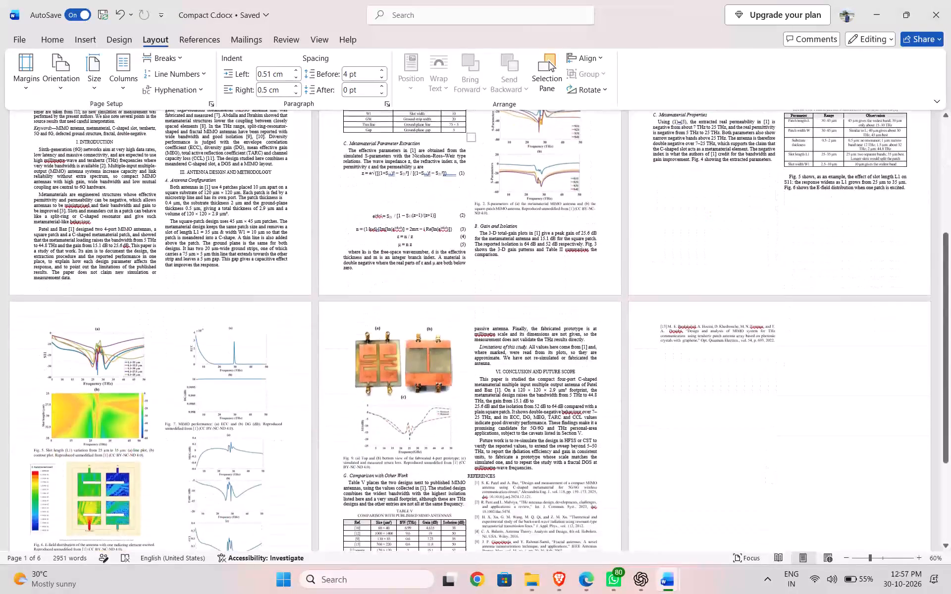
scroll(453, 220, "down", 1)
Delete the Fig. 9 fabricated prototype image and its caption from page 5.
left_click(408, 350)
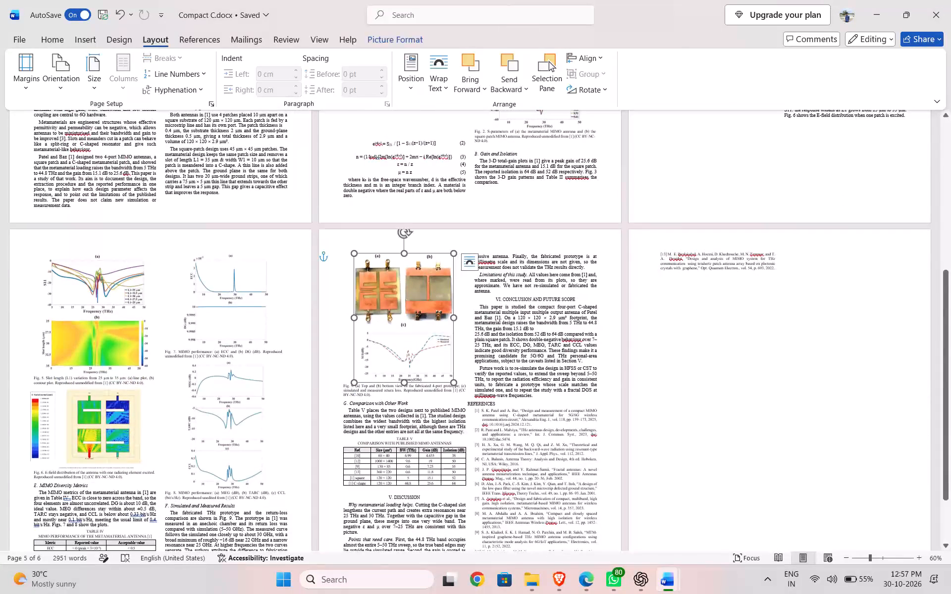
key("Delete")
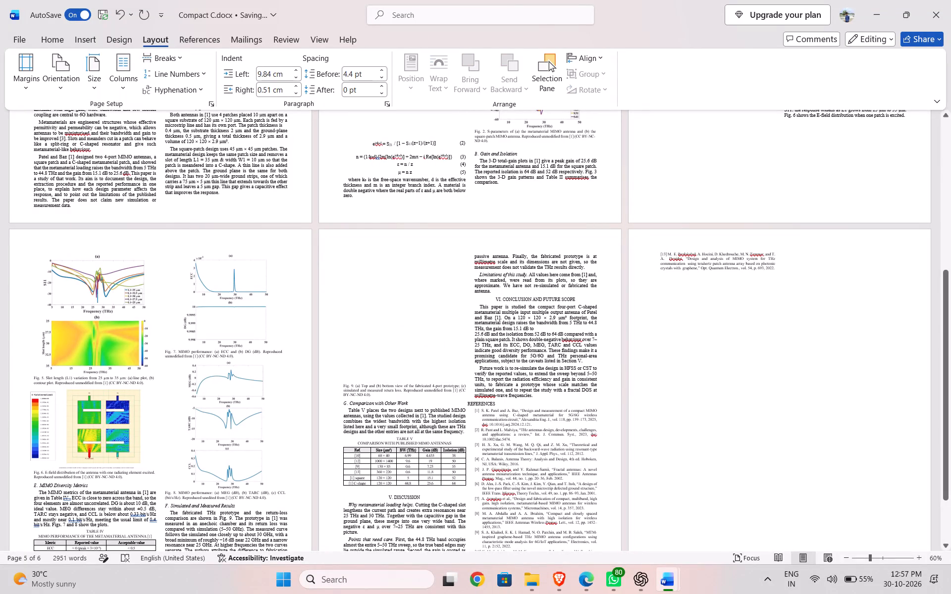
left_click_drag(375, 396, 321, 275)
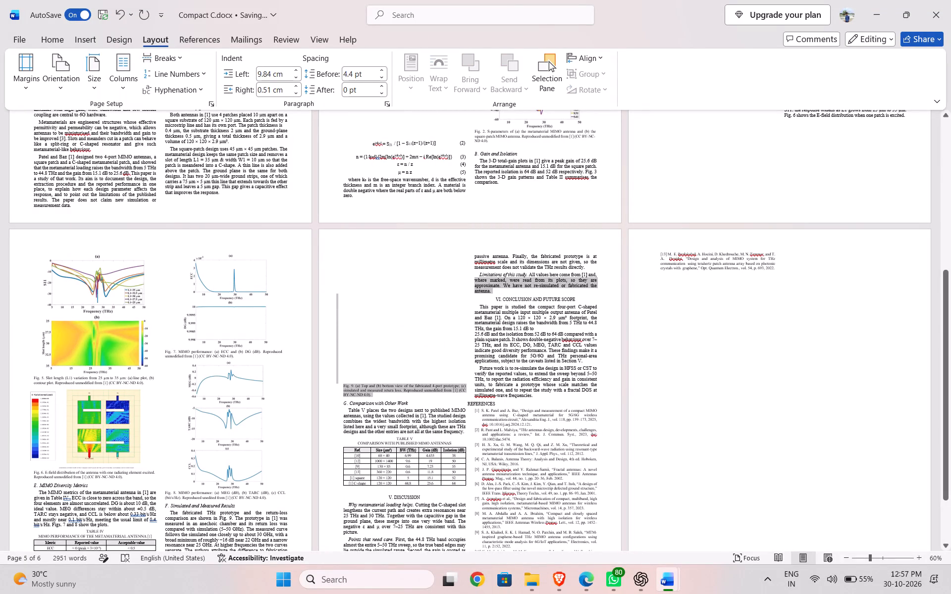
left_click_drag(321, 275, 324, 297)
key("BackSpace")
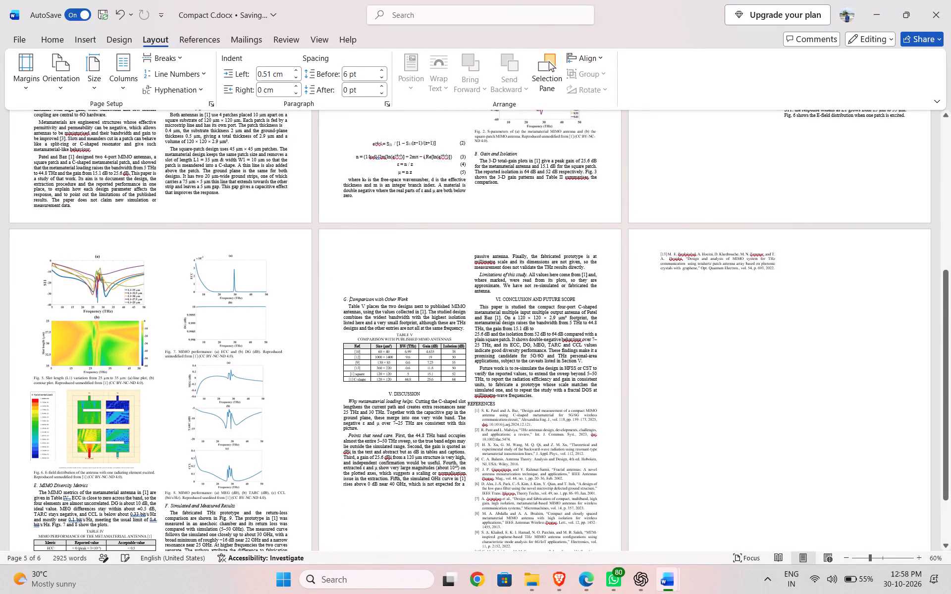
Remove the words "are shown in Fig. 9" from the first sentence of the Simulated and Measured Results section, keeping its full stop.
scroll(370, 307, "down", 9)
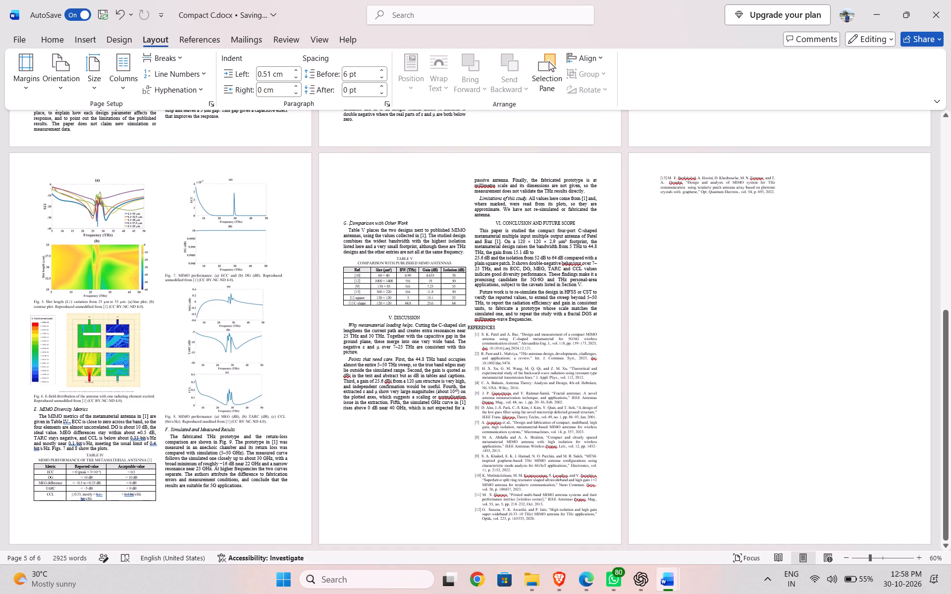
left_click(232, 443)
key("BackSpace")
key("BackSpace")
key("BackSpace")
key("BackSpace")
key("BackSpace")
key("BackSpace")
key("BackSpace")
key("BackSpace")
key("BackSpace")
key("BackSpace")
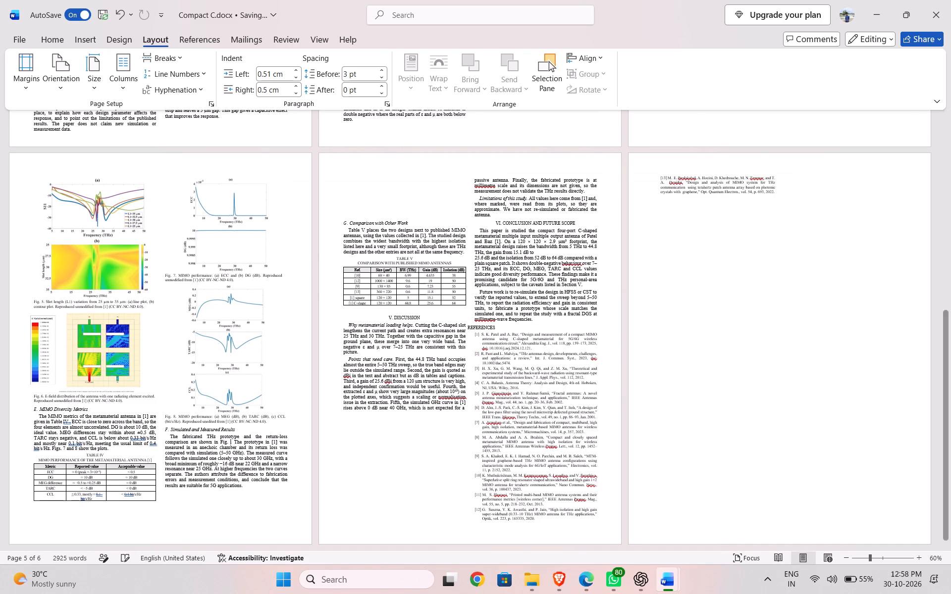
key("BackSpace")
key("BackSpace")
key("BackSpace")
key("BackSpace")
key("BackSpace")
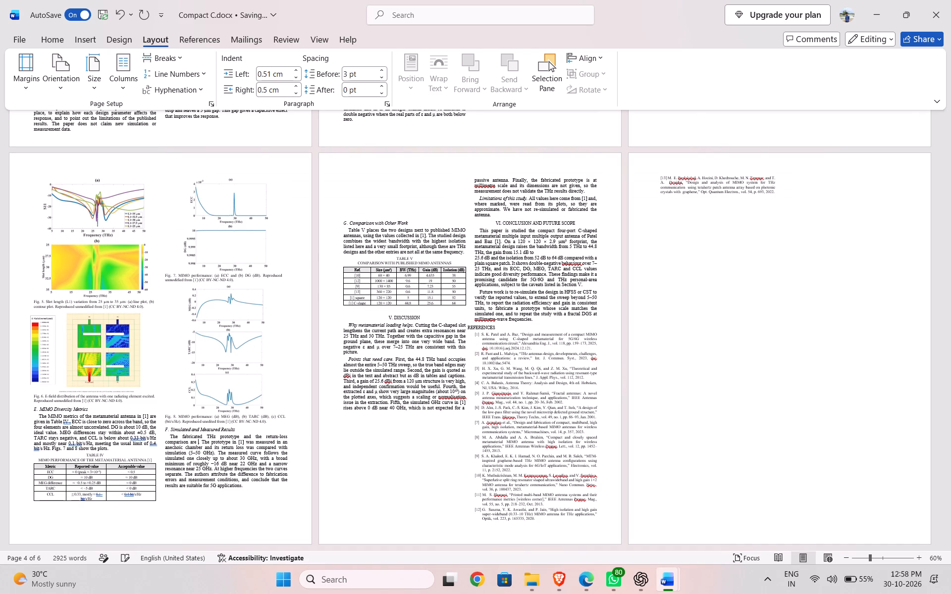
key("BackSpace")
key("BackSpace")
key("BackSpace")
key("BackSpace")
key("BackSpace")
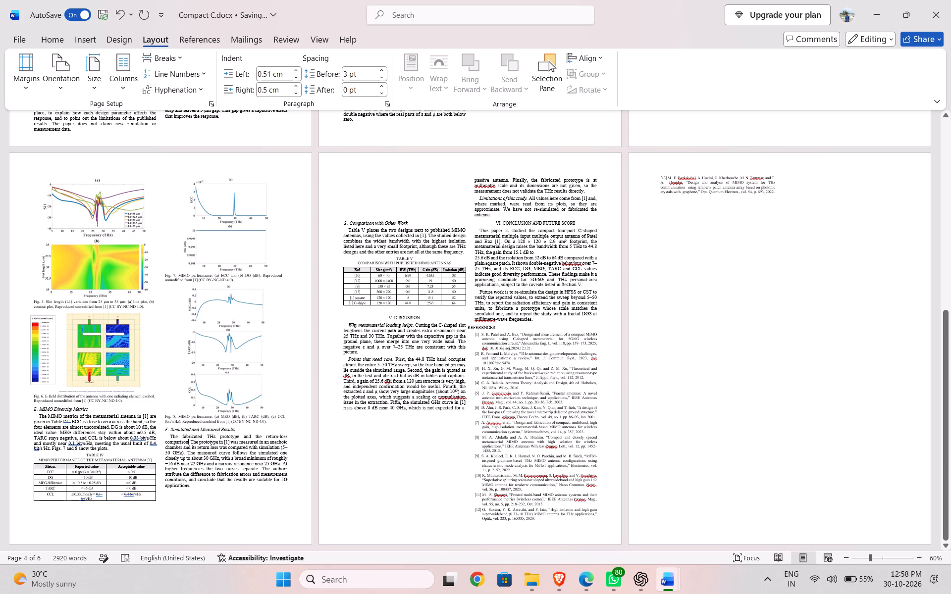
Insert a continuous section break for the selected text running from the Comparison with Other Work page through reference [13].
scroll(449, 340, "down", 5)
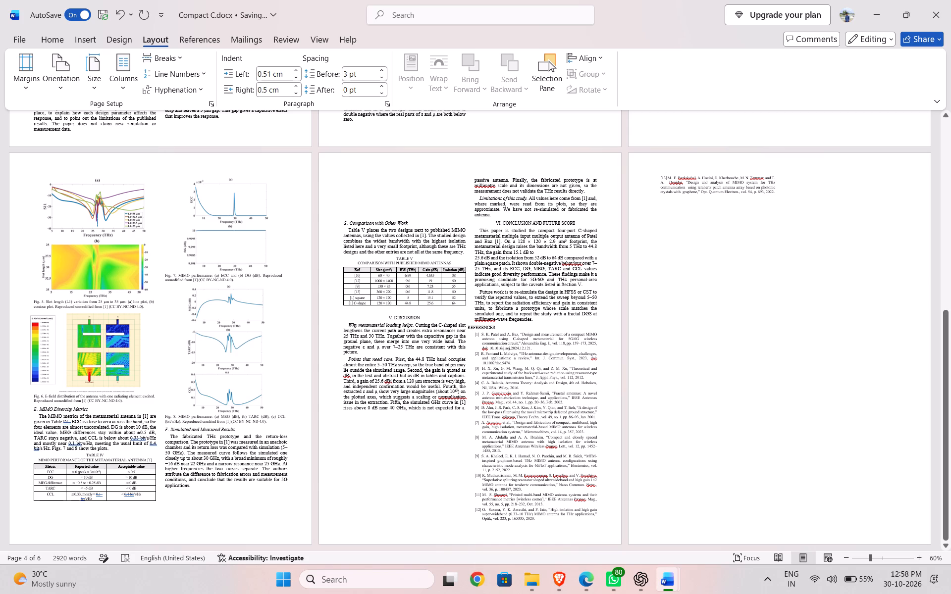
left_click(436, 426)
left_click(435, 452)
left_click(534, 342)
left_click_drag(329, 172, 380, 249)
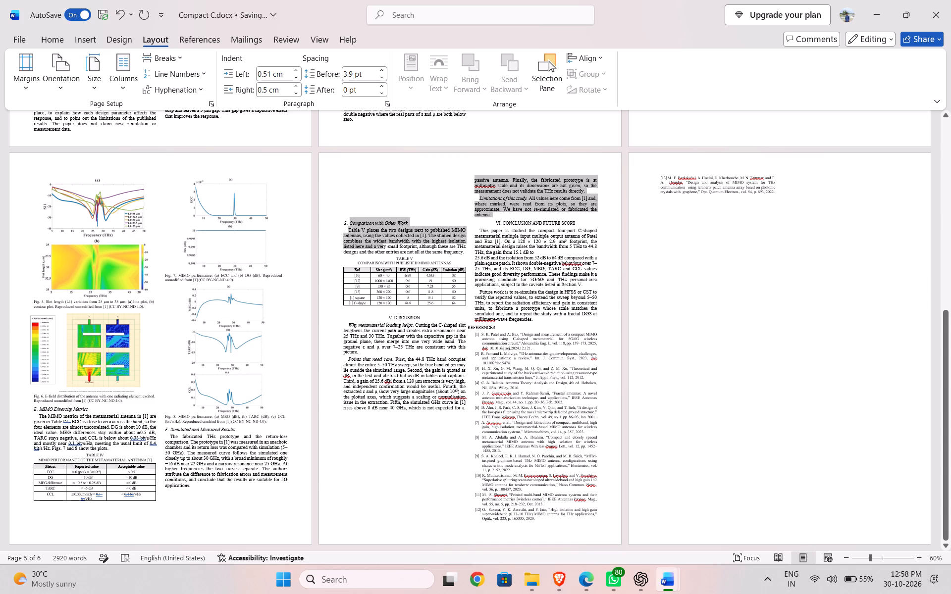
left_click_drag(380, 249, 471, 407)
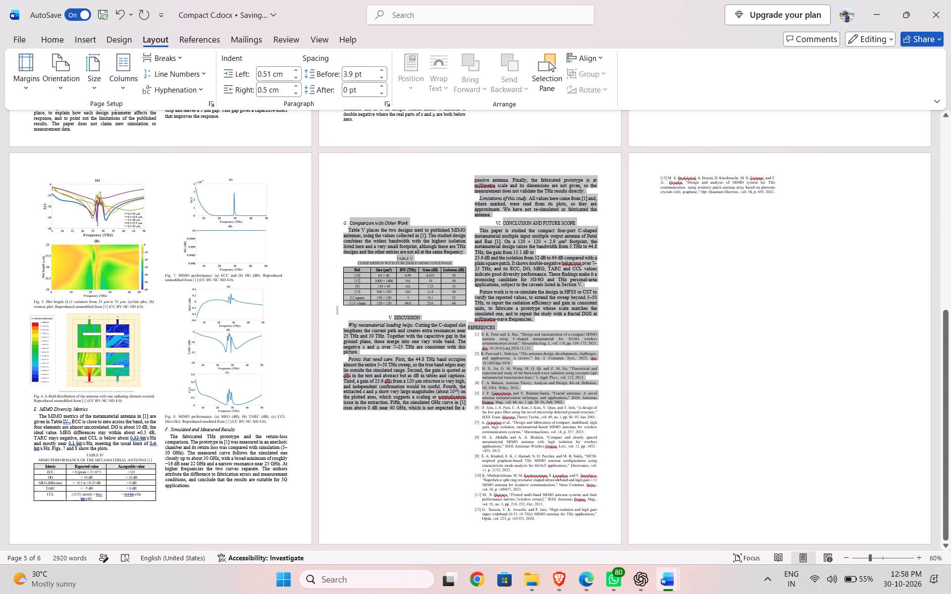
left_click_drag(471, 407, 495, 467)
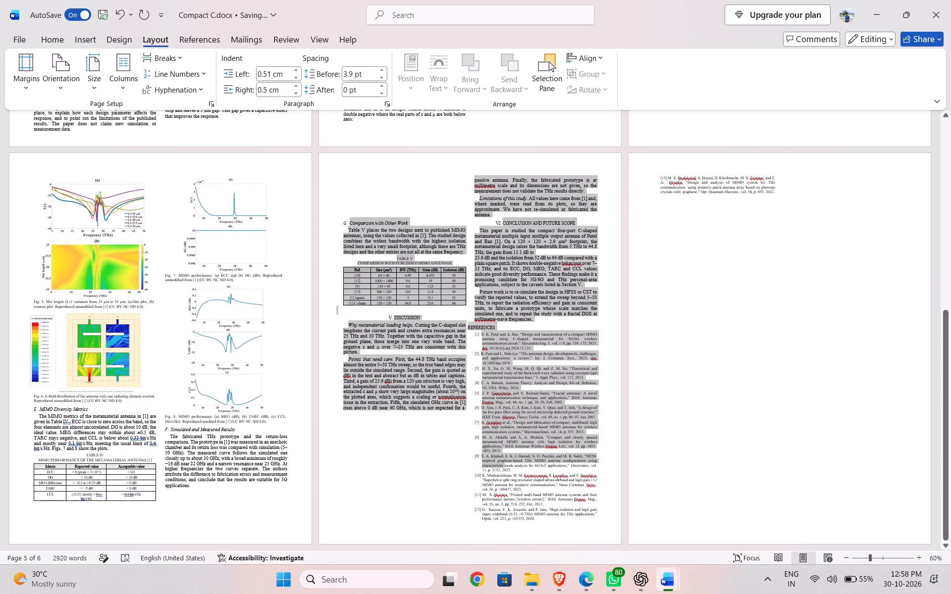
left_click_drag(495, 467, 497, 471)
left_click(439, 430)
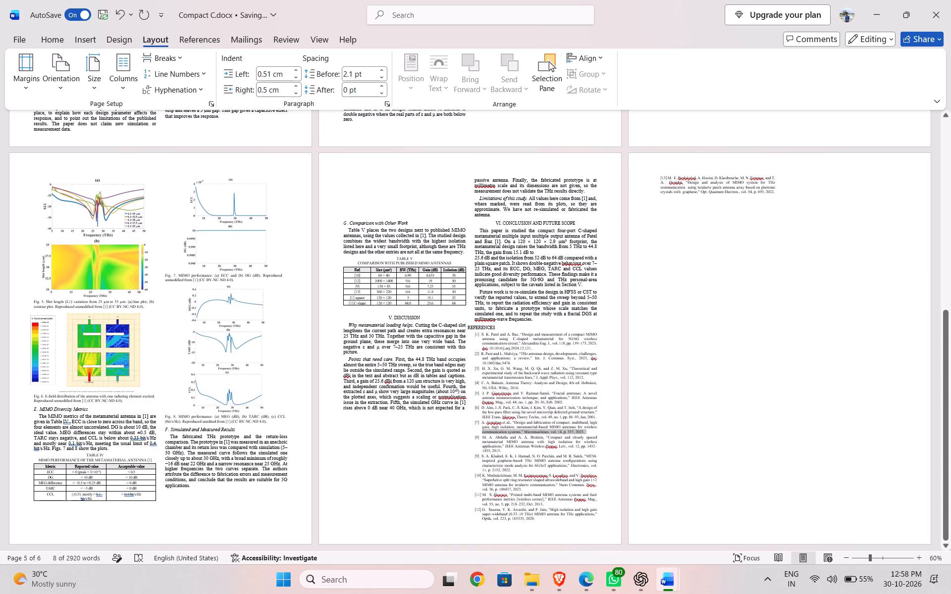
left_click_drag(326, 194, 492, 427)
left_click(423, 239)
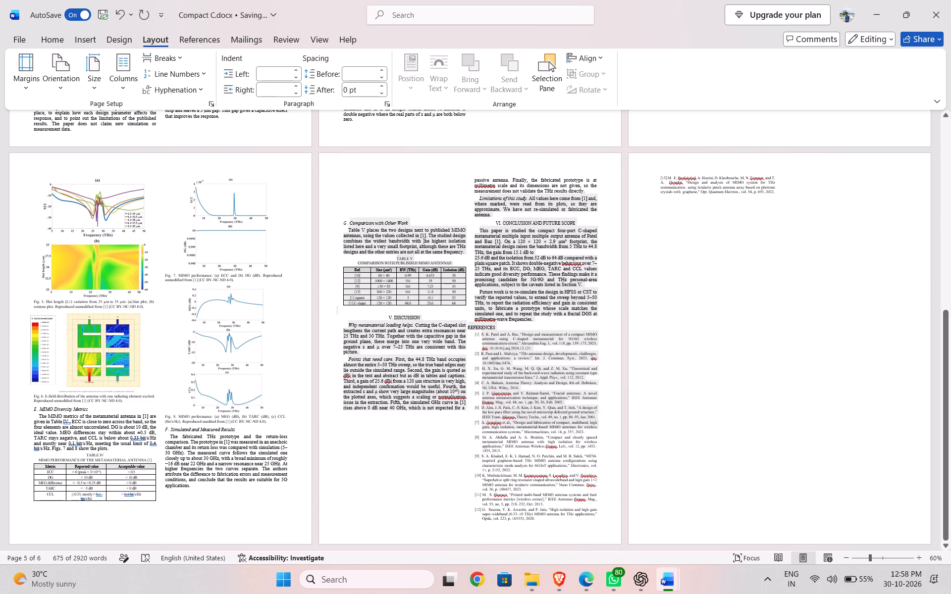
left_click_drag(338, 156, 626, 512)
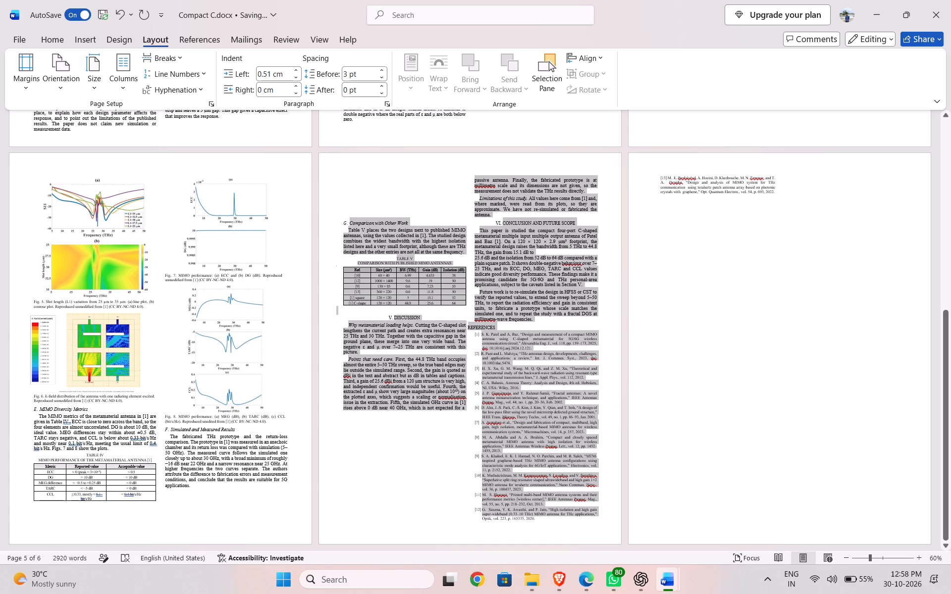
left_click_drag(626, 512, 713, 386)
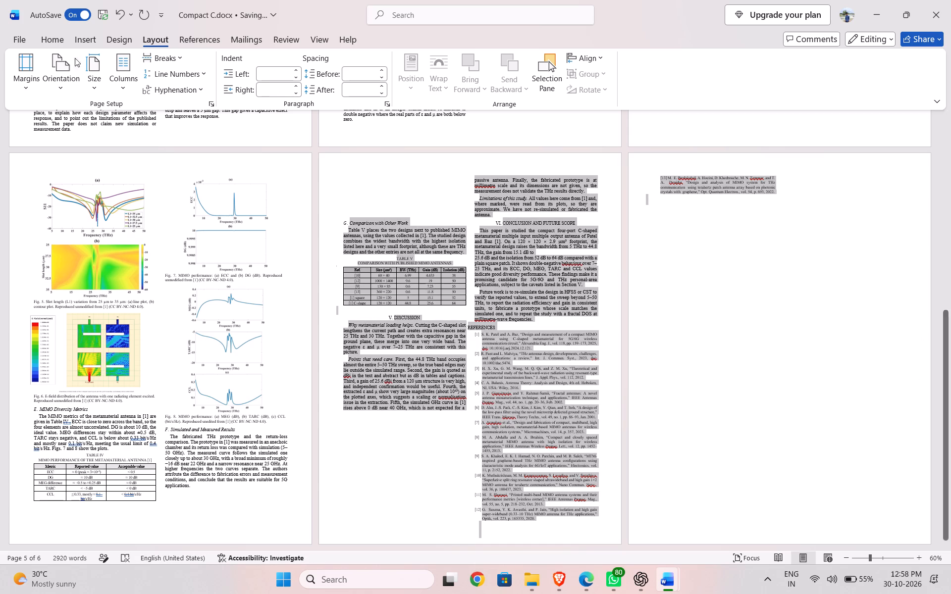
left_click(177, 60)
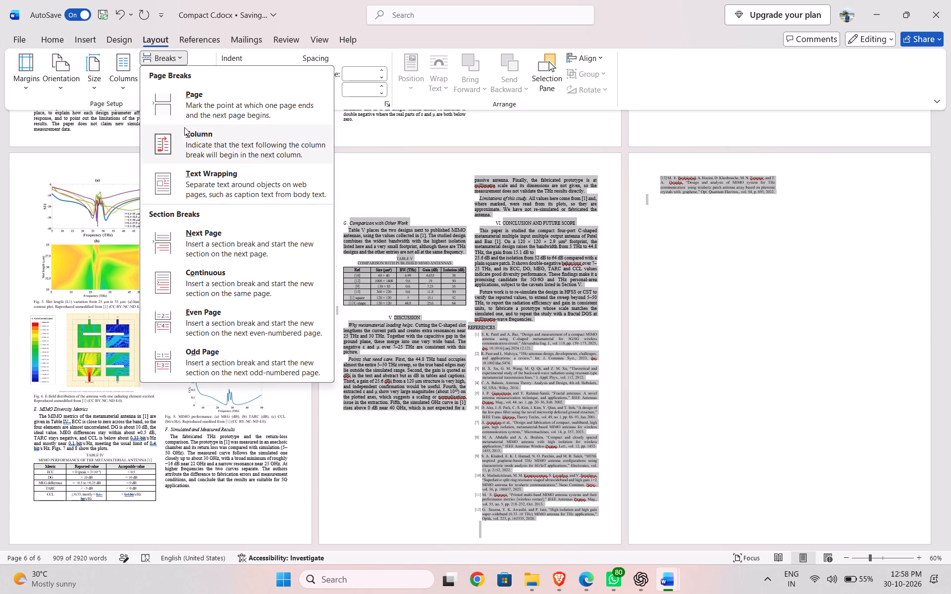
left_click(221, 279)
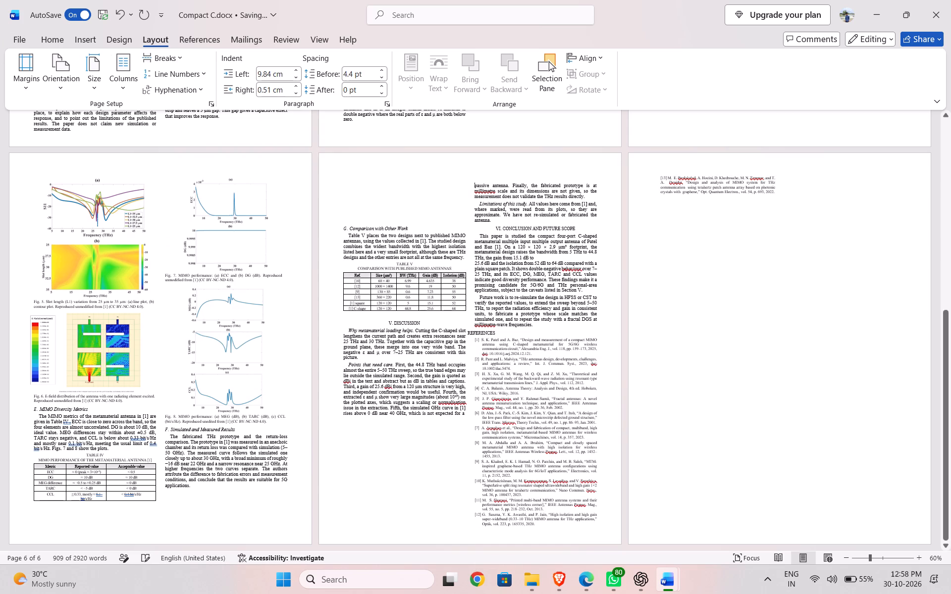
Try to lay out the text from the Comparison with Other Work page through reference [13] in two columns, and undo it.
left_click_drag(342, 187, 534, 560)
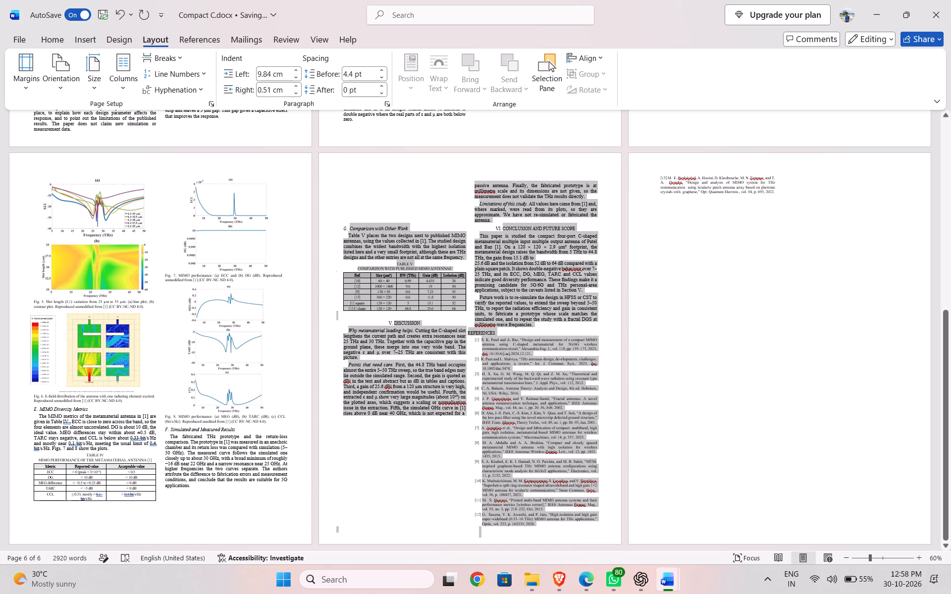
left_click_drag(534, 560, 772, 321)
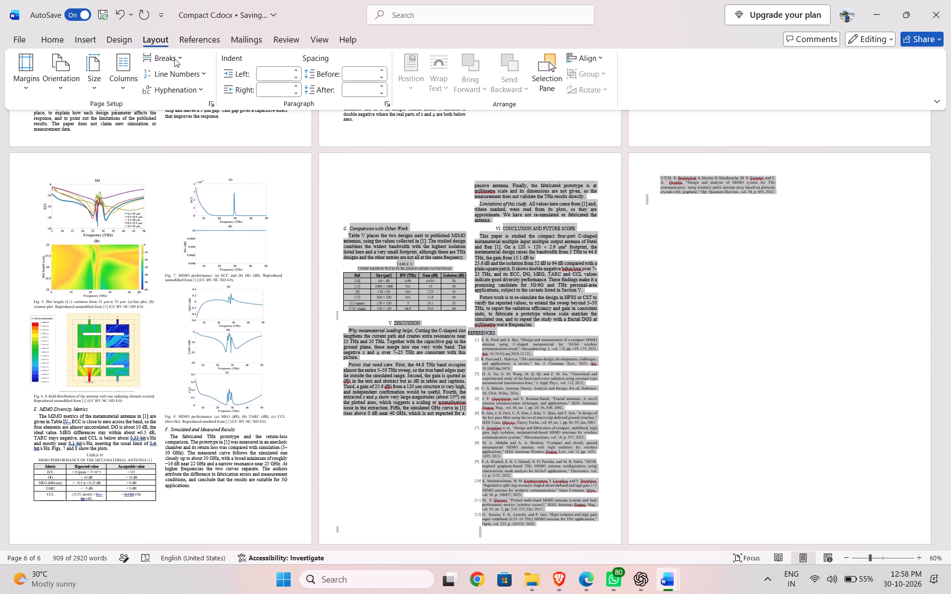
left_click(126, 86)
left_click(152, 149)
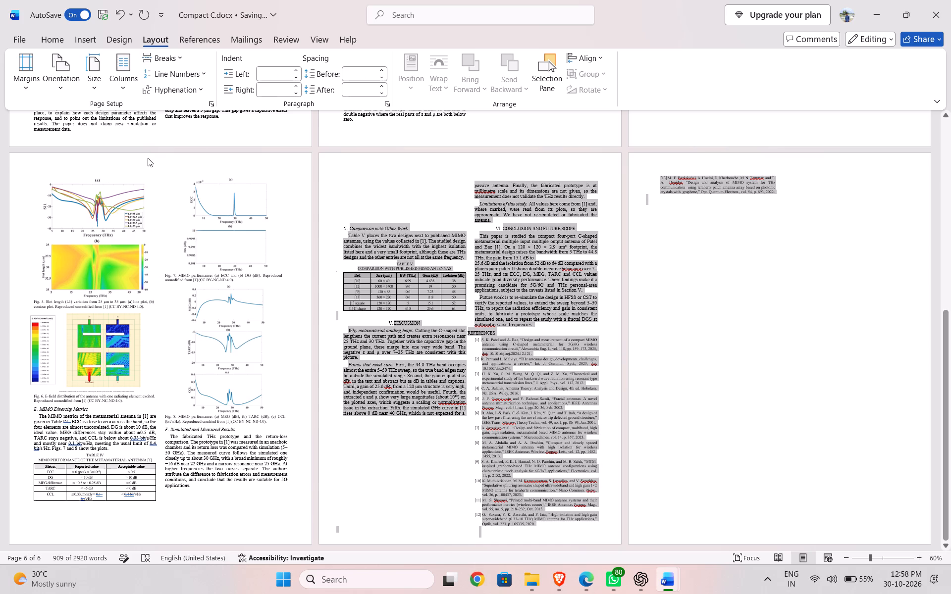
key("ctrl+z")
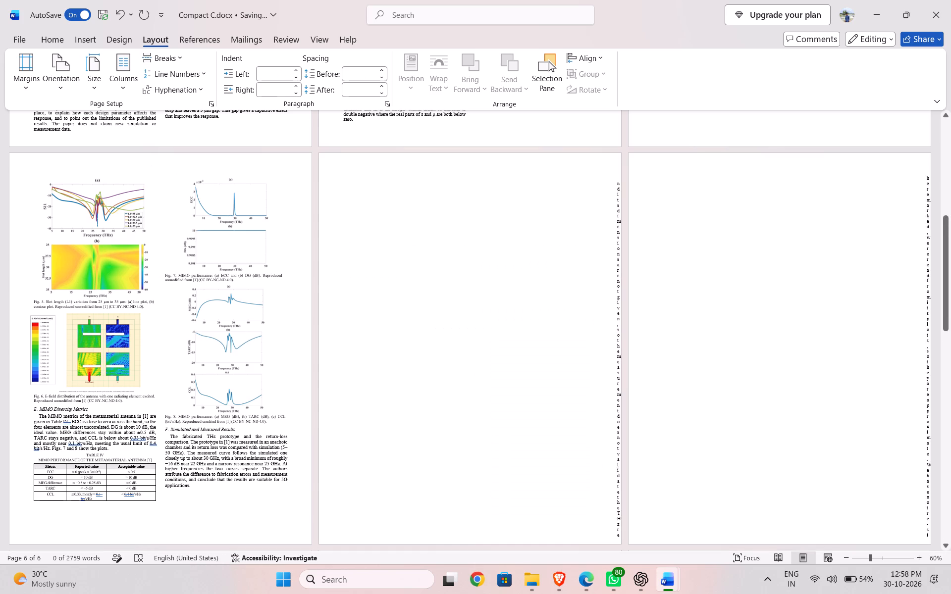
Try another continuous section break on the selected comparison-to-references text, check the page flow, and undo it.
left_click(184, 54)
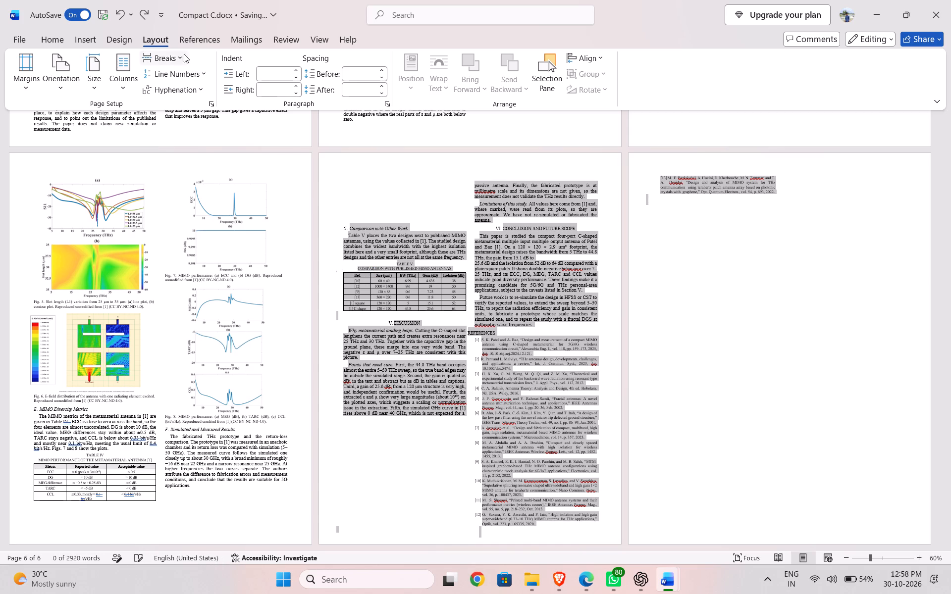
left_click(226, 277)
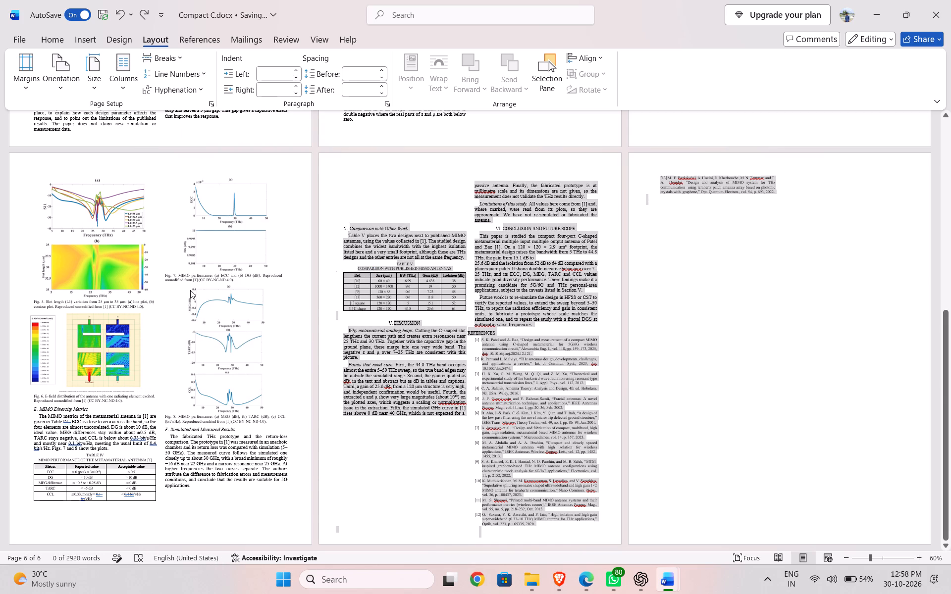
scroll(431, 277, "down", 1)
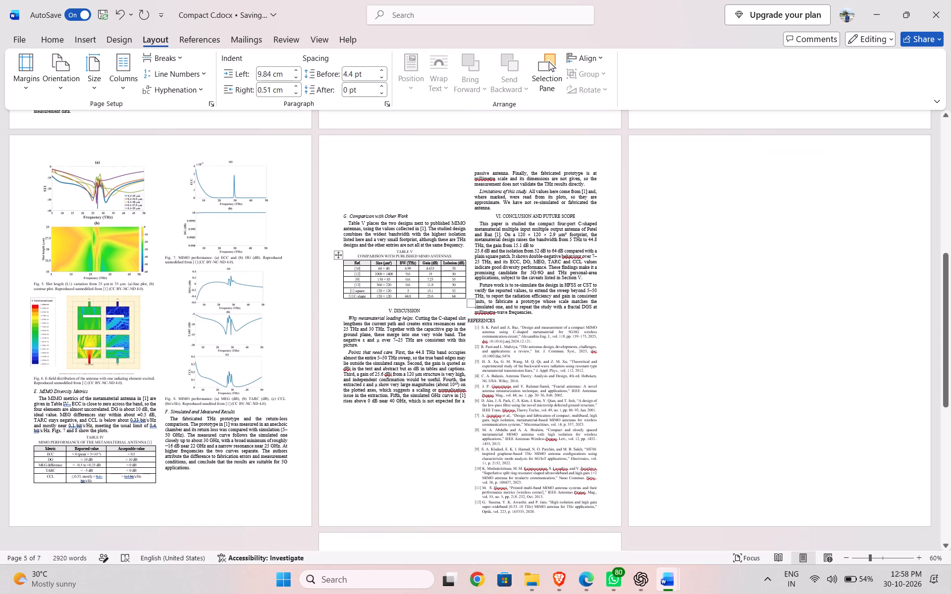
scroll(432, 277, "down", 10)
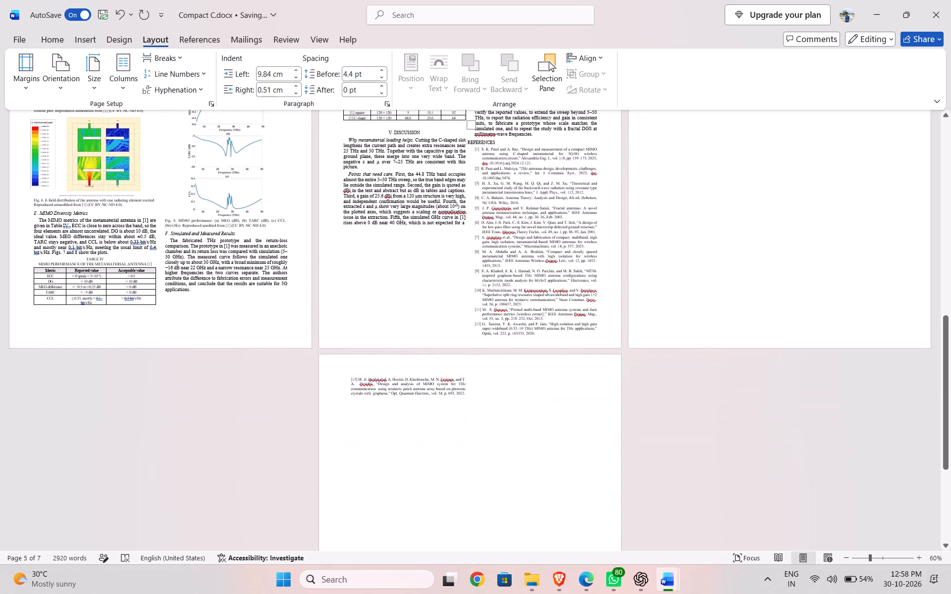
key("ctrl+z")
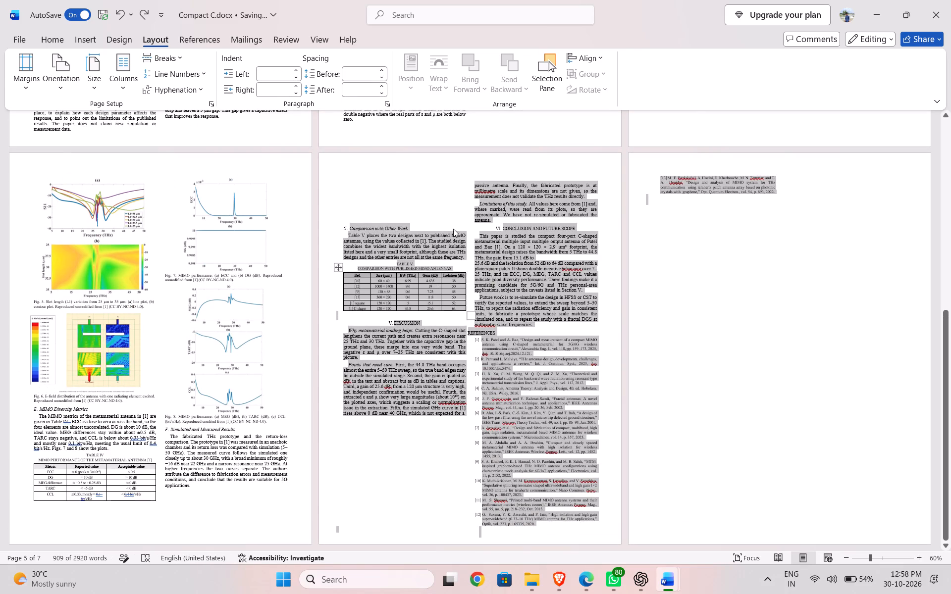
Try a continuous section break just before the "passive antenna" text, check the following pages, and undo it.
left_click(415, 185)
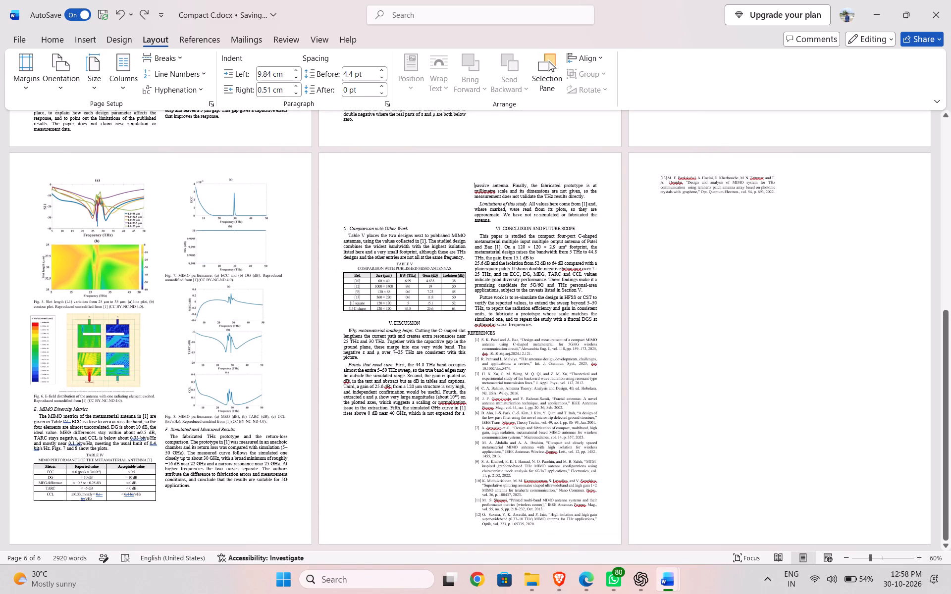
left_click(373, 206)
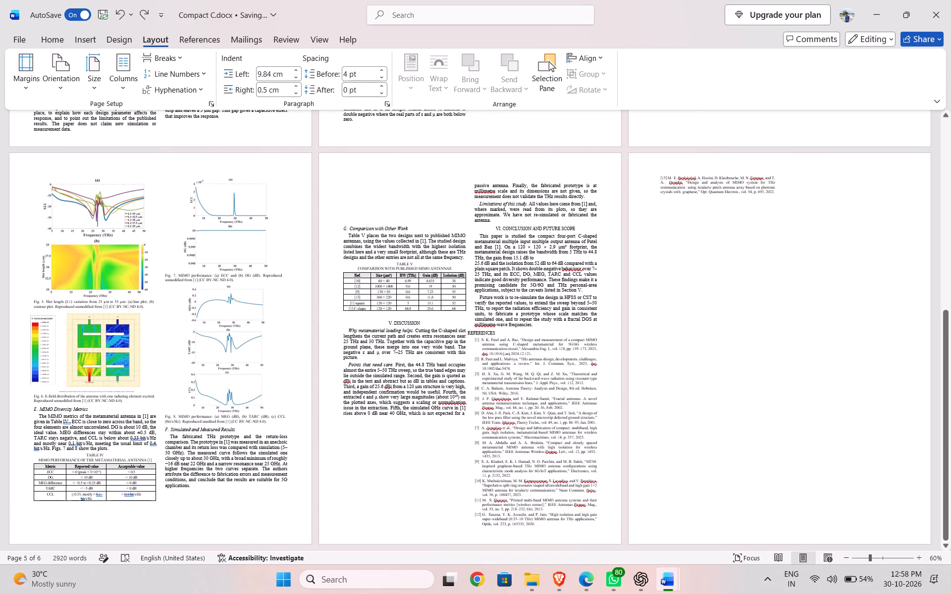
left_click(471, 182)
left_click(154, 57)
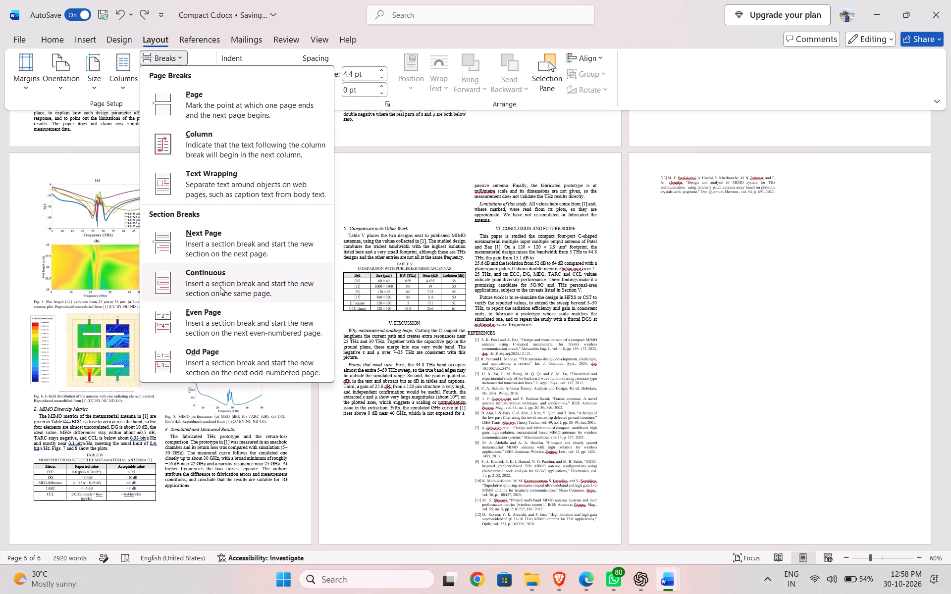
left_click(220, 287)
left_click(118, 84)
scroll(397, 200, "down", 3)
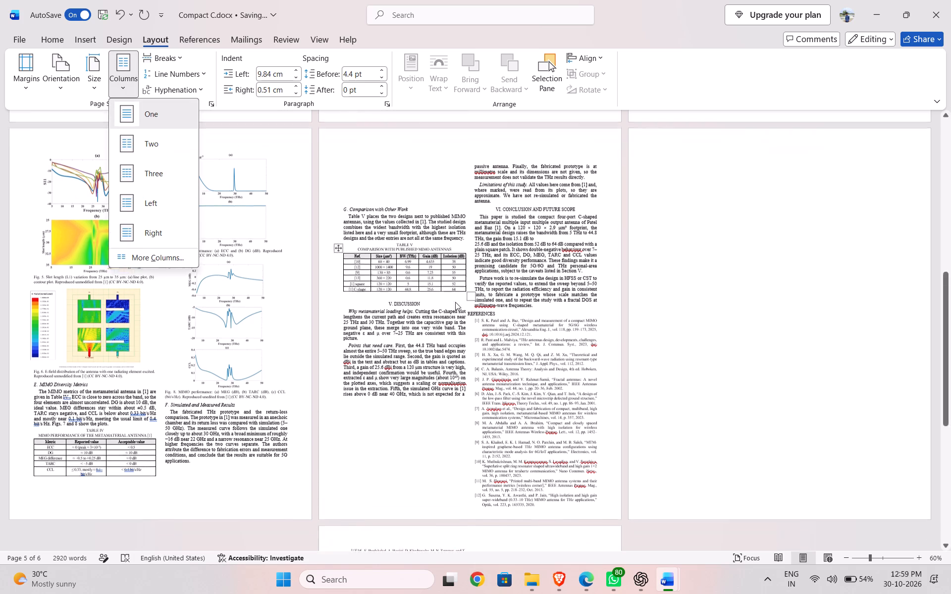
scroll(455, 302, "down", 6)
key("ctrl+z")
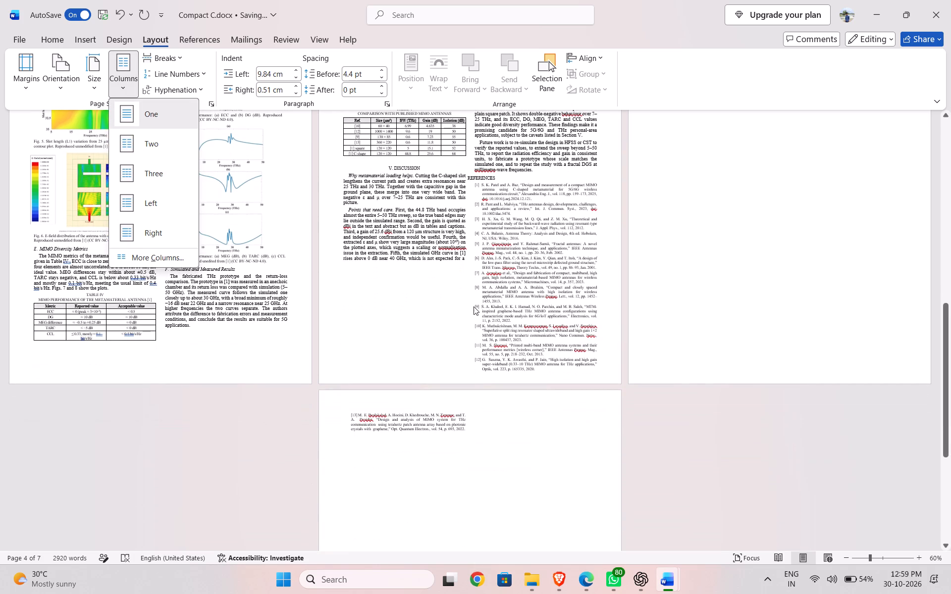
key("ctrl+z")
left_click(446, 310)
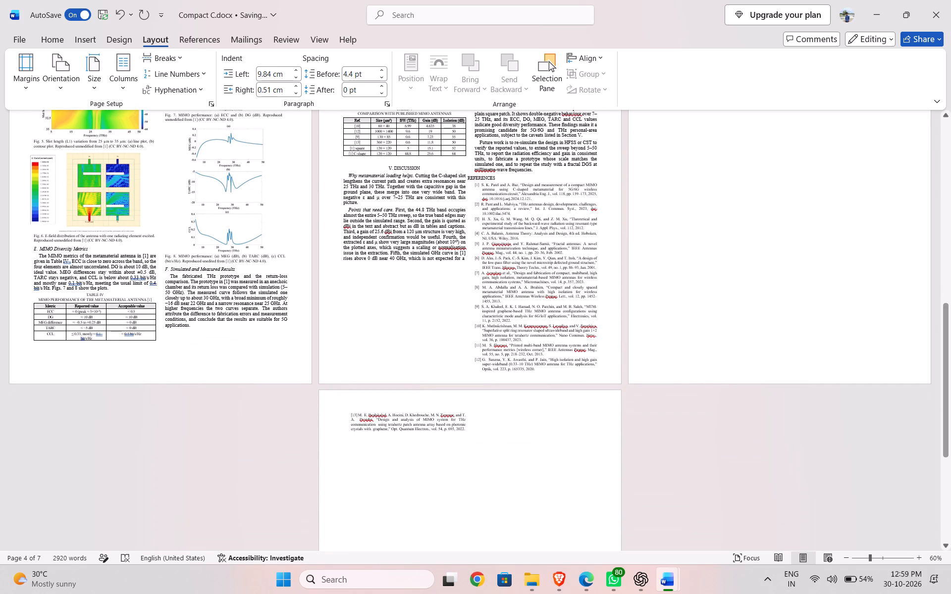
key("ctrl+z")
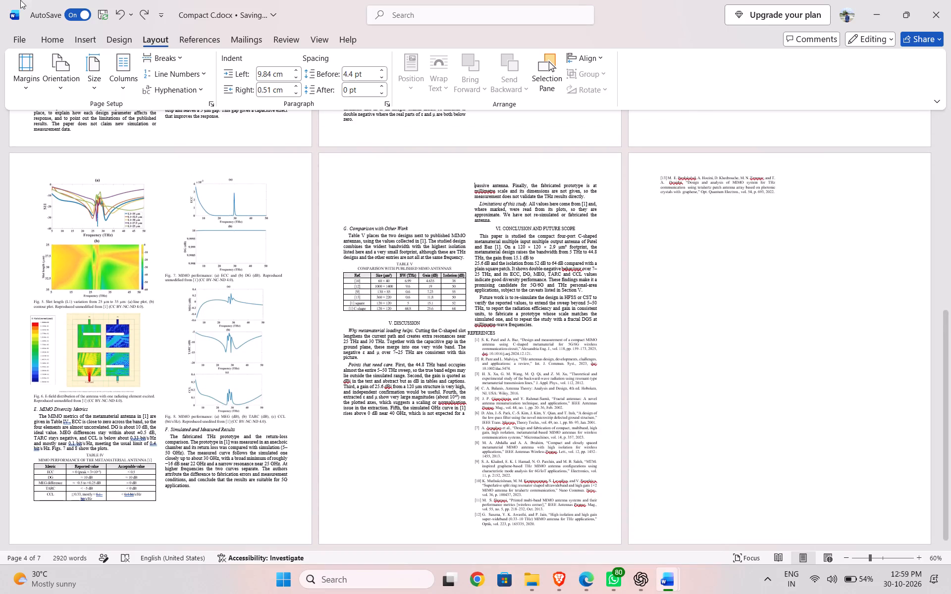
Start saving a copy of the document and choose the "4th year major project MIMO" folder as its destination.
left_click(17, 38)
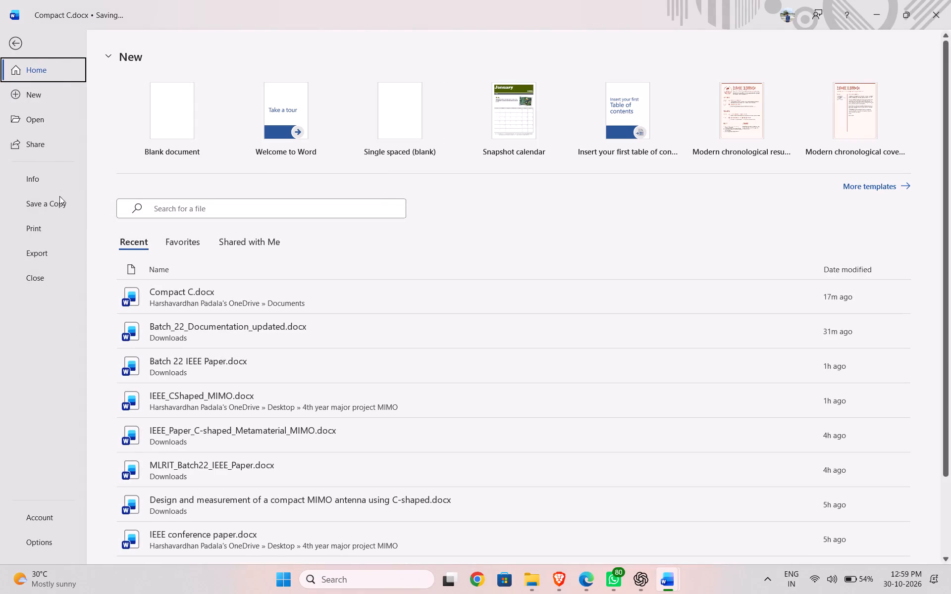
left_click(51, 200)
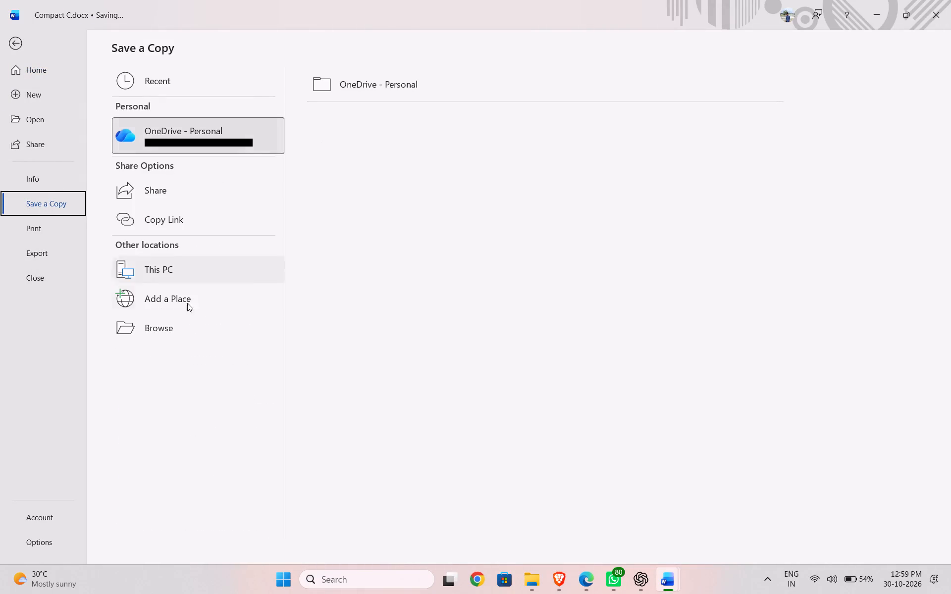
left_click(181, 330)
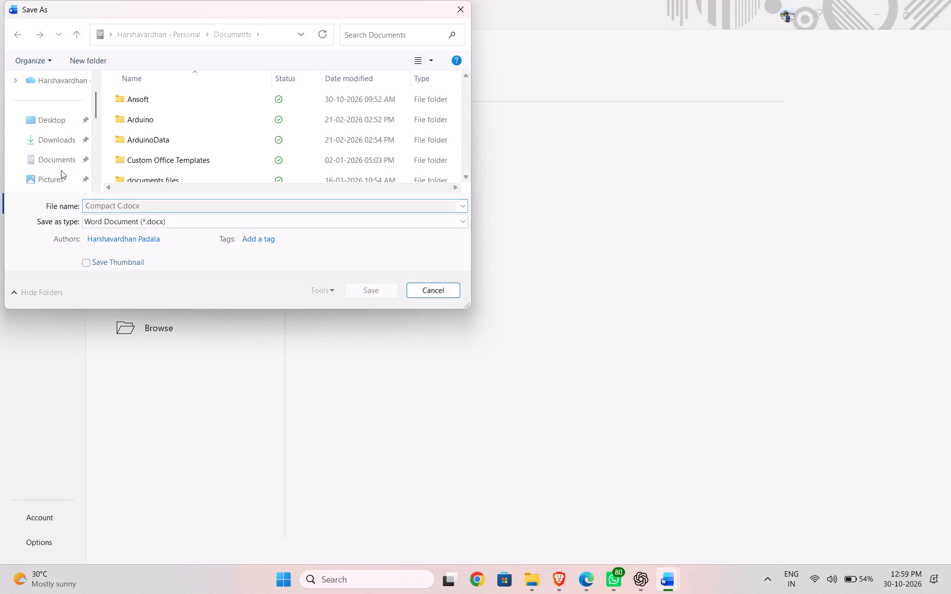
scroll(61, 161, "down", 3)
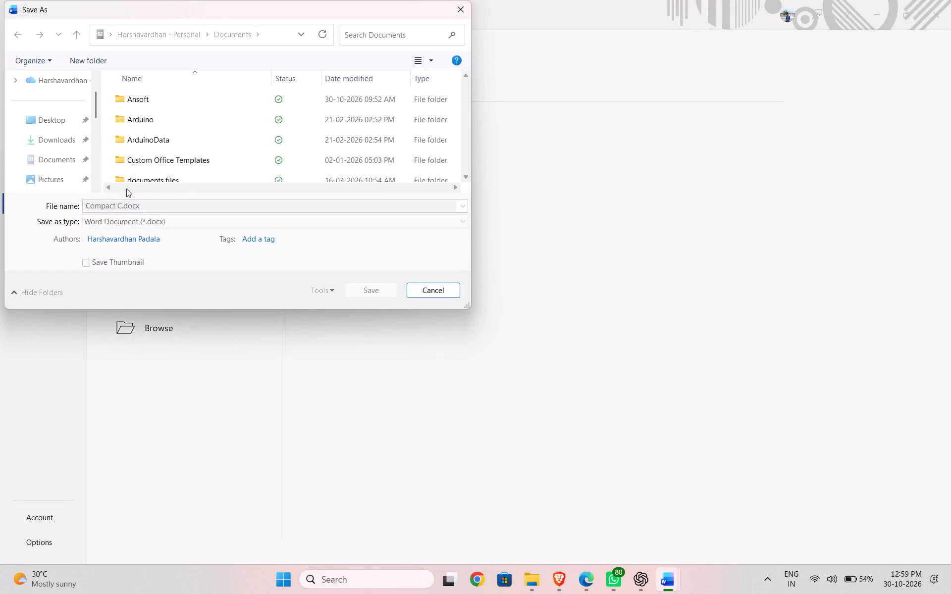
left_click(209, 235)
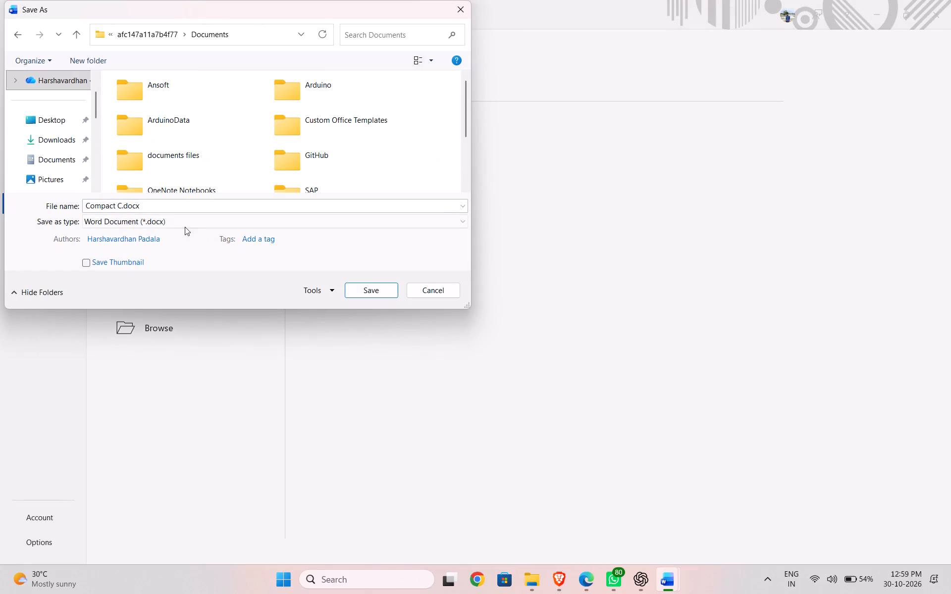
left_click(163, 212)
scroll(56, 155, "down", 4)
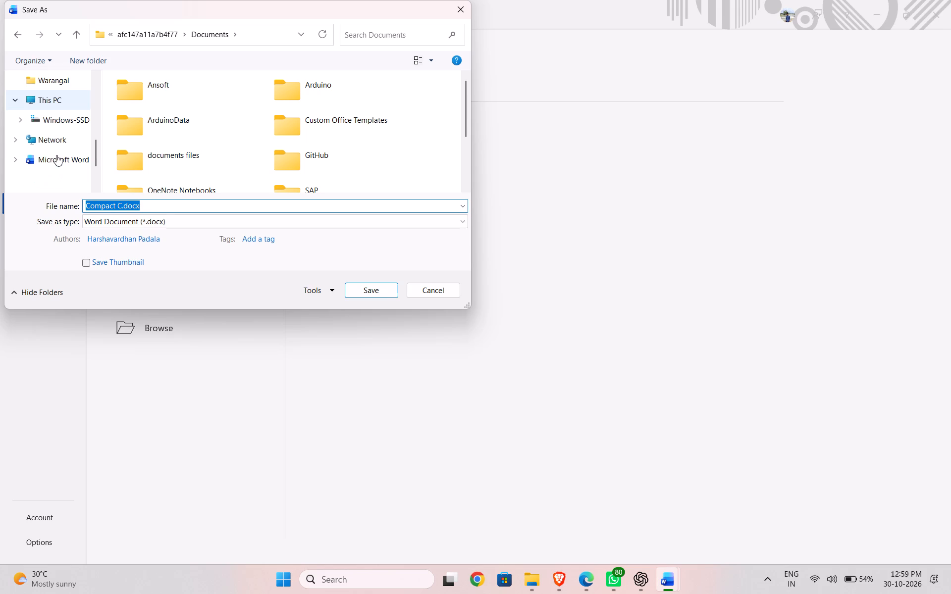
scroll(56, 155, "up", 2)
left_click(56, 124)
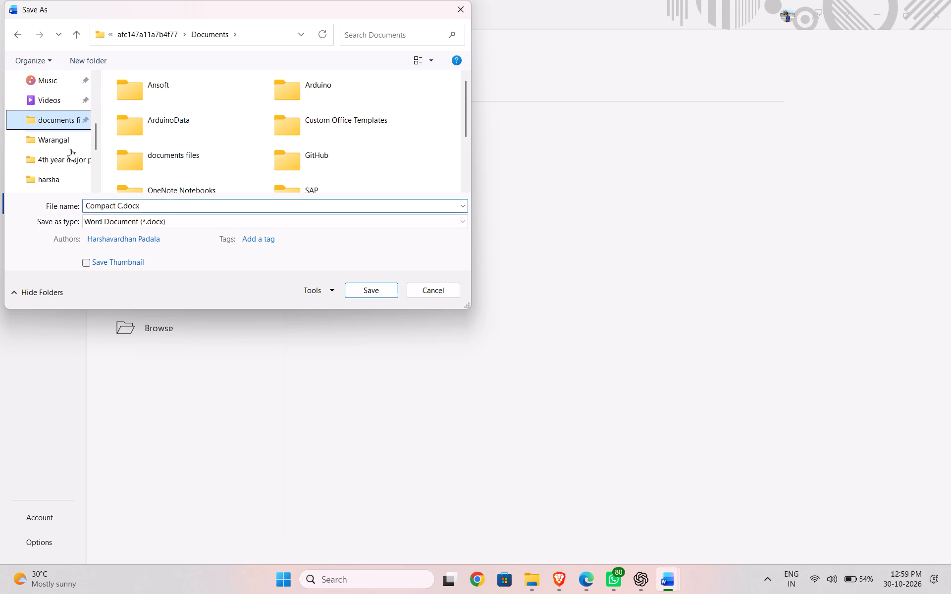
scroll(50, 139, "down", 1)
left_click(53, 95)
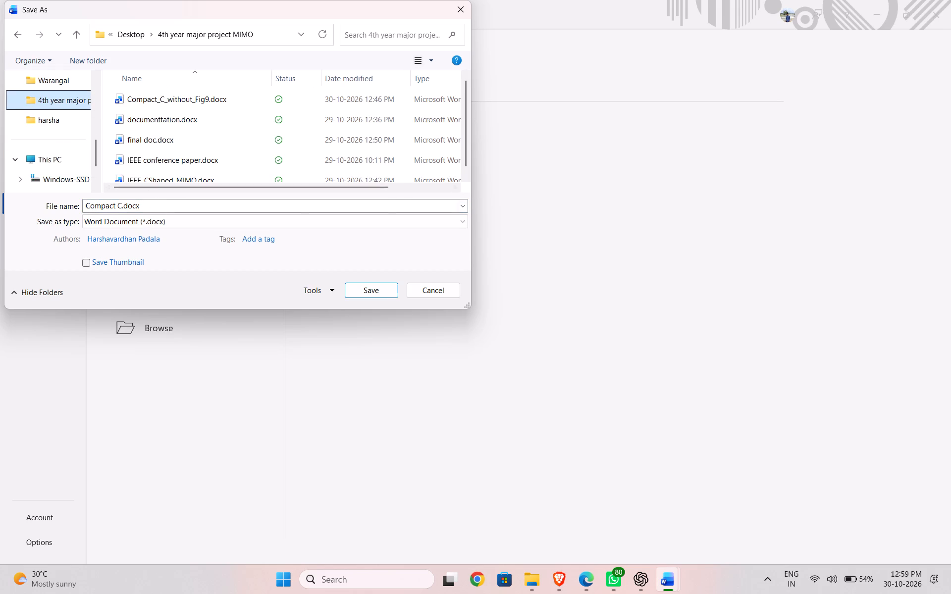
Name the copy Batch 22 and save it in PDF format.
left_click_drag(153, 206, 0, 207)
type("Batch")
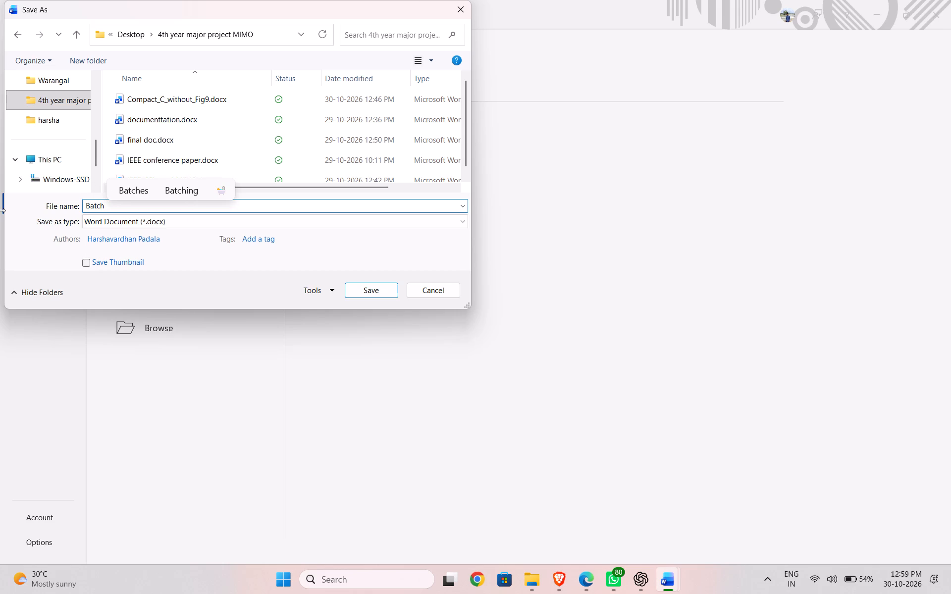
key("space")
type("22")
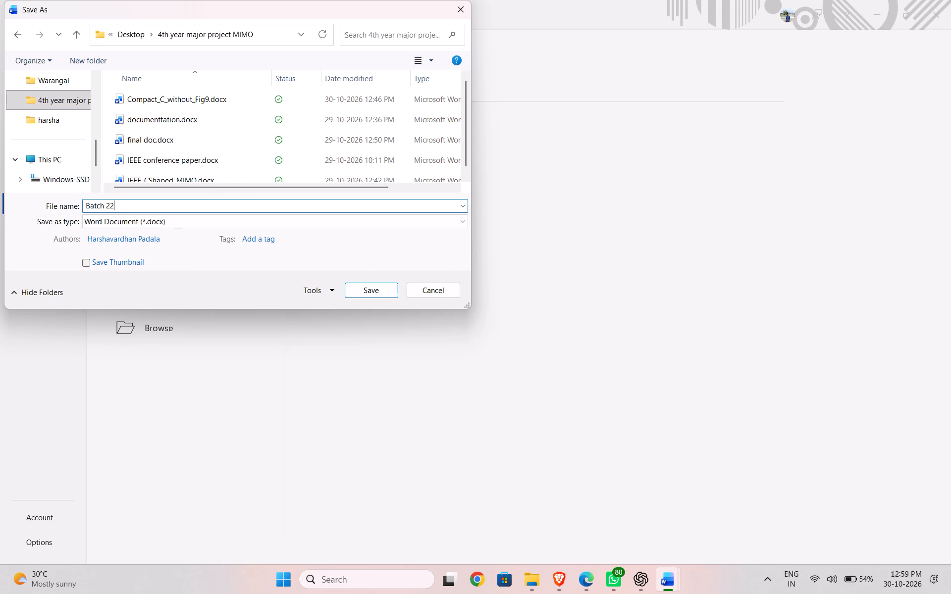
left_click(190, 222)
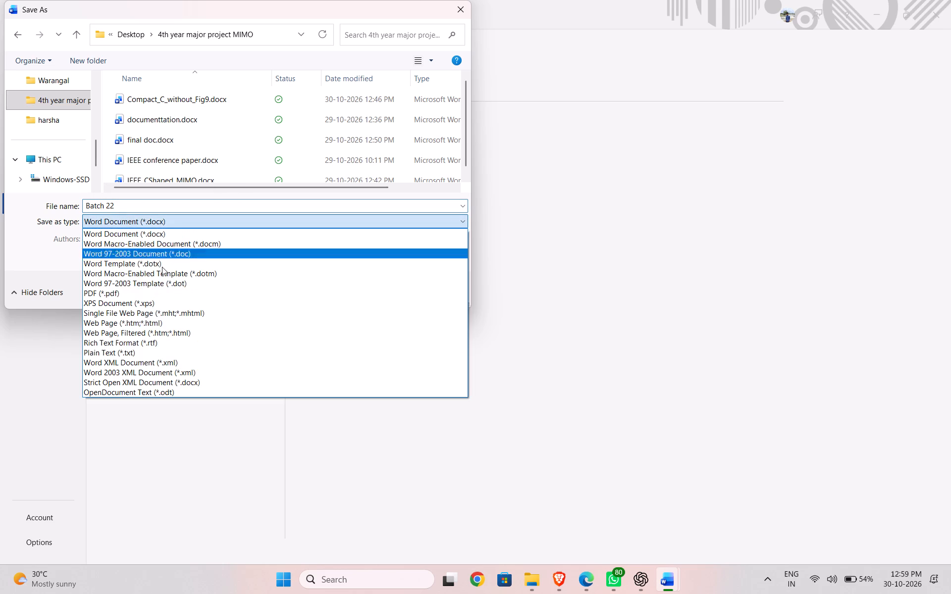
left_click(158, 297)
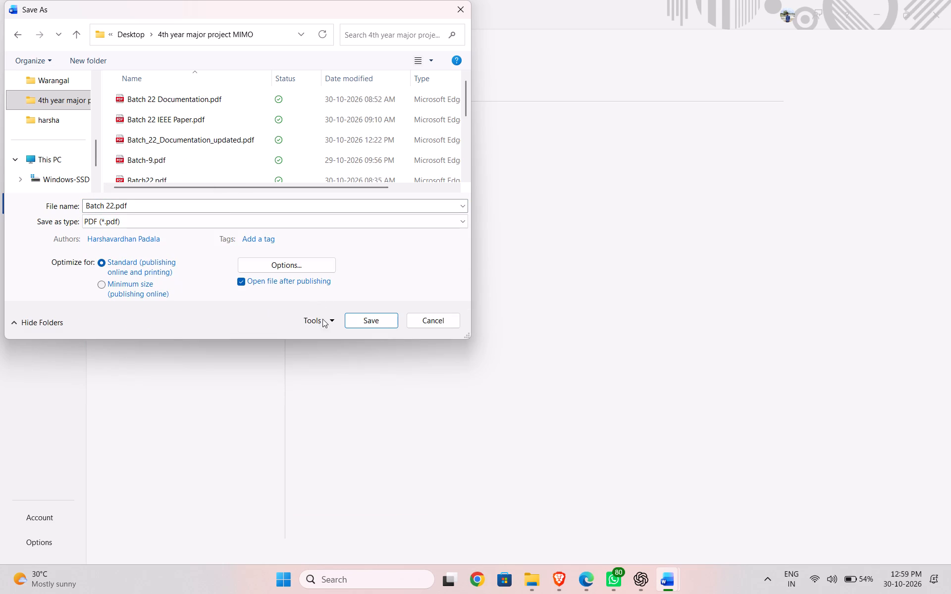
left_click(378, 324)
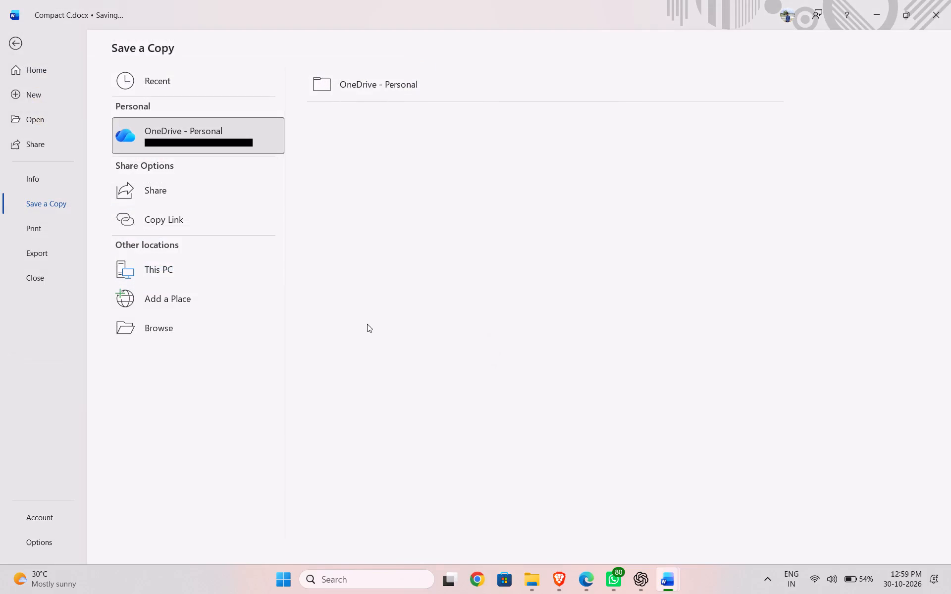
Switch to the exported Batch 22.pdf in Microsoft Edge and copy its full file address.
left_click(537, 586)
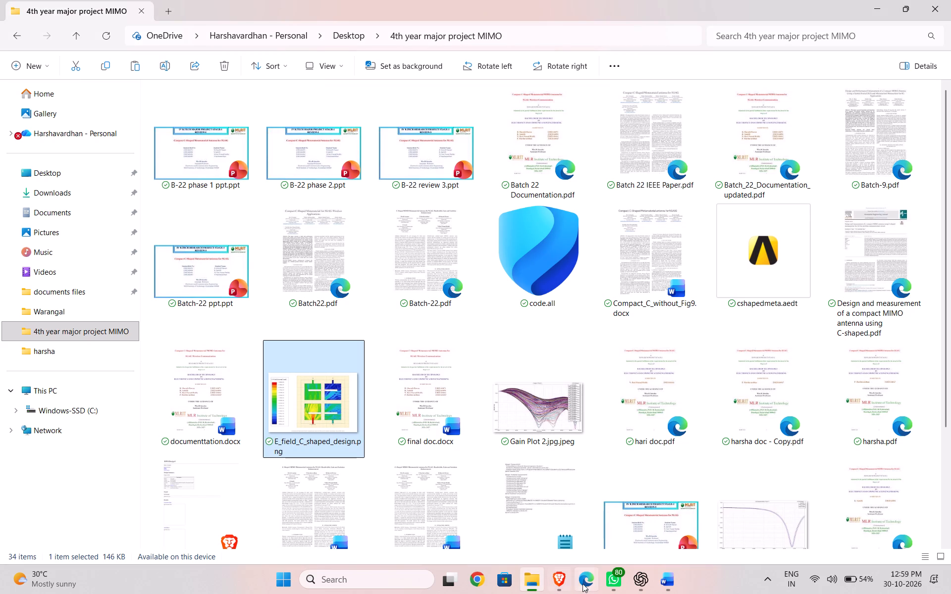
left_click(584, 584)
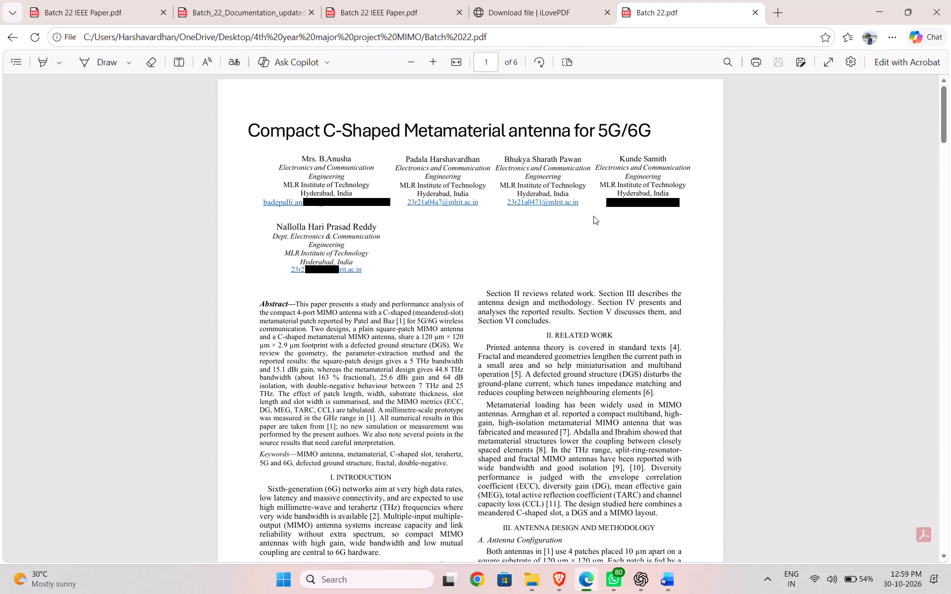
left_click(528, 36)
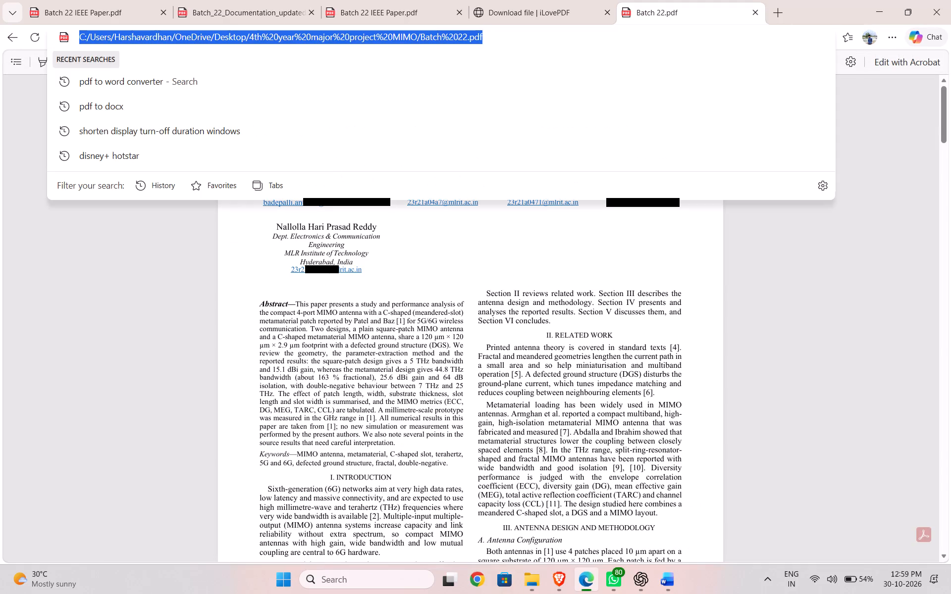
key("ctrl+c")
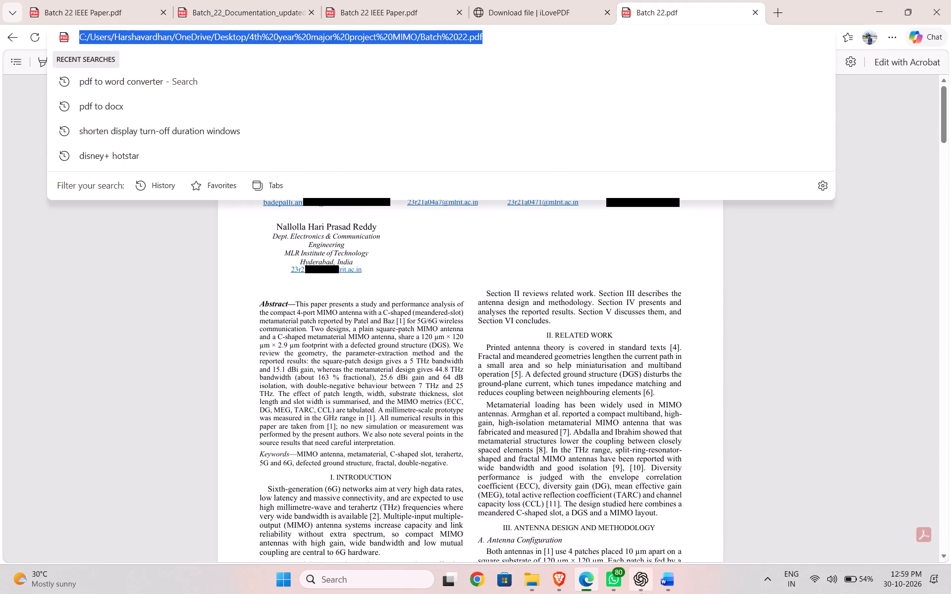
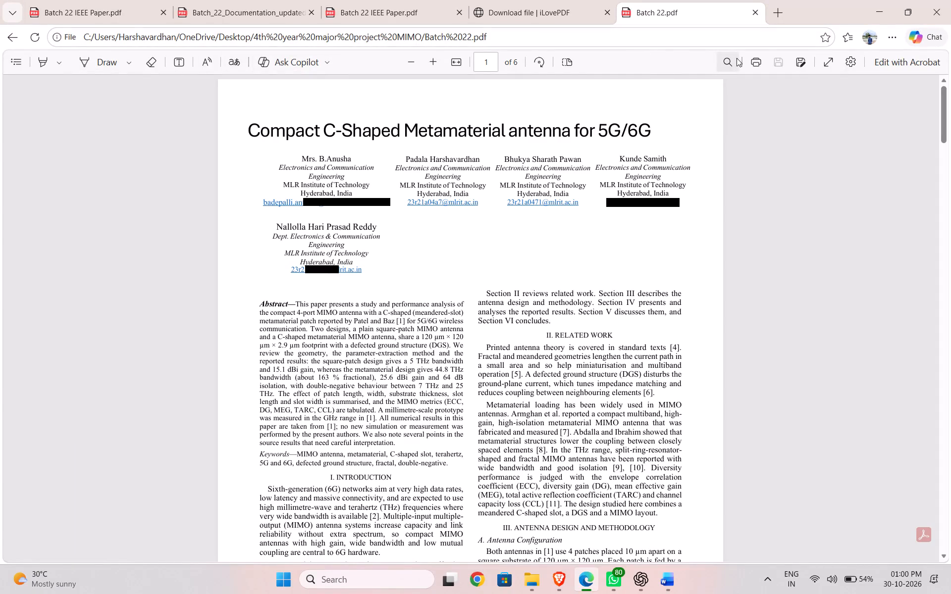
Review the page layout of the exported PDF through its last page, including the blank area above the "Comparison with Other Work" section.
scroll(661, 335, "down", 20)
scroll(661, 335, "down", 5)
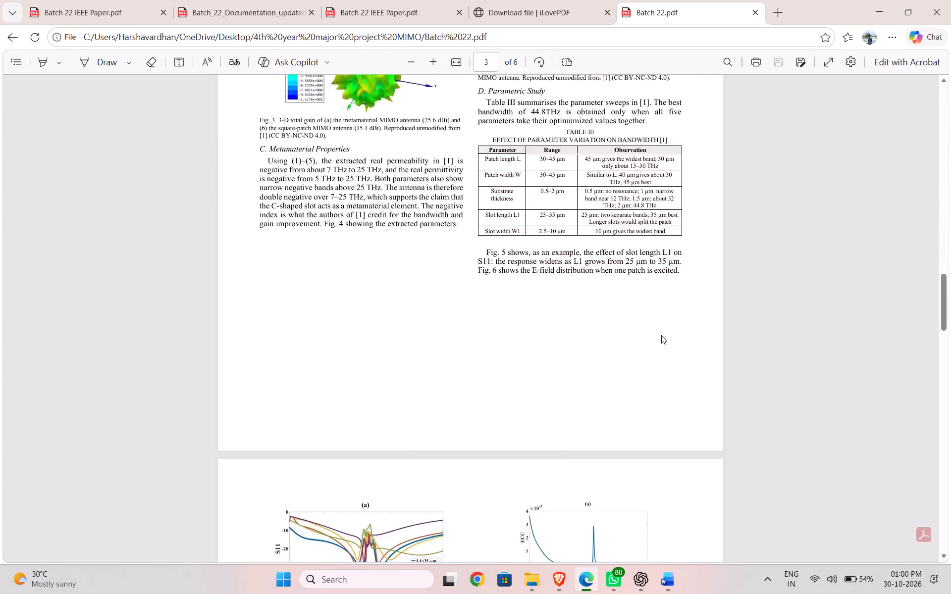
scroll(661, 335, "down", 20)
scroll(661, 335, "down", 13)
scroll(661, 335, "up", 7)
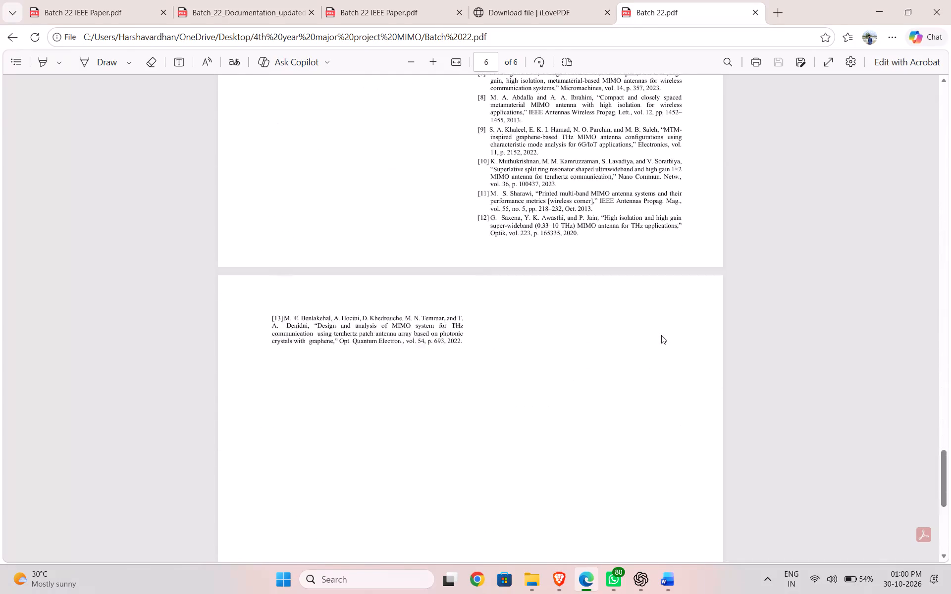
scroll(661, 335, "up", 6)
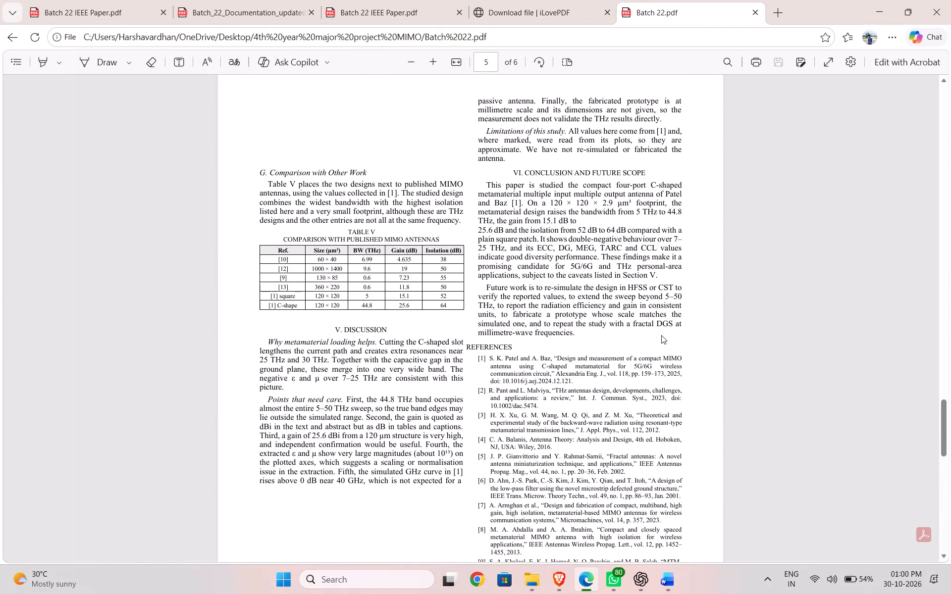
scroll(524, 276, "up", 5)
scroll(524, 276, "down", 1)
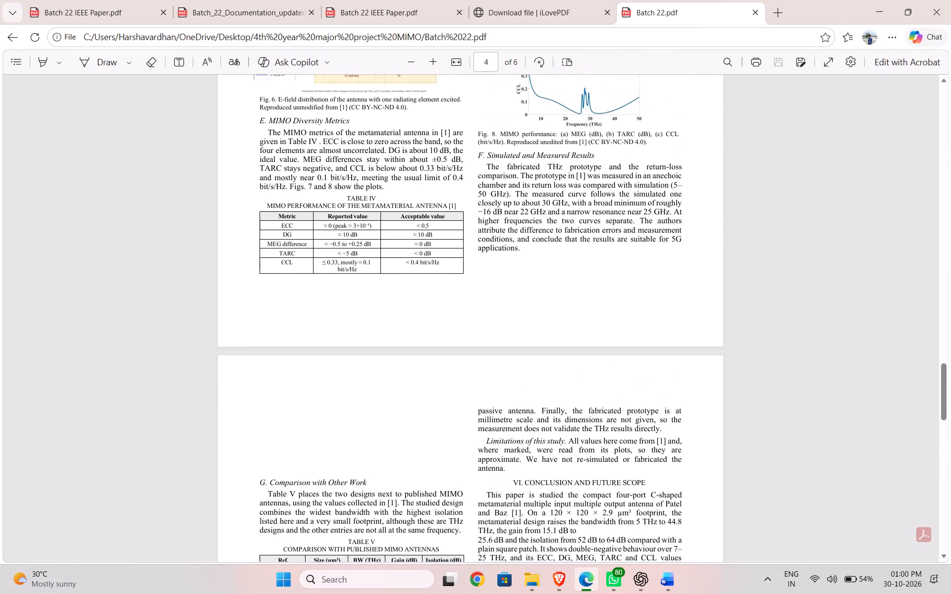
scroll(524, 276, "down", 2)
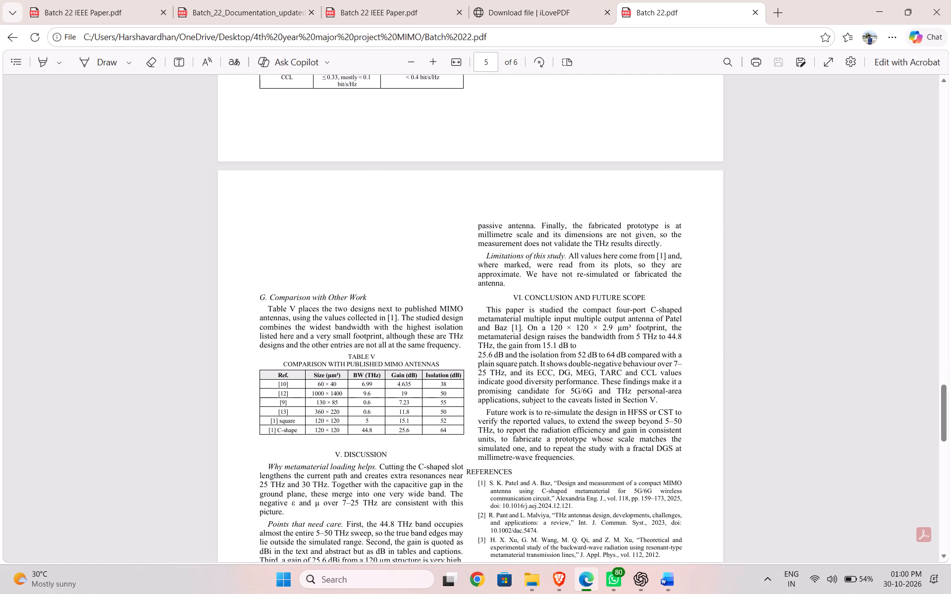
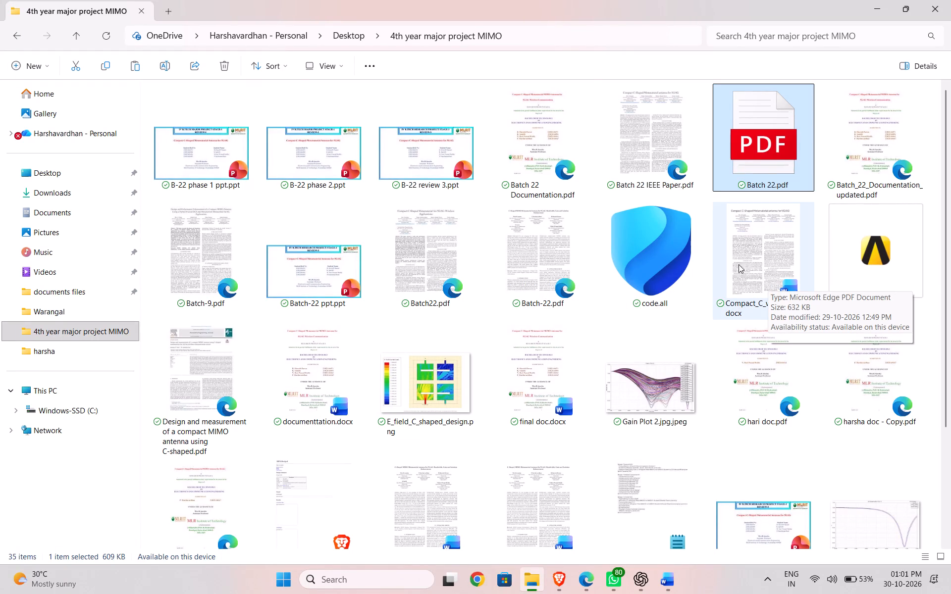
Open Compact_C_without_Fig9.docx from the 4th year major project MIMO folder in Word.
double_click(767, 246)
Look through all pages of the document to examine the layout of its figures, tables and references.
scroll(478, 273, "down", 10)
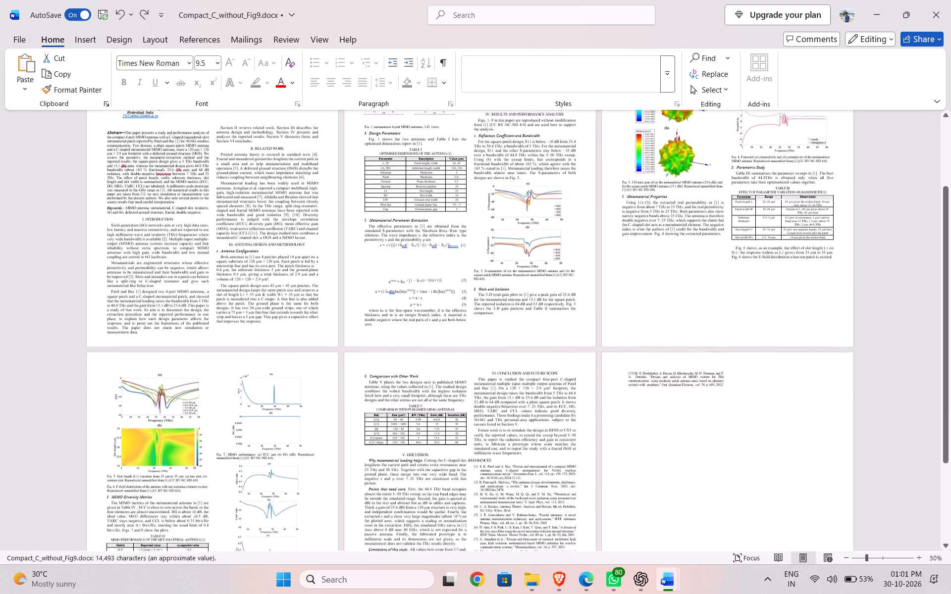
scroll(478, 273, "down", 2)
scroll(478, 273, "up", 11)
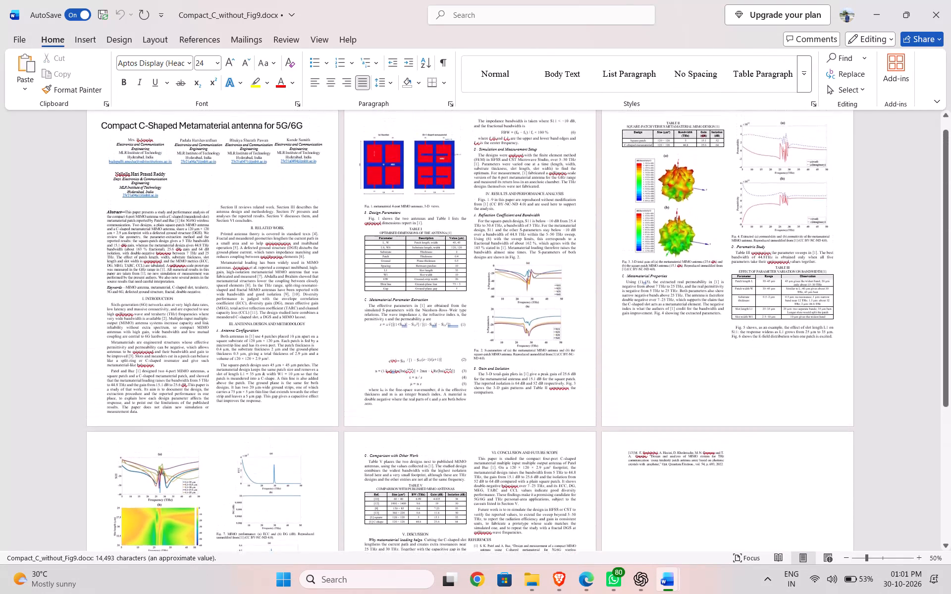
scroll(478, 273, "down", 19)
scroll(478, 273, "up", 12)
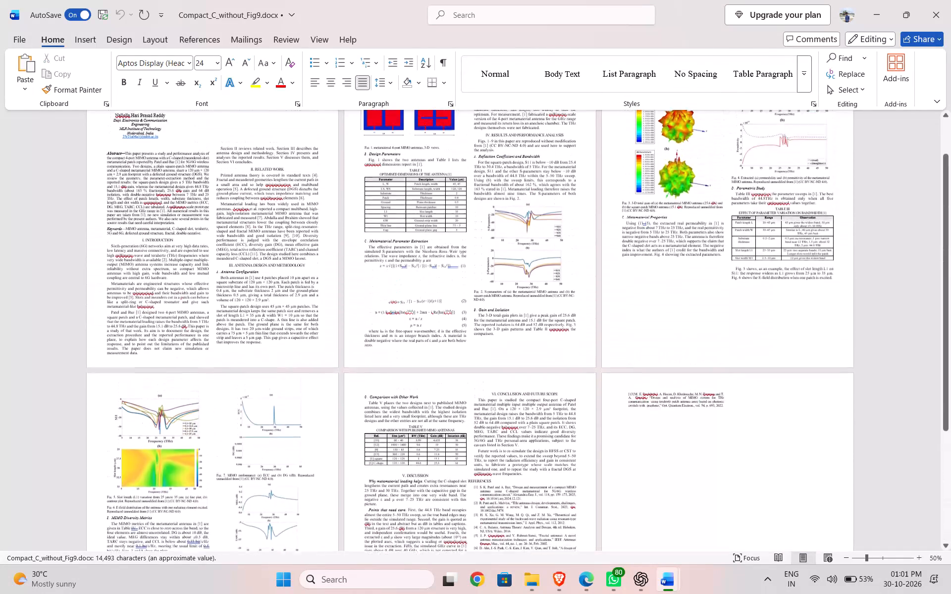
scroll(478, 273, "up", 12)
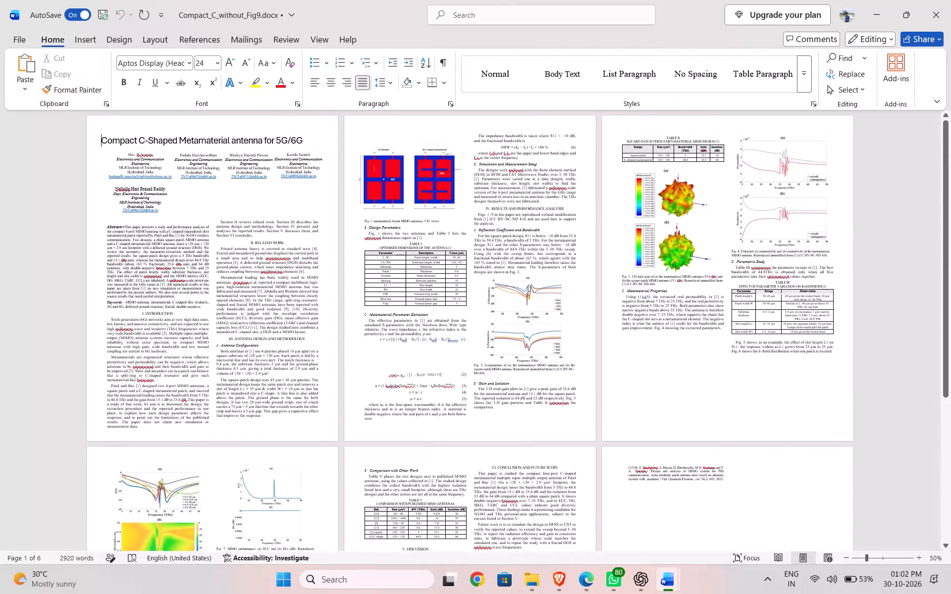
scroll(662, 266, "down", 4)
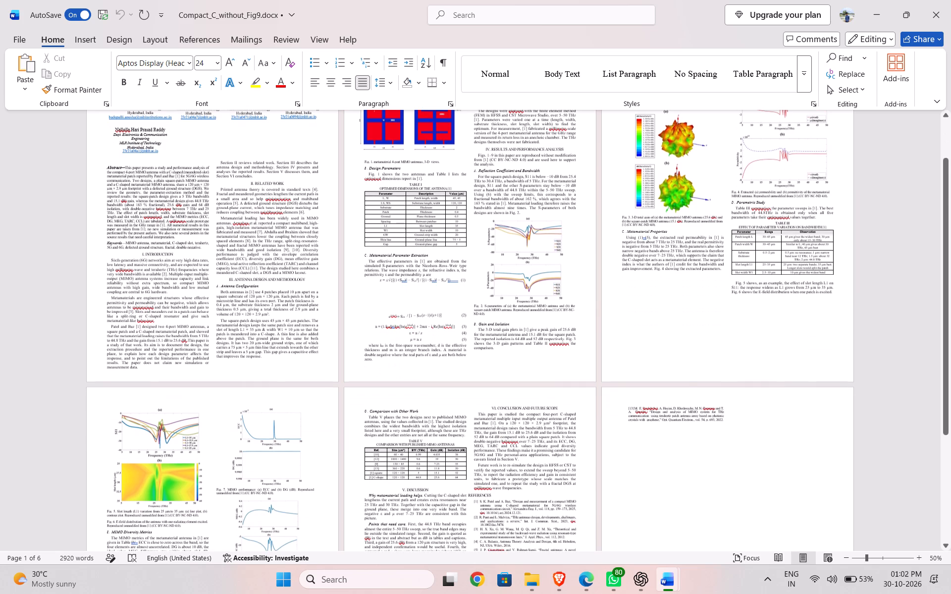
scroll(706, 252, "down", 10)
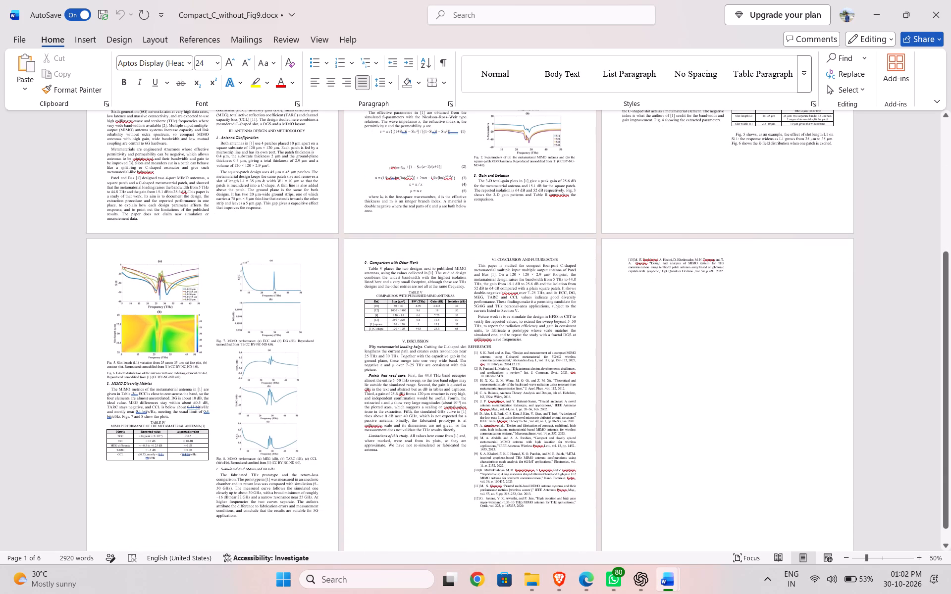
scroll(475, 334, "down", 3)
scroll(441, 356, "down", 1)
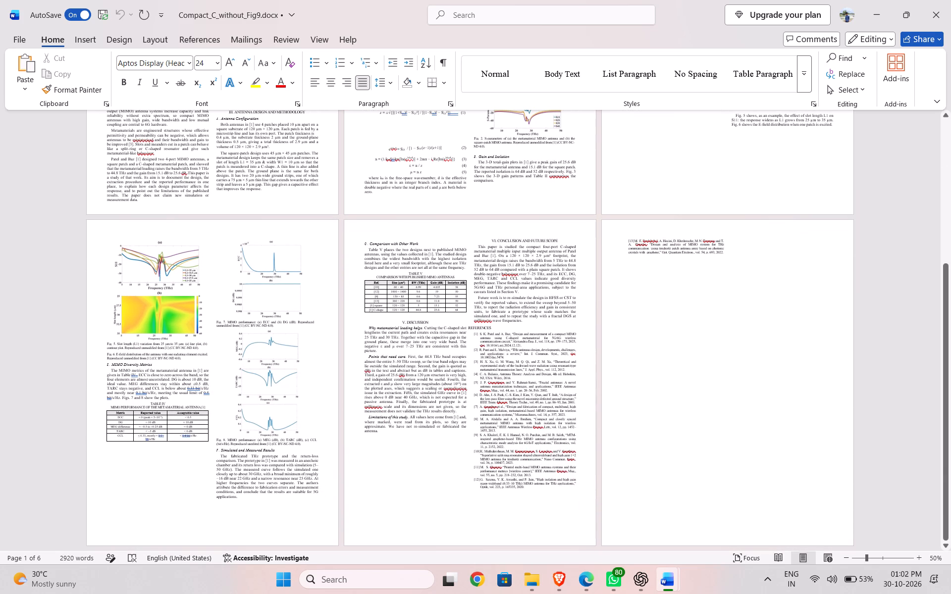
Center the REFERENCES heading above the reference list on page 5.
scroll(441, 356, "down", 3)
triple_click(471, 329)
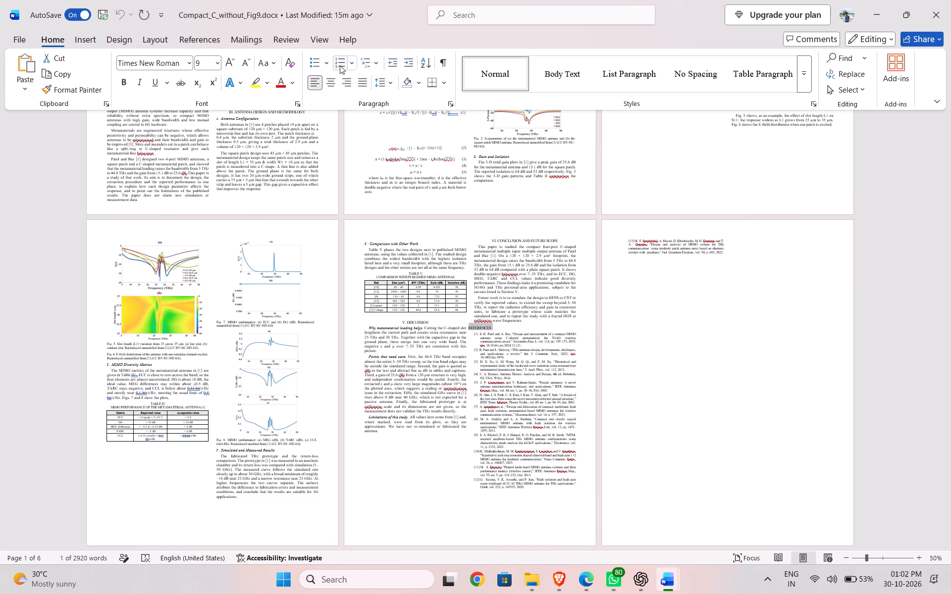
left_click(332, 80)
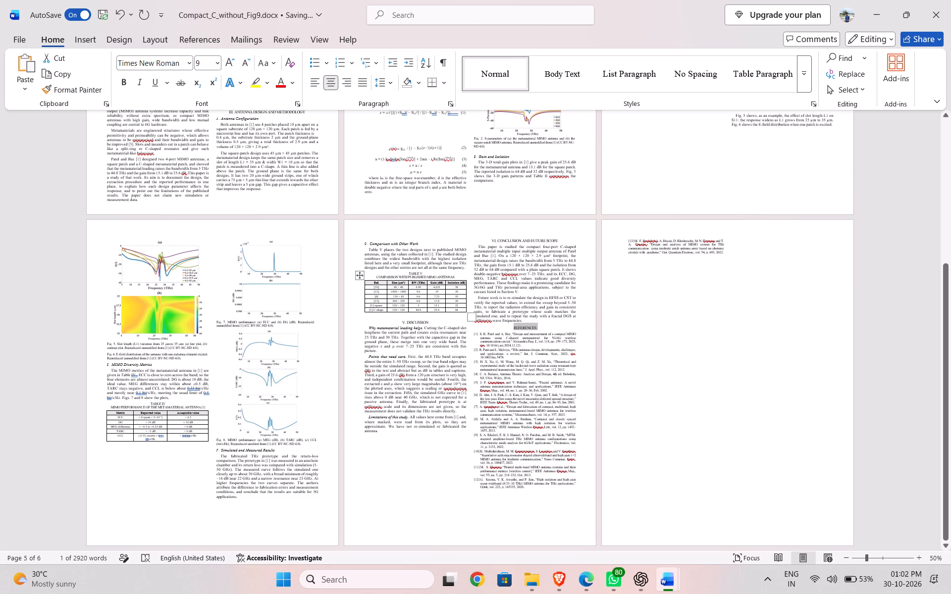
left_click(474, 299)
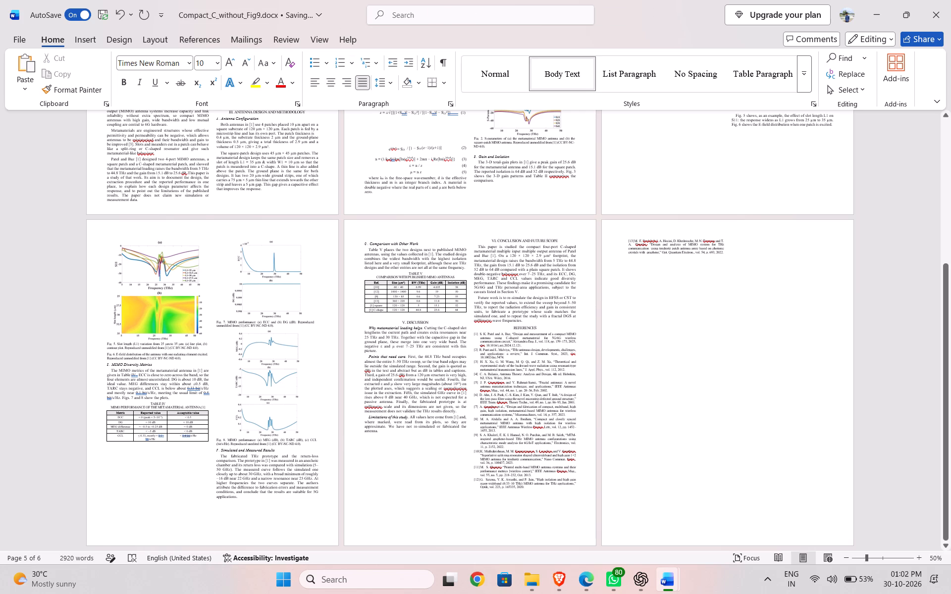
Examine the reference list and the VI. Conclusion and Future Scope heading on page 5 up close.
scroll(434, 336, "up", 3, "ctrl")
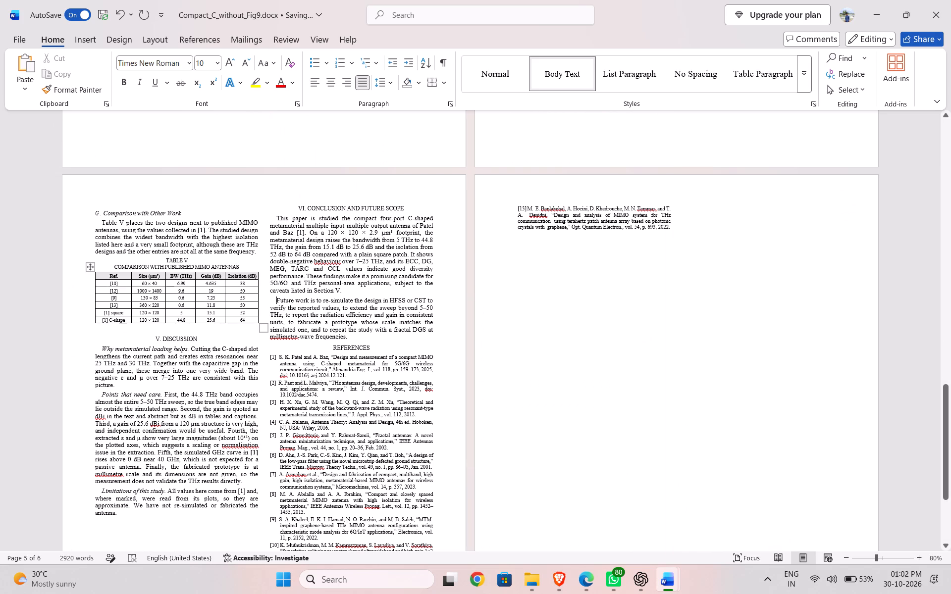
scroll(253, 281, "down", 6)
left_click(155, 449)
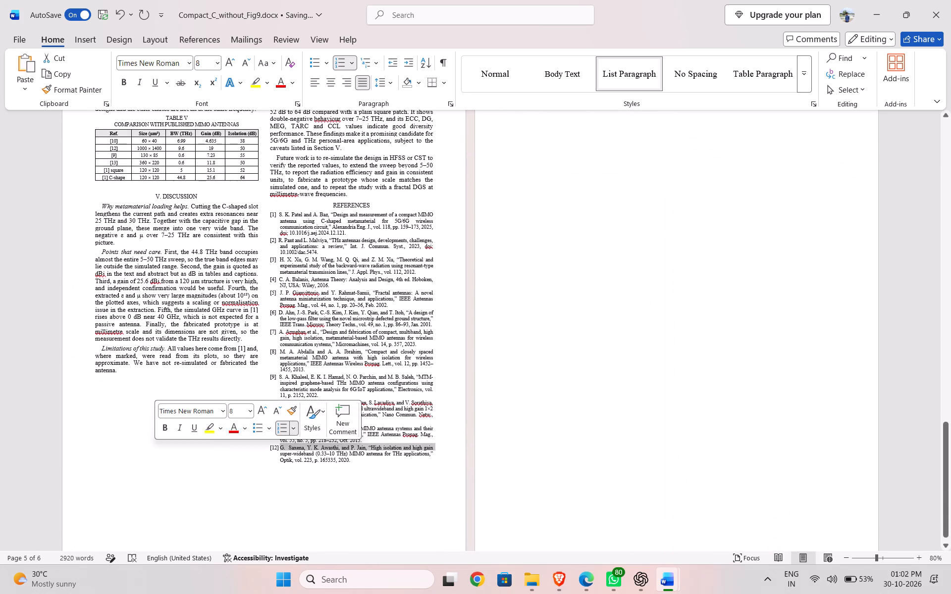
left_click(231, 459)
scroll(323, 325, "up", 4)
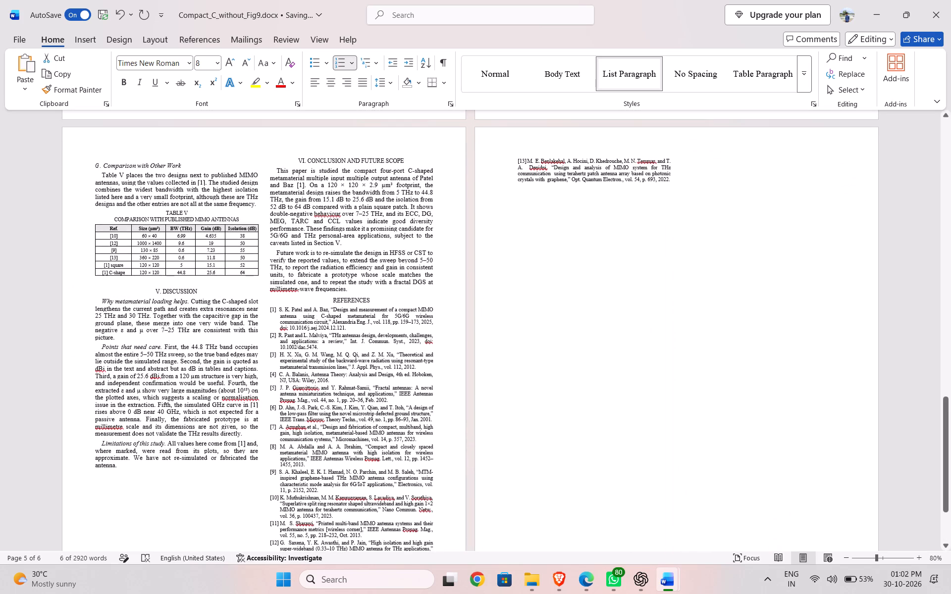
left_click(291, 159)
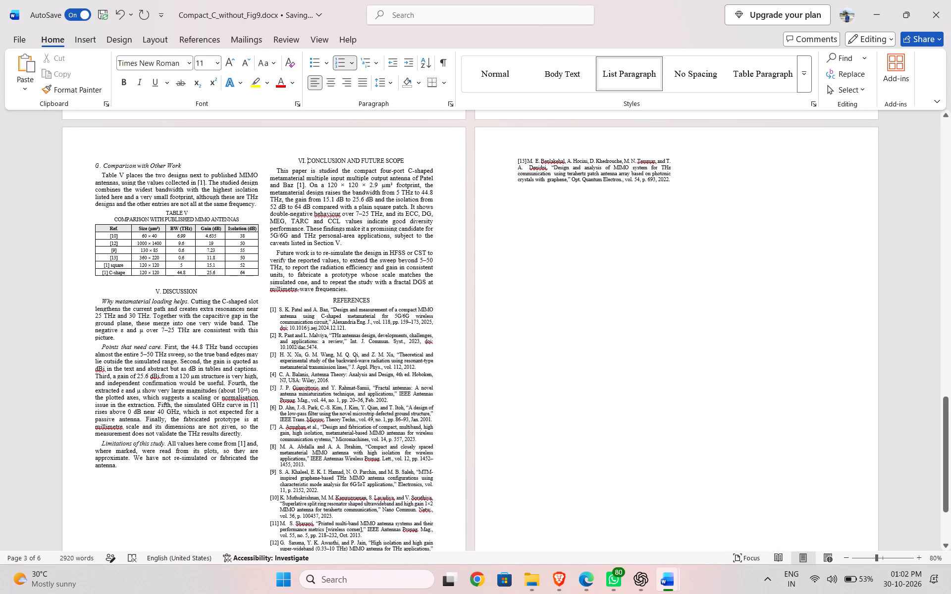
left_click(298, 160)
key("Left")
key("Up")
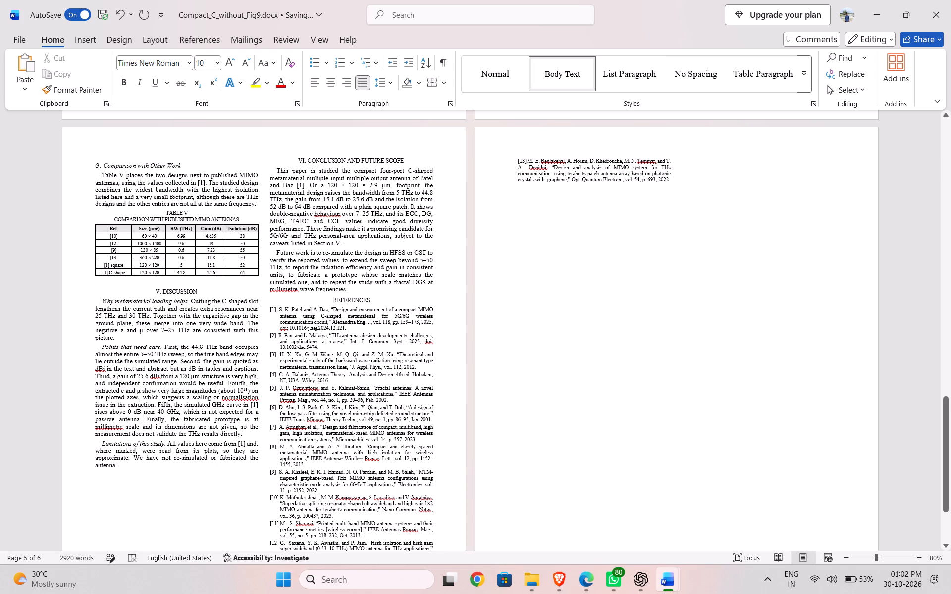
key("Down")
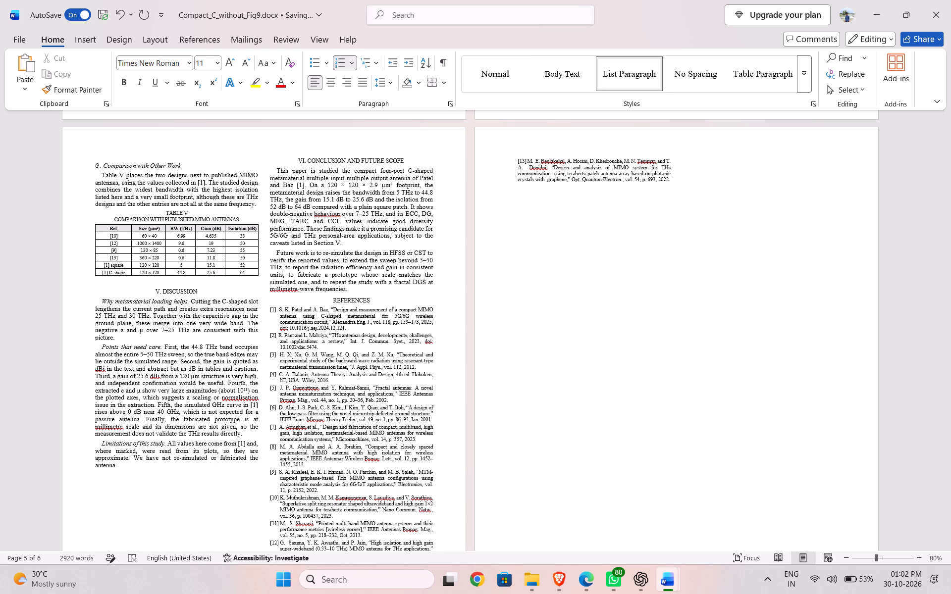
Examine the overall page layout again, including the comparison, discussion and conclusion sections on page 5.
scroll(389, 309, "down", 3)
scroll(389, 309, "down", 3, "ctrl")
scroll(520, 269, "up", 5)
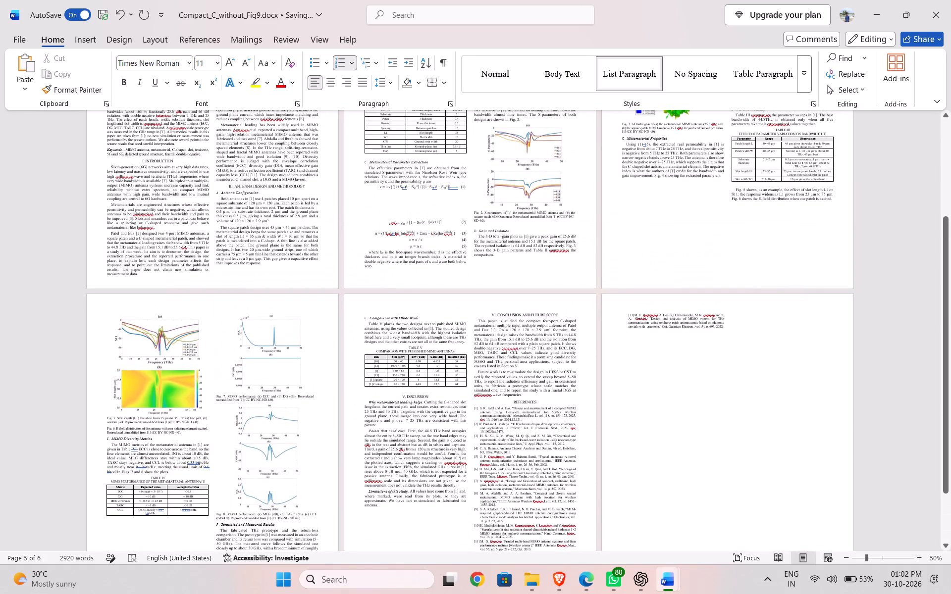
scroll(354, 378, "down", 1)
scroll(354, 378, "up", 7)
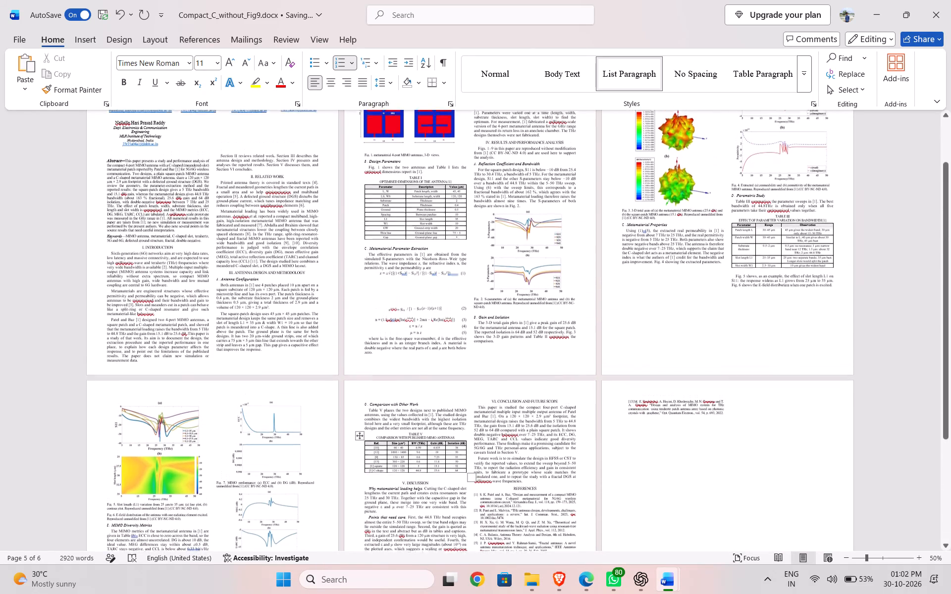
scroll(355, 377, "down", 8)
scroll(162, 412, "up", 4, "ctrl")
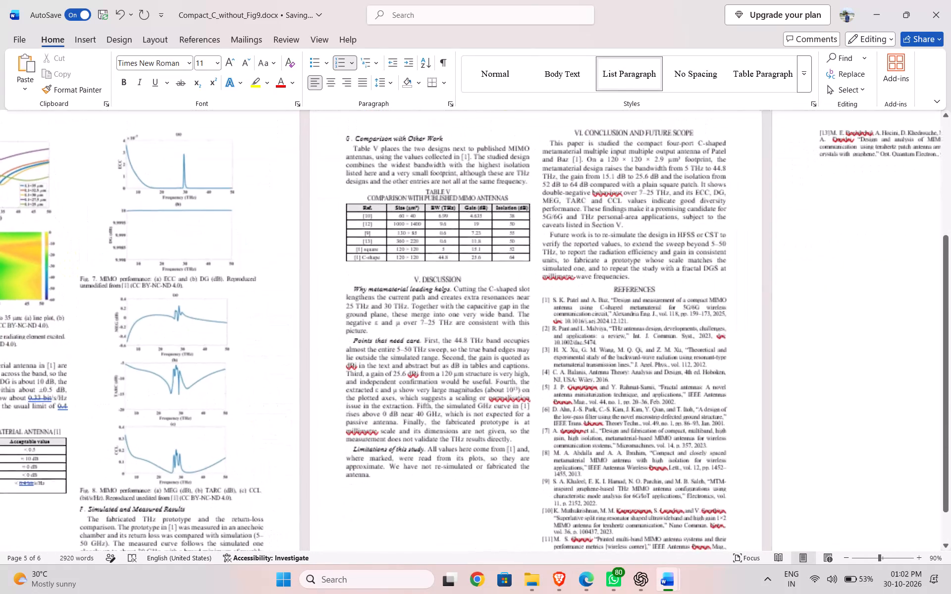
scroll(145, 307, "up", 5)
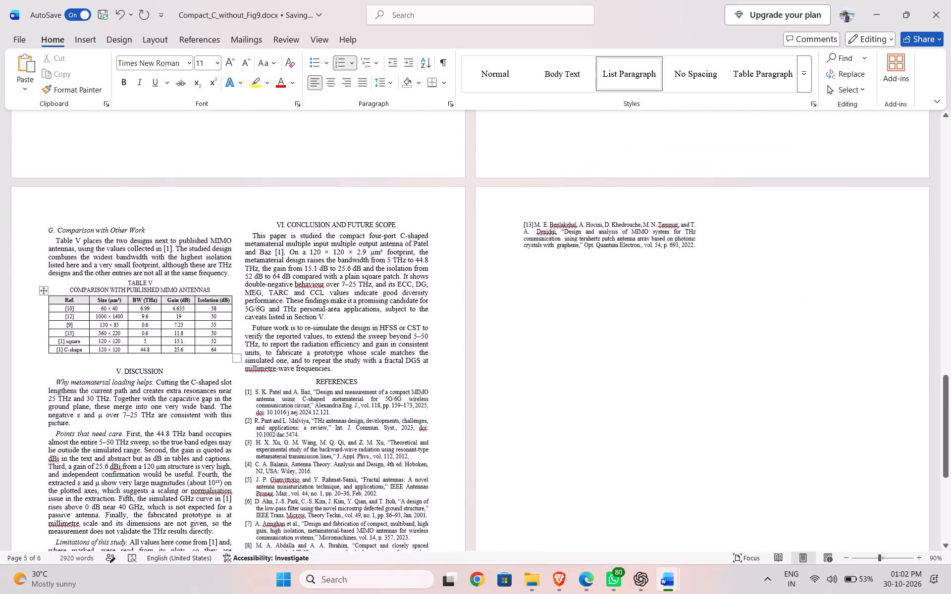
Insert a copy of E_field_C_shaped_design.png from the project folder on a new line between the Fig. 5 and Fig. 6 captions.
scroll(145, 307, "up", 16)
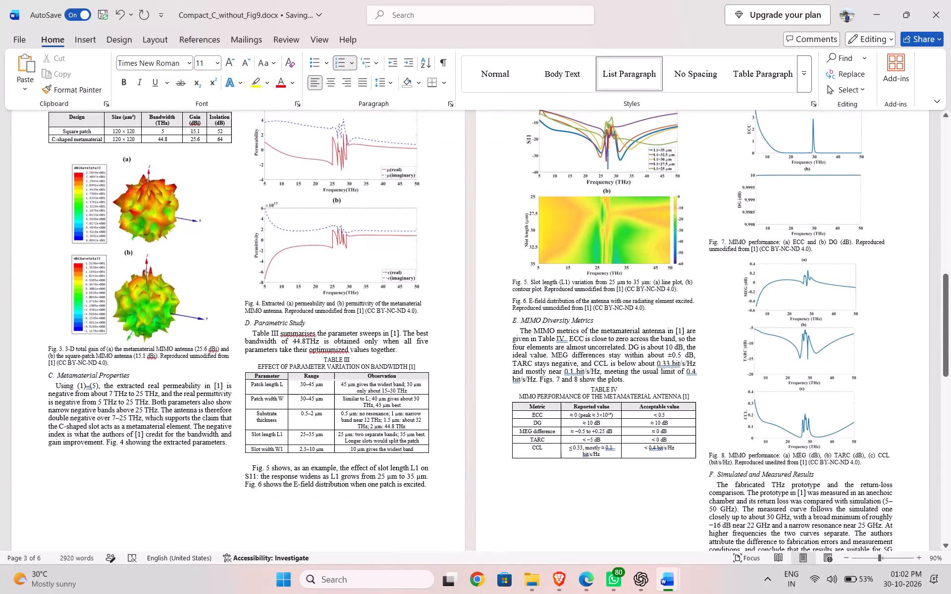
scroll(288, 347, "up", 2)
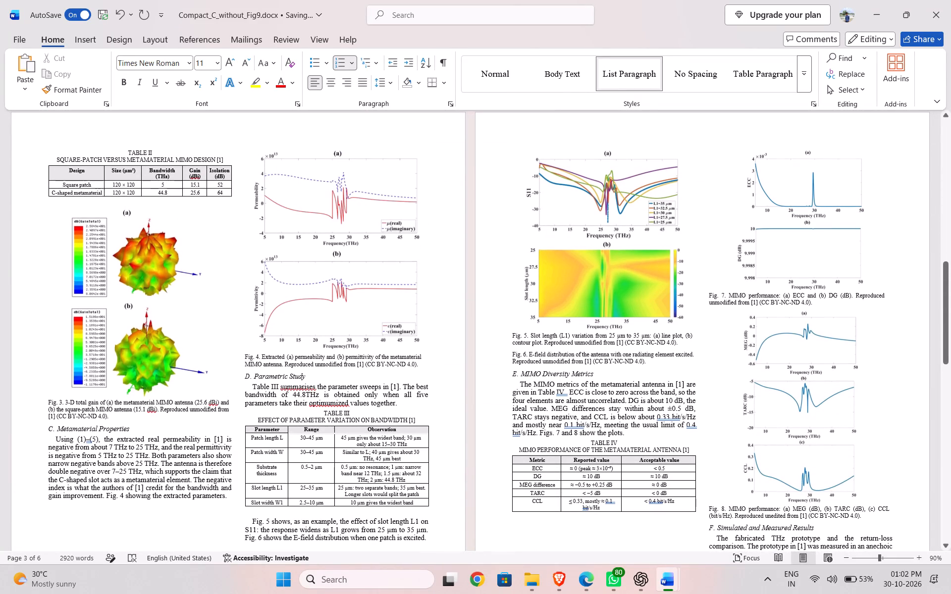
left_click(667, 346)
left_click(688, 346)
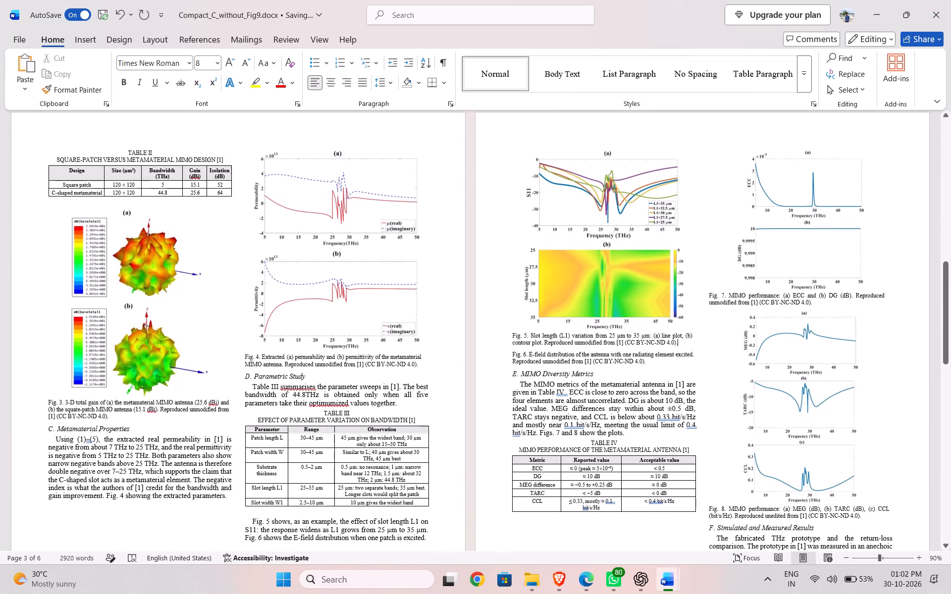
key("Return")
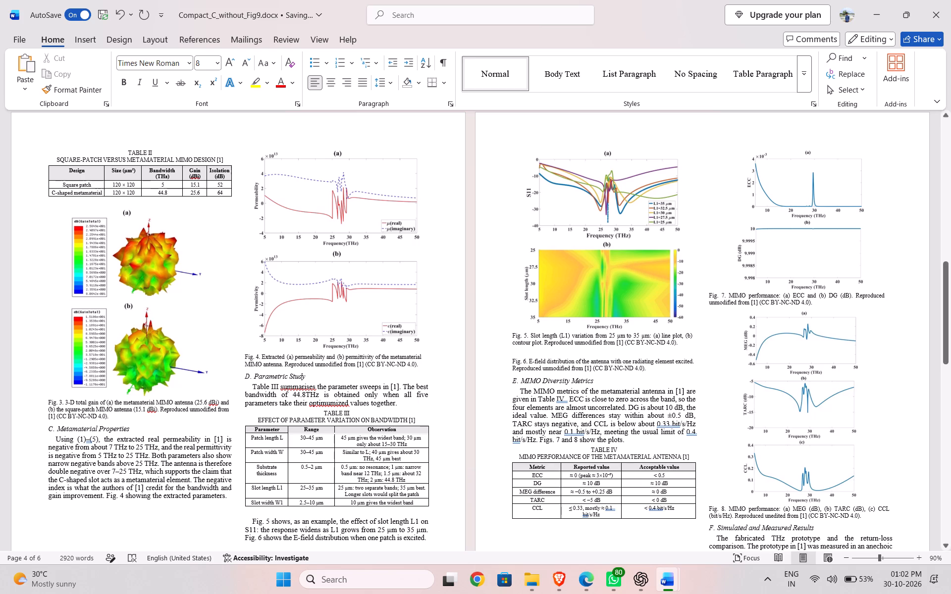
left_click(537, 577)
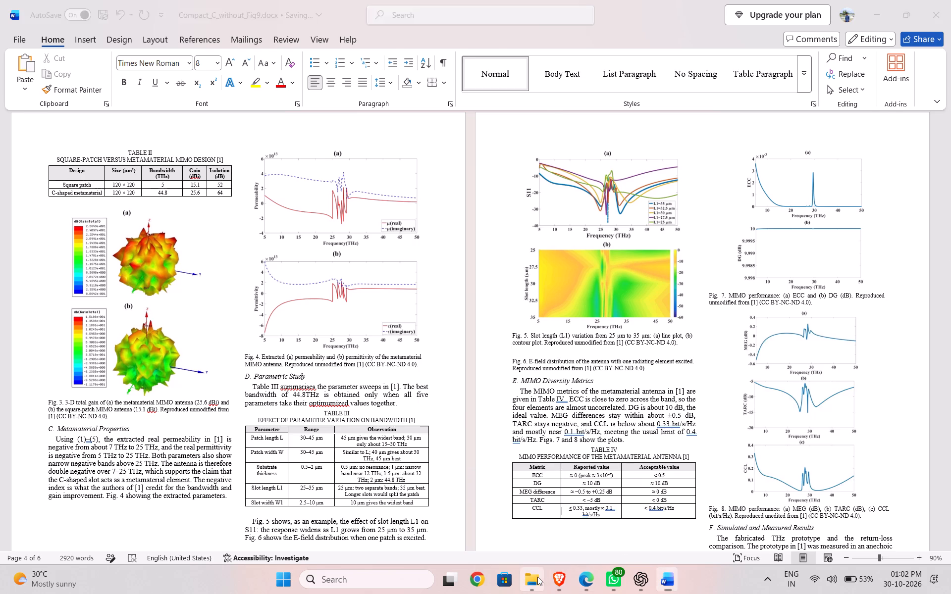
left_click(384, 398)
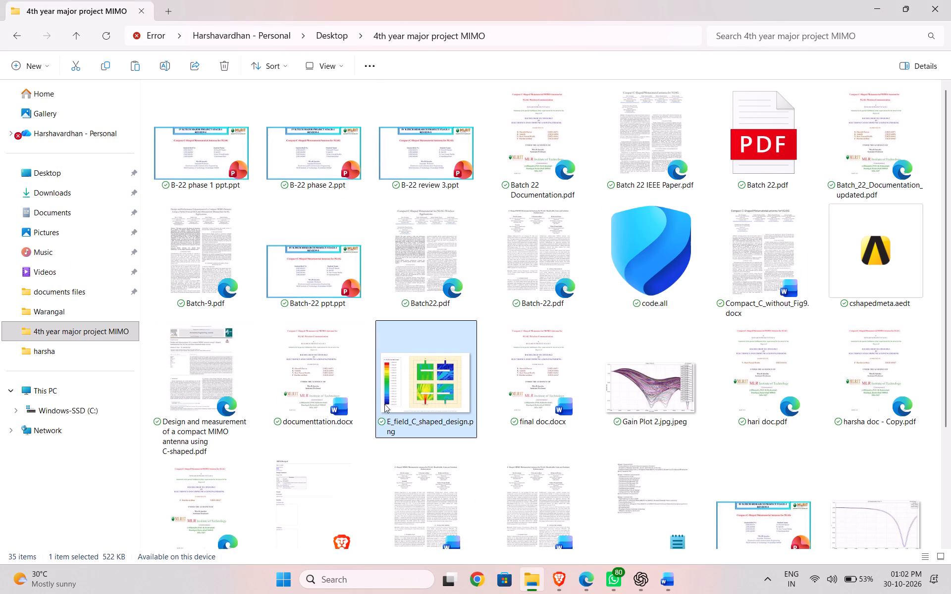
key("ctrl+c")
left_click(680, 530)
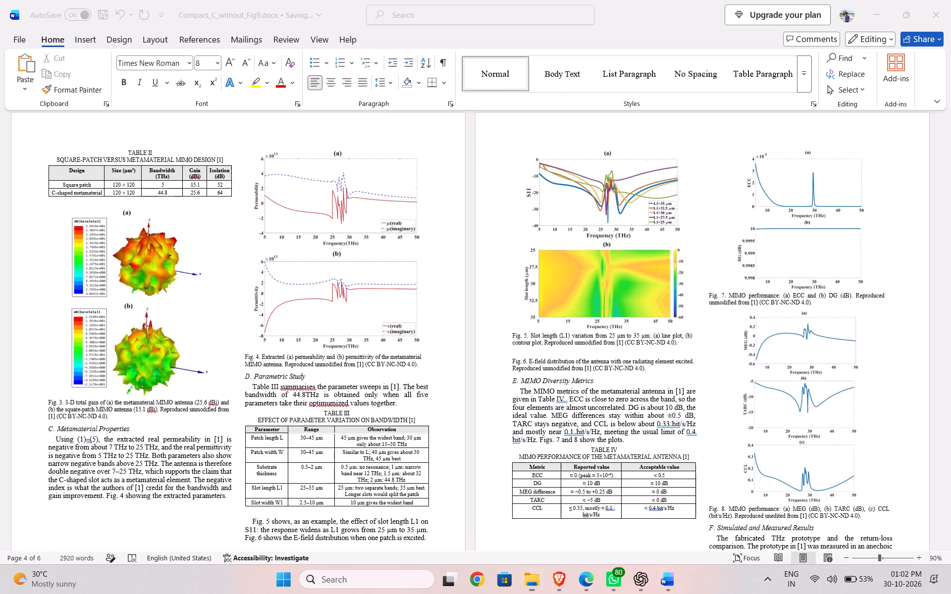
key("ctrl+v")
Review the placement of the Fig. 6 image and the layout of the surrounding pages.
scroll(613, 453, "down", 2)
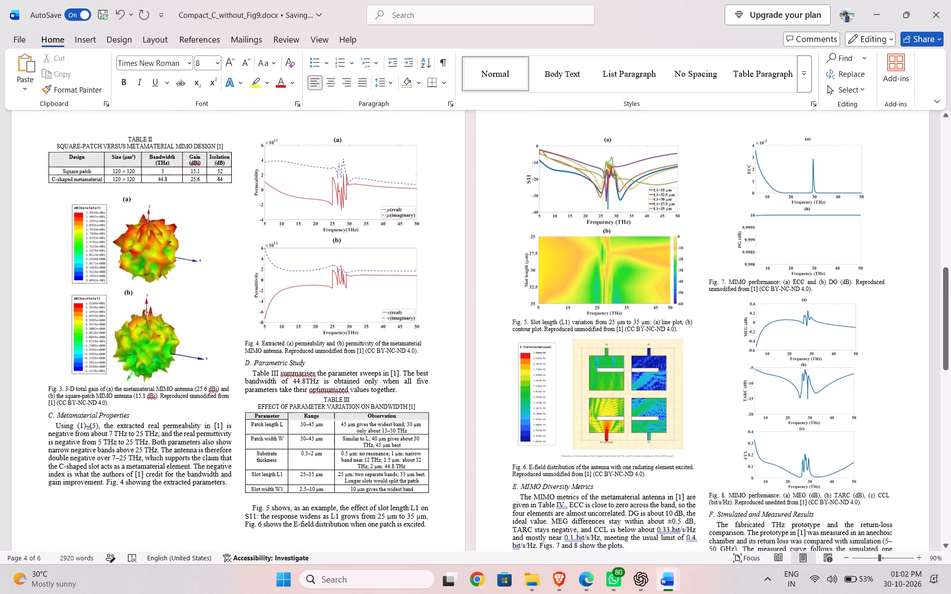
scroll(613, 453, "down", 20)
scroll(613, 453, "down", 1)
scroll(613, 453, "up", 11)
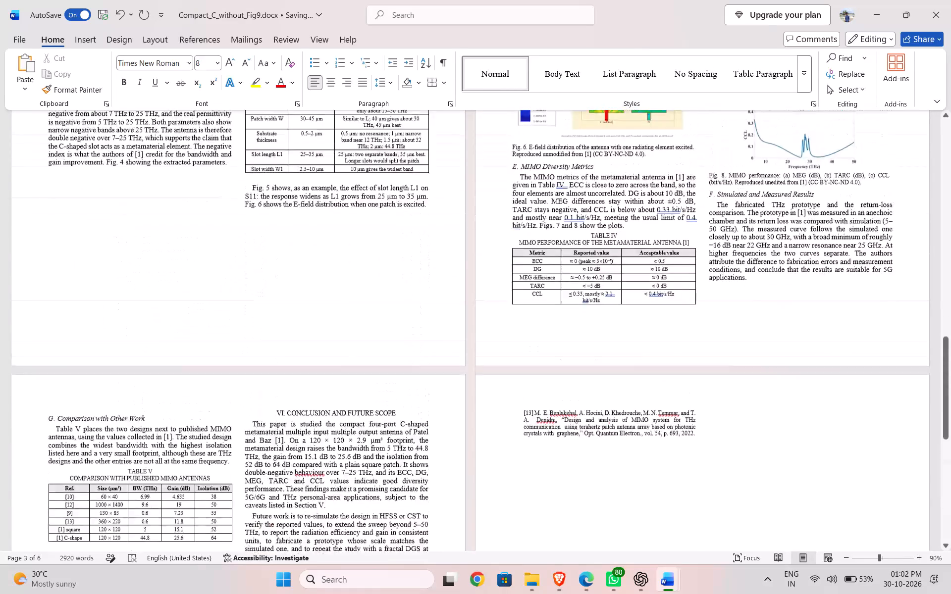
scroll(613, 453, "up", 19)
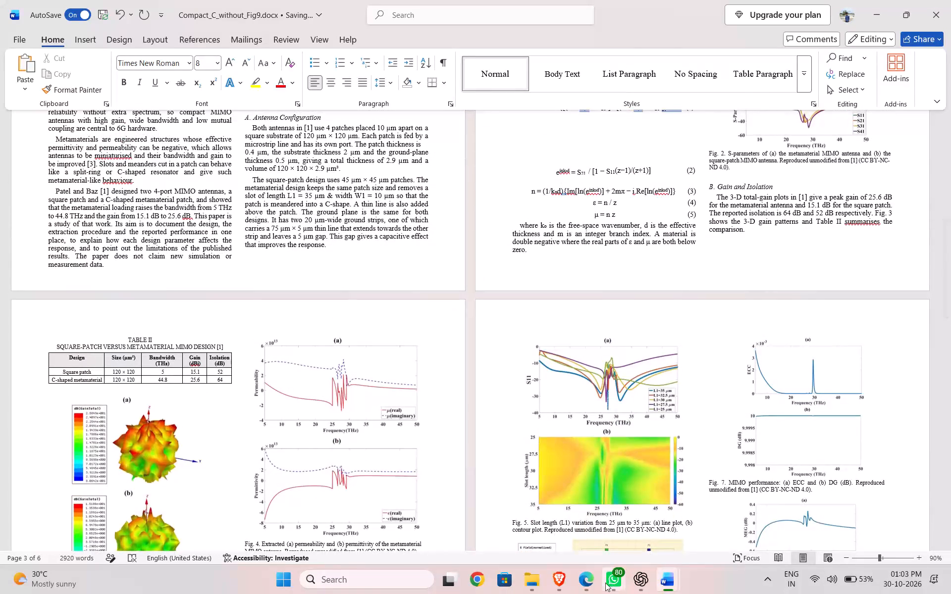
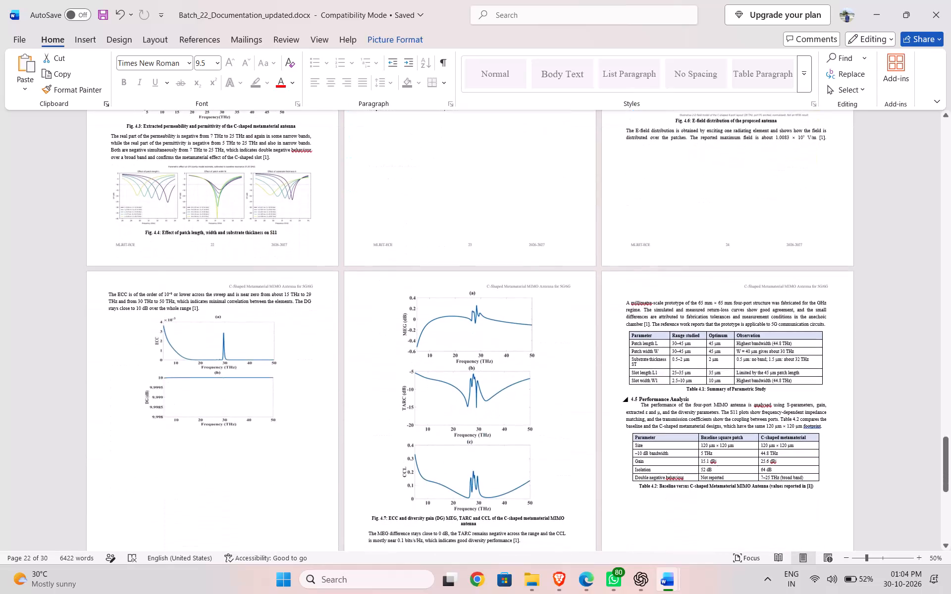
Switch back to Compact_C_without_Fig9.docx and review the figure pages, the discussion and conclusion sections, and the reference list.
scroll(704, 392, "down", 6)
left_click(712, 531)
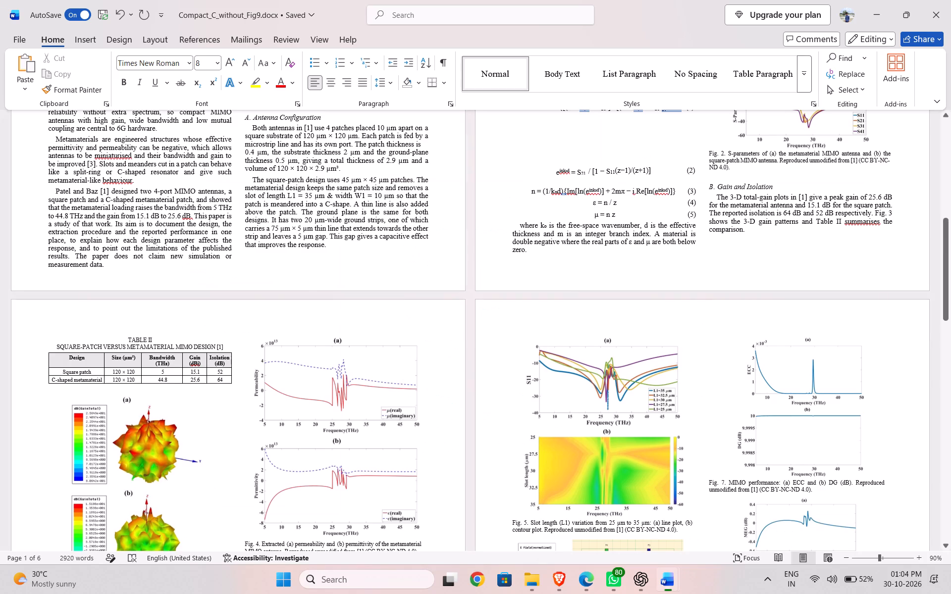
scroll(671, 438, "down", 16)
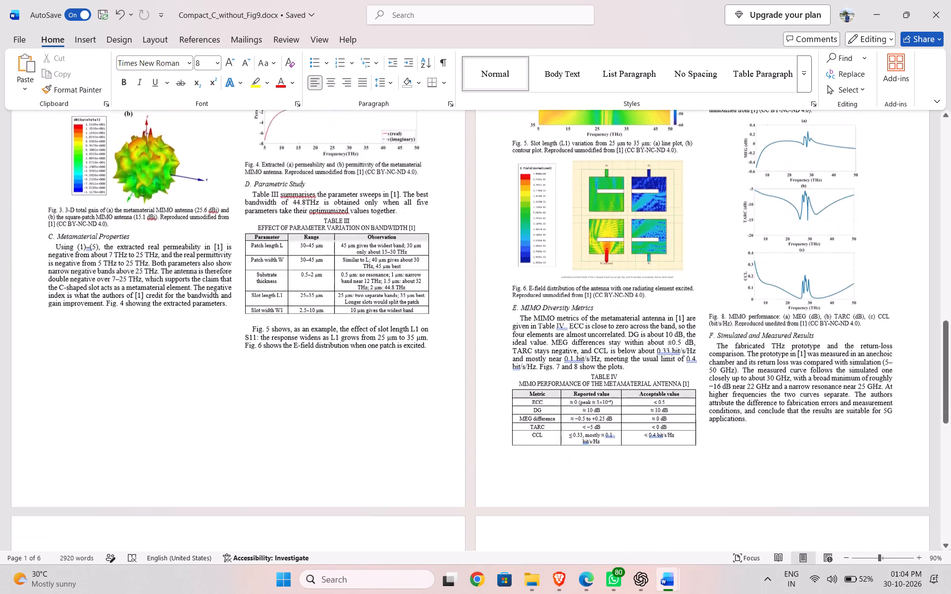
scroll(671, 438, "down", 18)
scroll(671, 438, "up", 6)
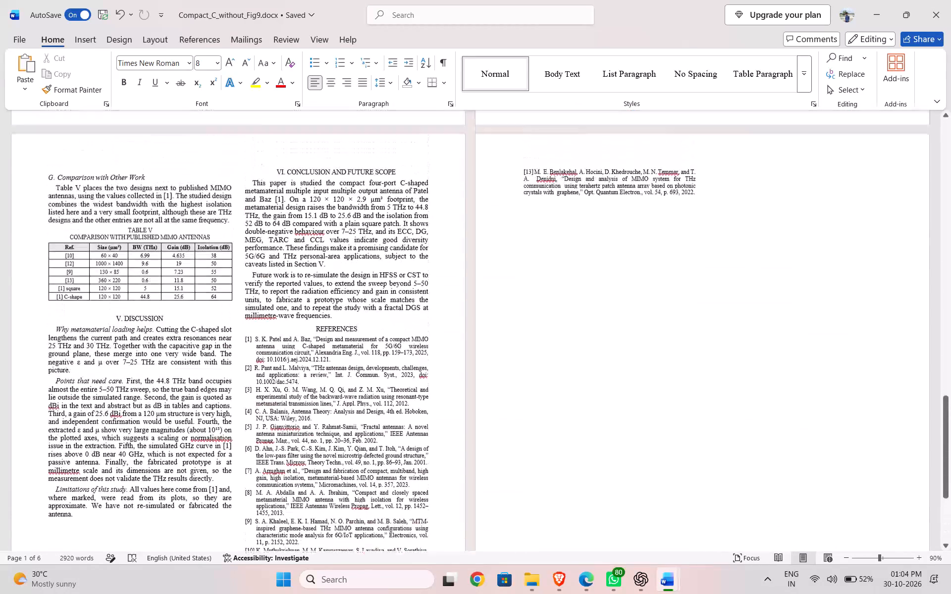
scroll(671, 438, "down", 7)
left_click(159, 418)
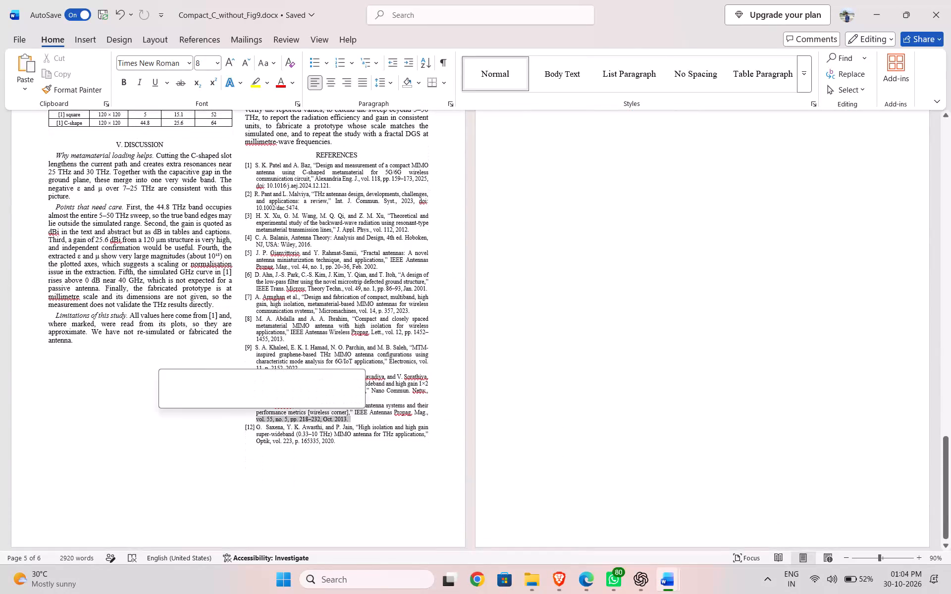
left_click(159, 418)
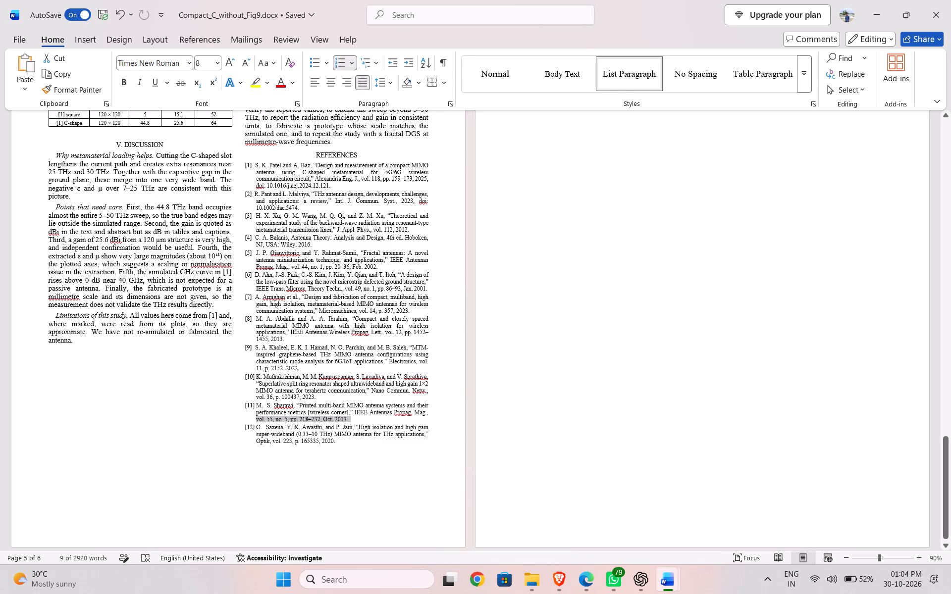
scroll(153, 409, "up", 10)
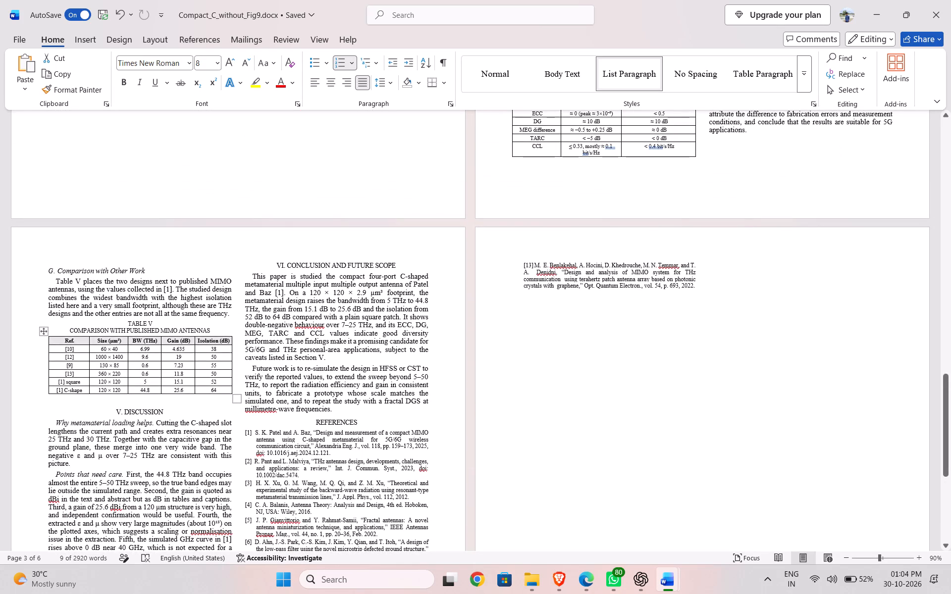
scroll(279, 311, "down", 8)
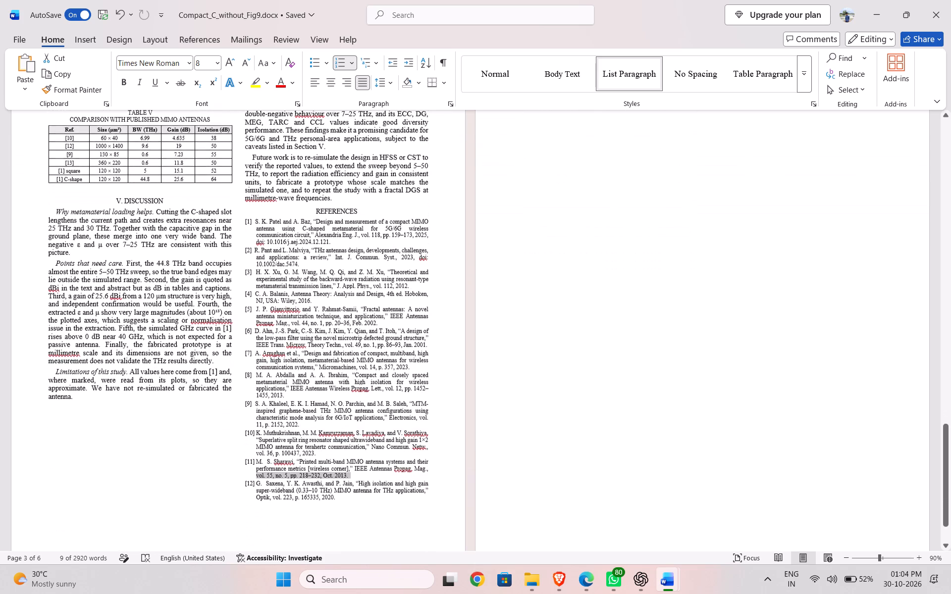
scroll(283, 304, "up", 9)
scroll(283, 304, "down", 6)
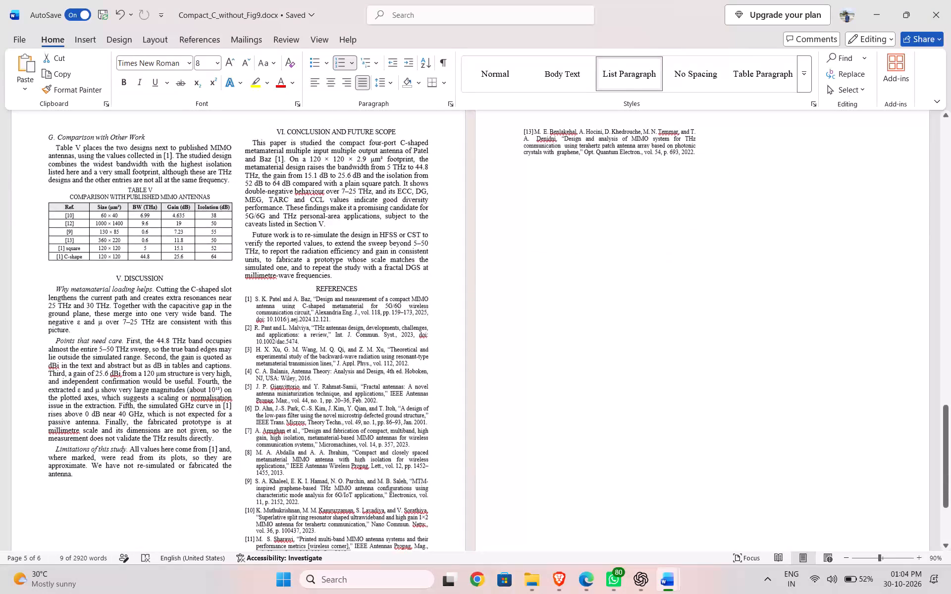
scroll(225, 385, "down", 5)
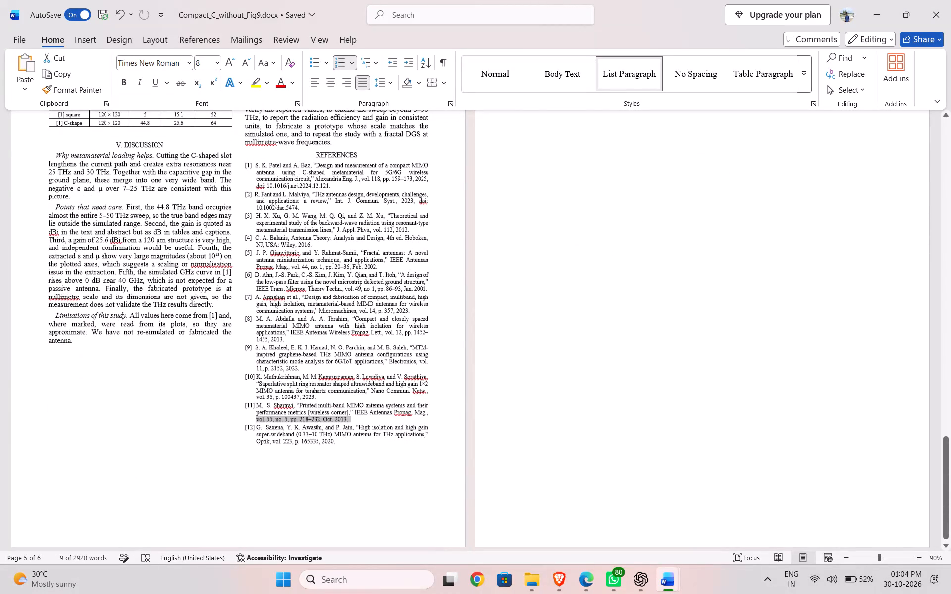
Examine reference [9] and the area around the VI. Conclusion and Future Scope heading on page 5.
left_click(180, 357)
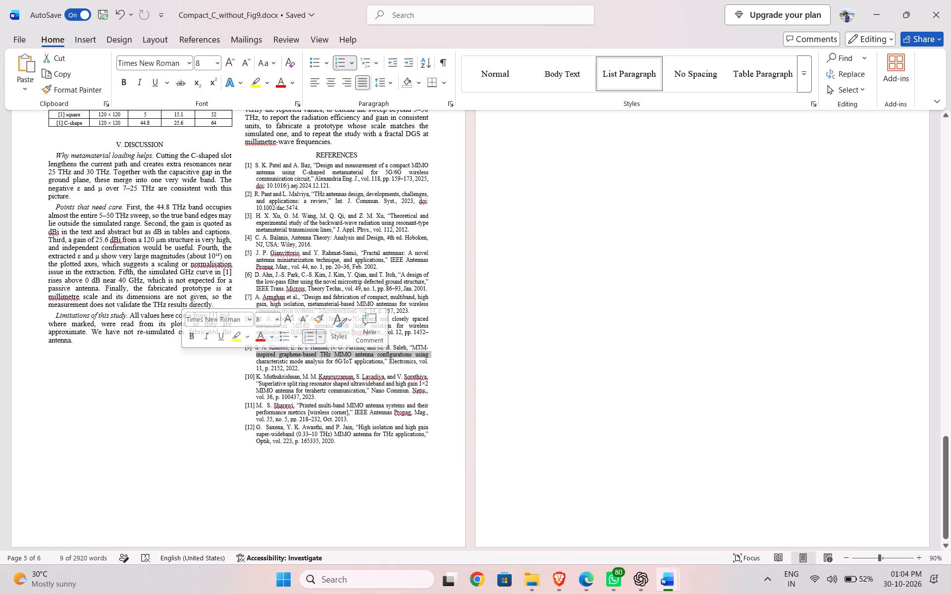
left_click(270, 369)
left_click(239, 347)
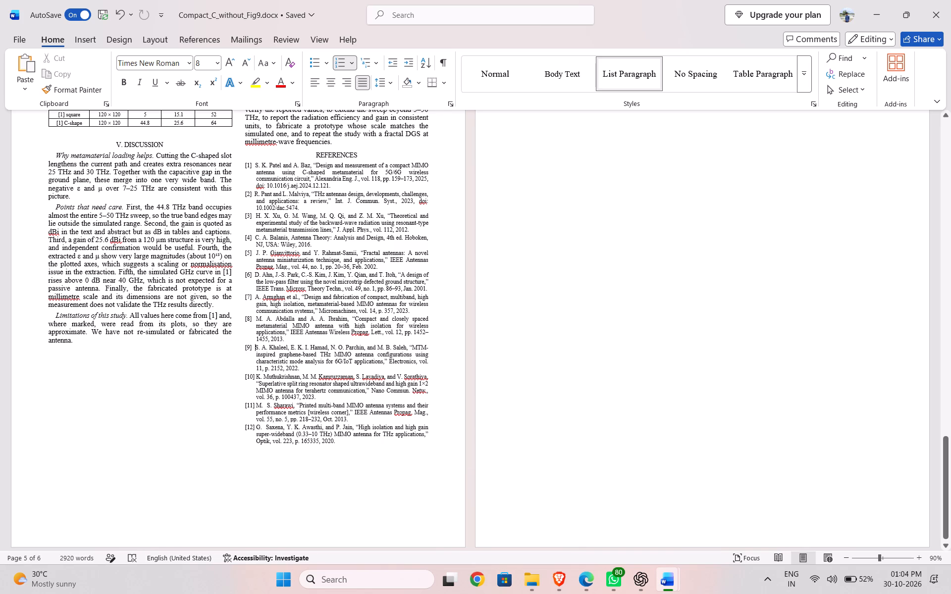
left_click(225, 353)
scroll(326, 302, "up", 9)
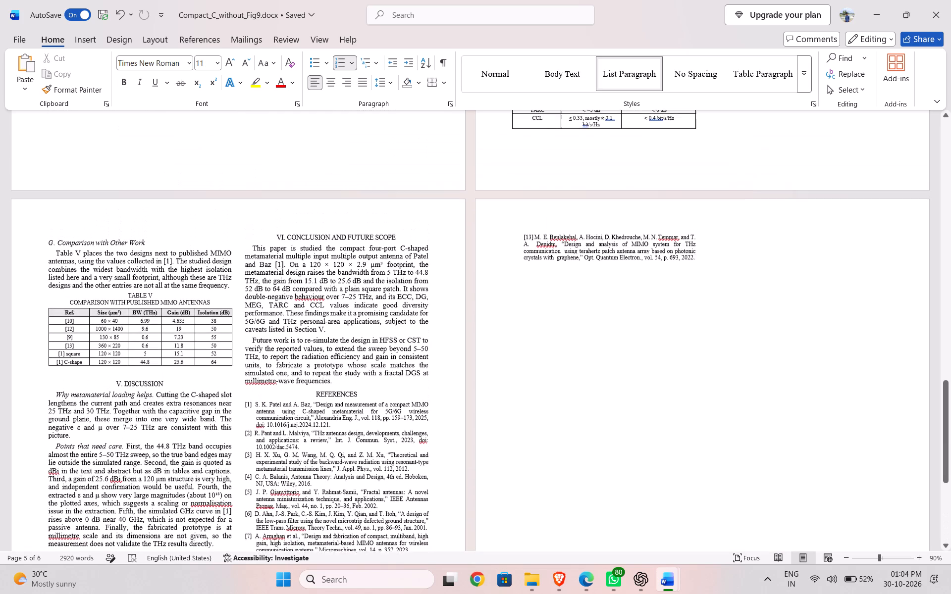
left_click(277, 239)
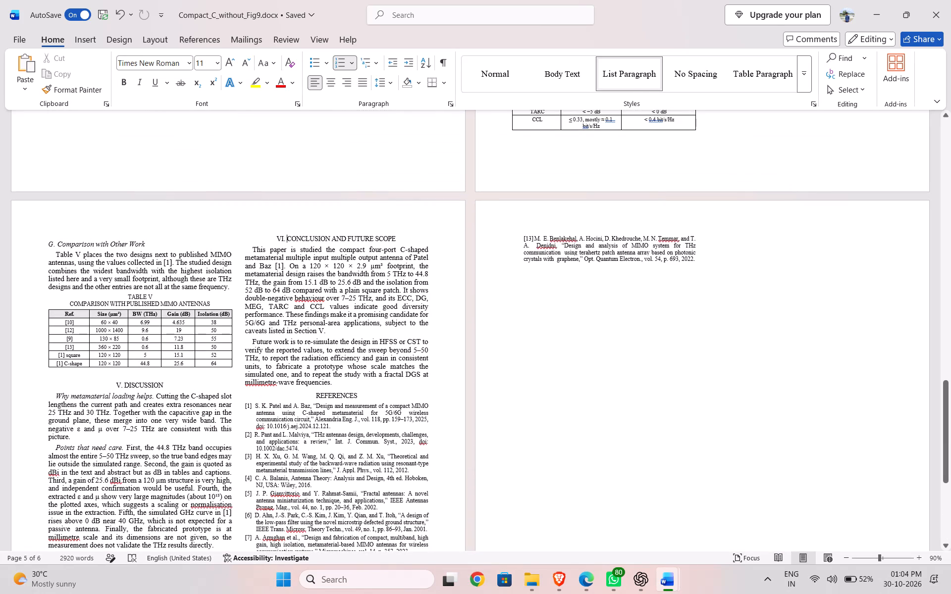
key("Up")
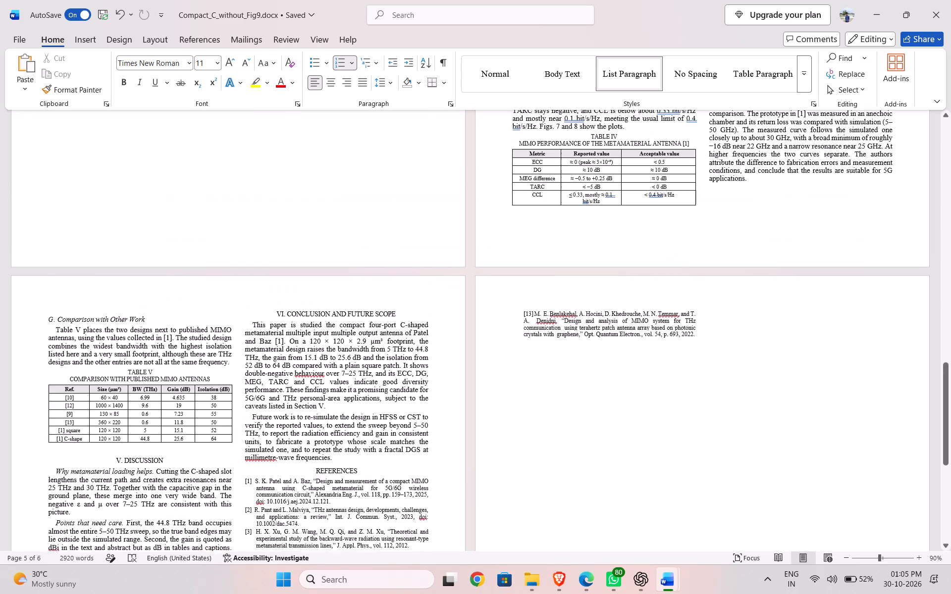
key("Down")
key("Down")
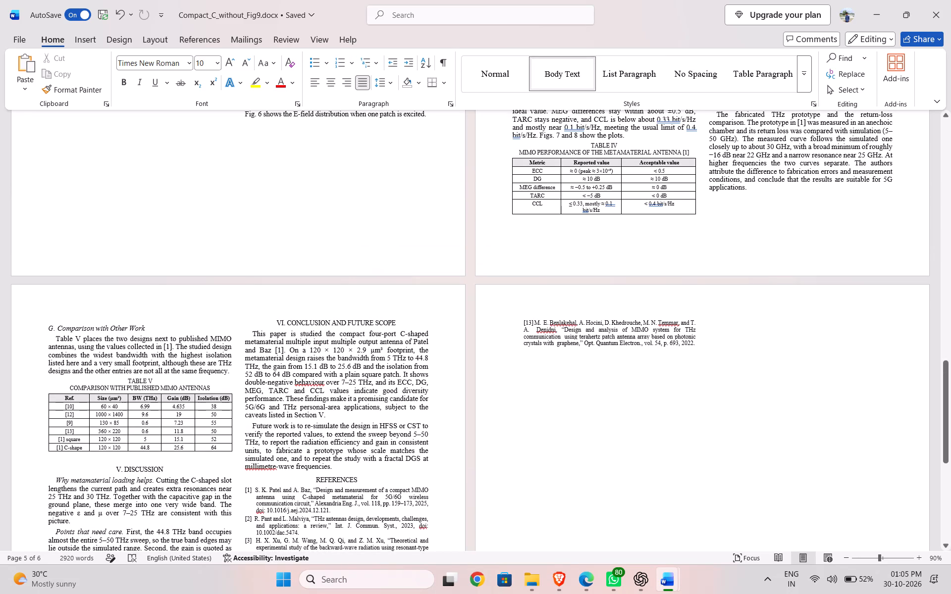
key("Down")
key("Up")
key("Up")
key("Left")
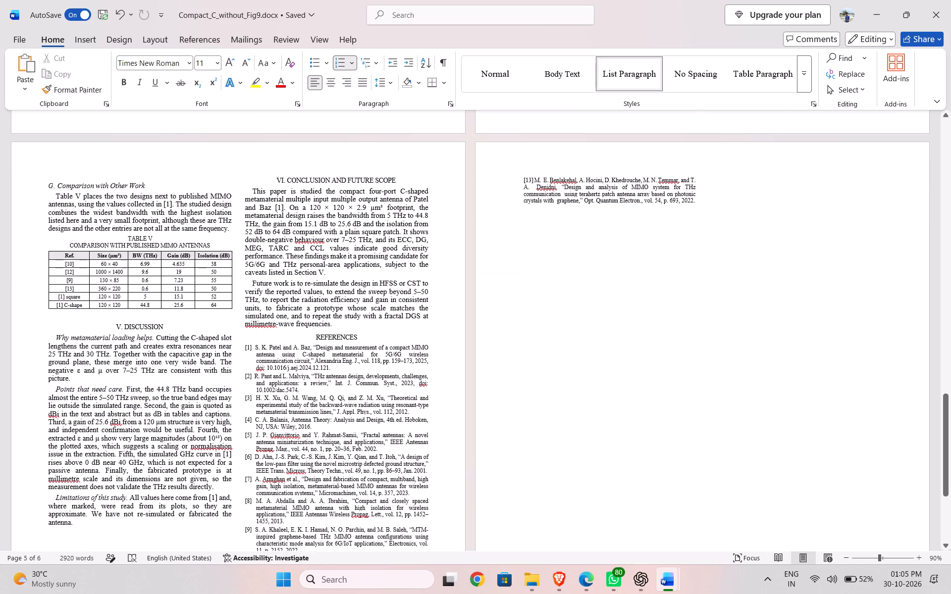
Examine the end of the reference list on page 5 and the reference carried over to page 6.
scroll(297, 245, "down", 3)
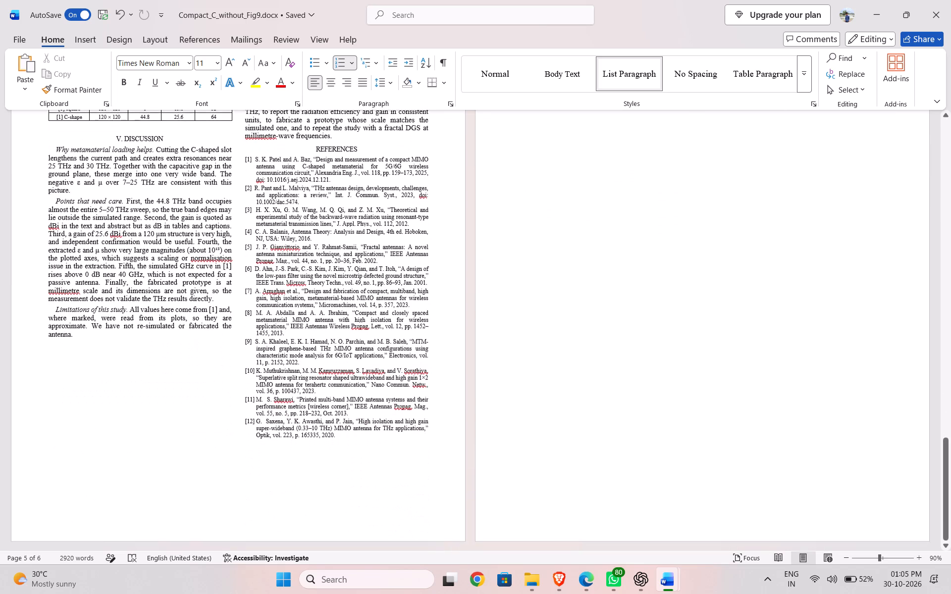
left_click(141, 349)
left_click(178, 360)
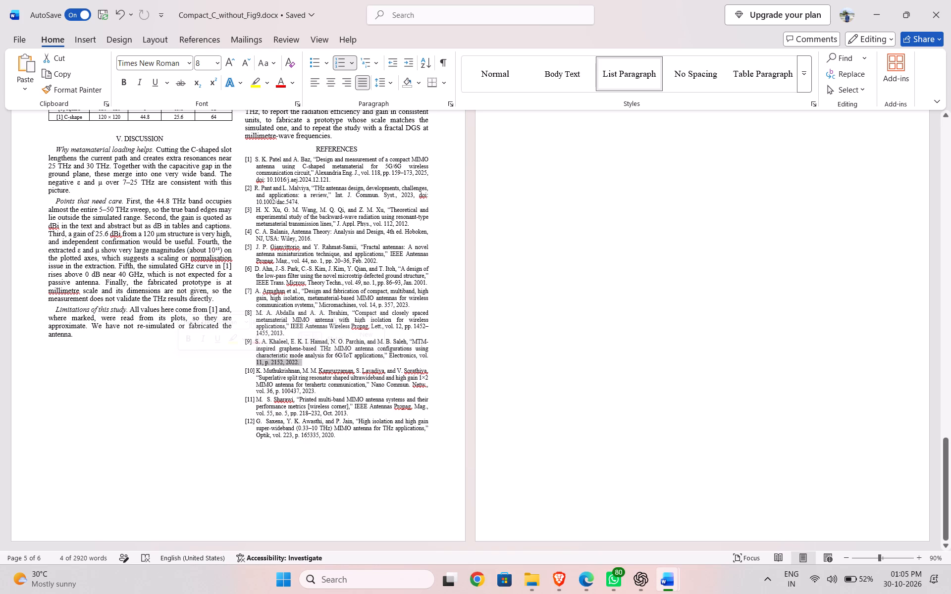
left_click(336, 407)
scroll(336, 407, "up", 7)
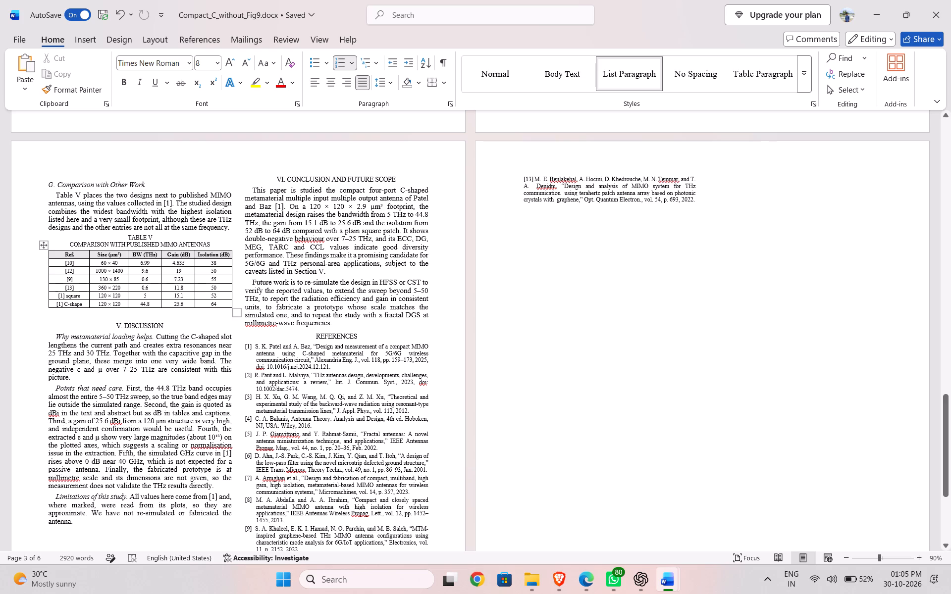
scroll(314, 288, "down", 10)
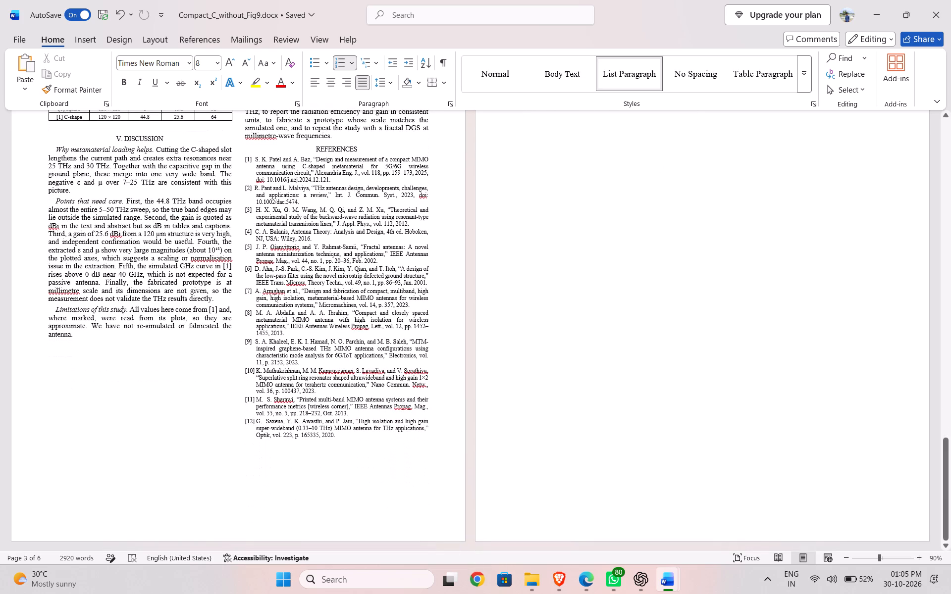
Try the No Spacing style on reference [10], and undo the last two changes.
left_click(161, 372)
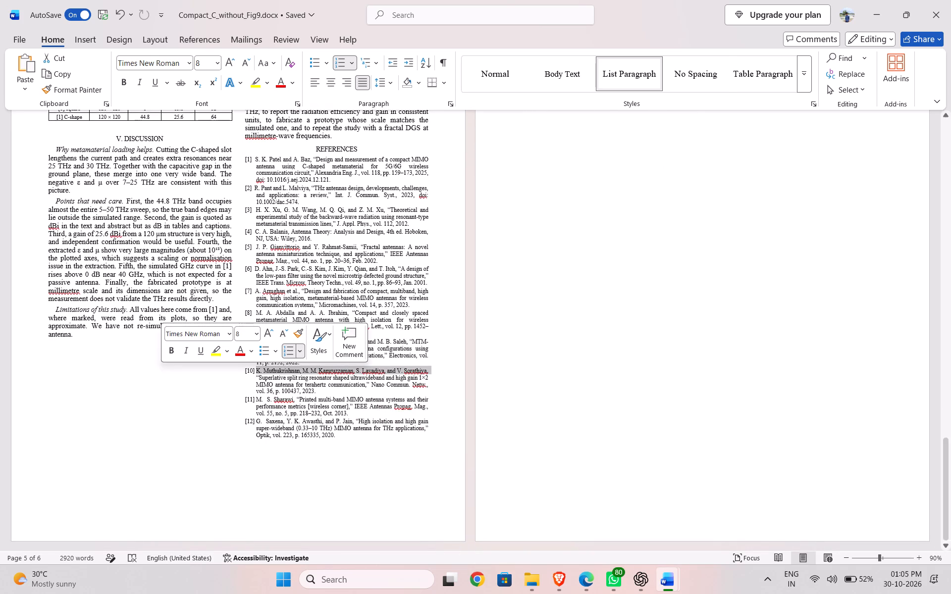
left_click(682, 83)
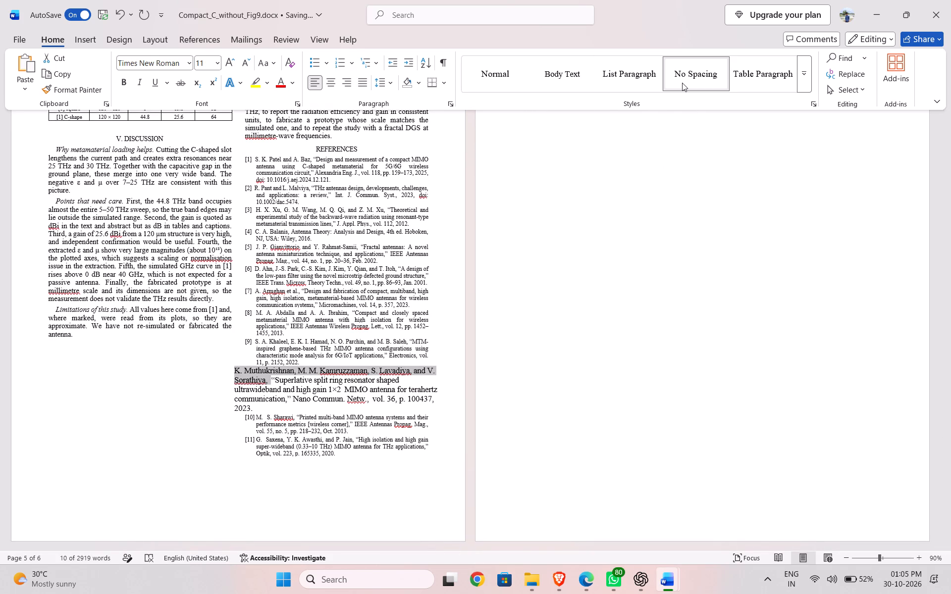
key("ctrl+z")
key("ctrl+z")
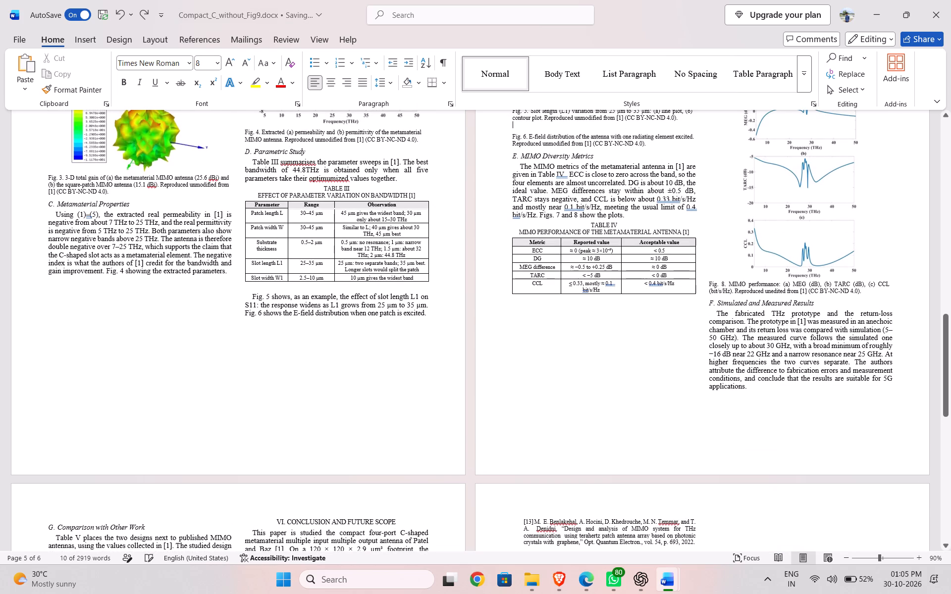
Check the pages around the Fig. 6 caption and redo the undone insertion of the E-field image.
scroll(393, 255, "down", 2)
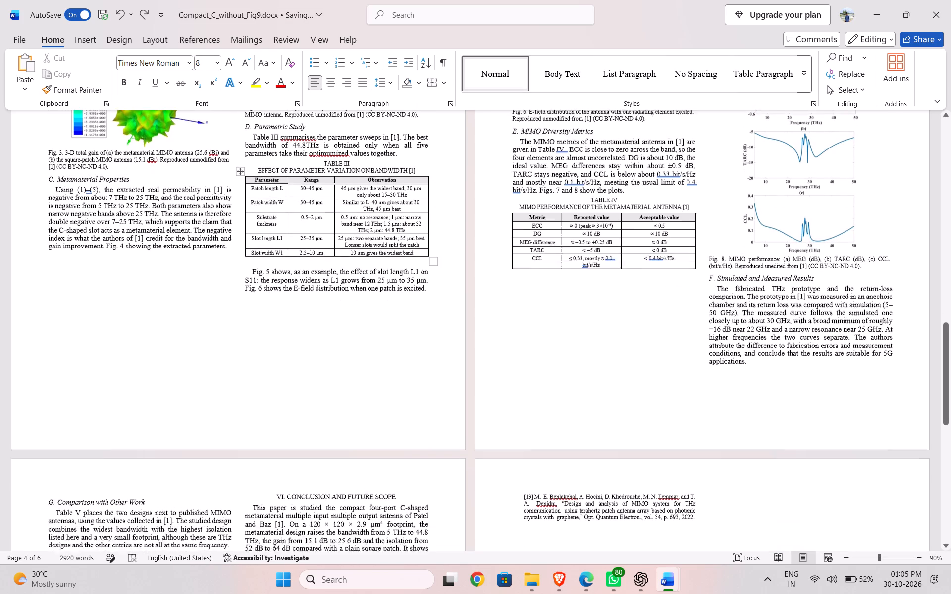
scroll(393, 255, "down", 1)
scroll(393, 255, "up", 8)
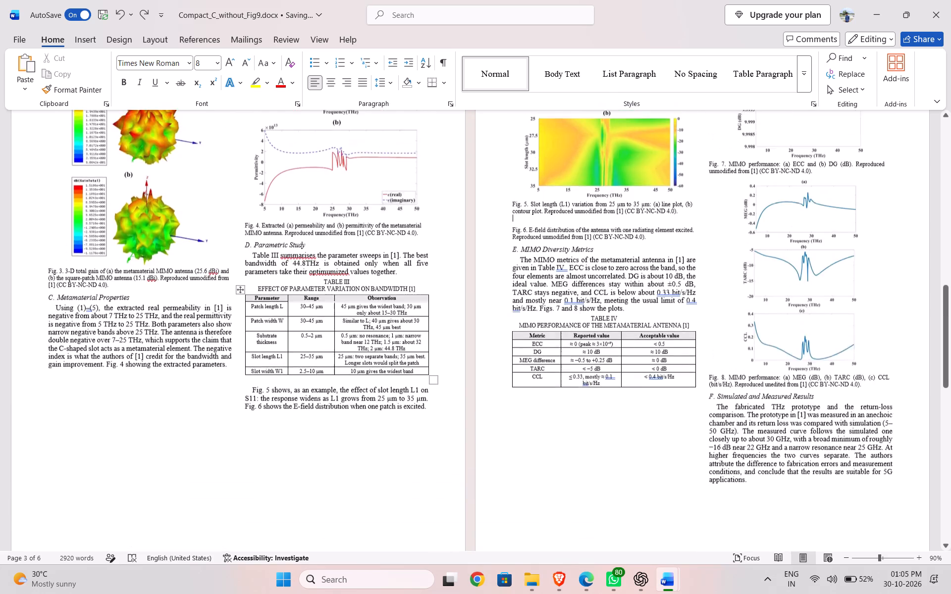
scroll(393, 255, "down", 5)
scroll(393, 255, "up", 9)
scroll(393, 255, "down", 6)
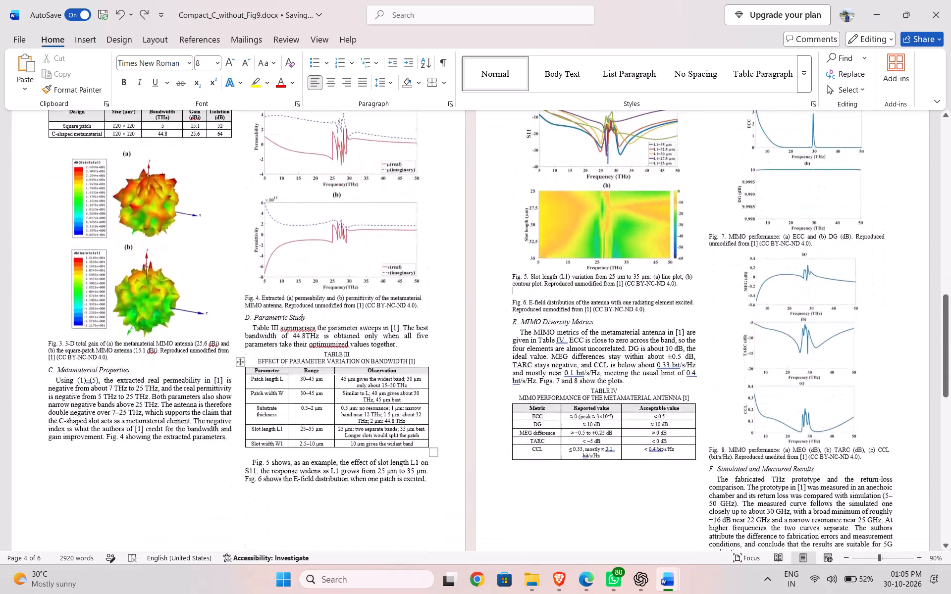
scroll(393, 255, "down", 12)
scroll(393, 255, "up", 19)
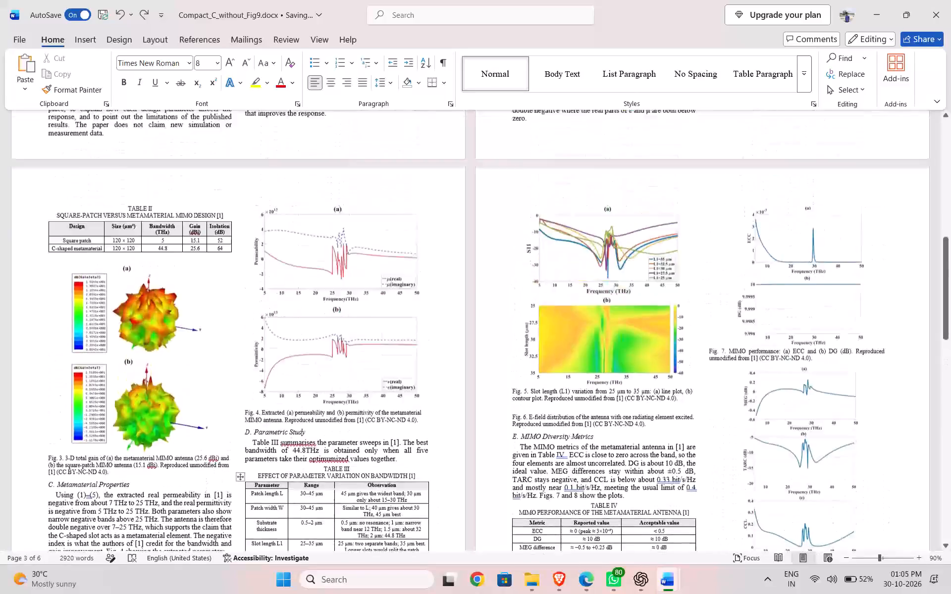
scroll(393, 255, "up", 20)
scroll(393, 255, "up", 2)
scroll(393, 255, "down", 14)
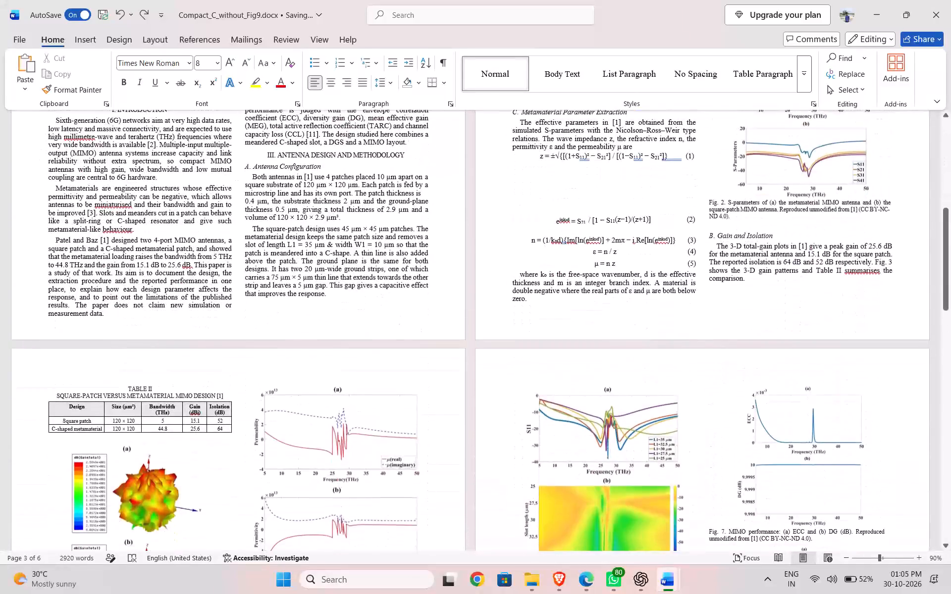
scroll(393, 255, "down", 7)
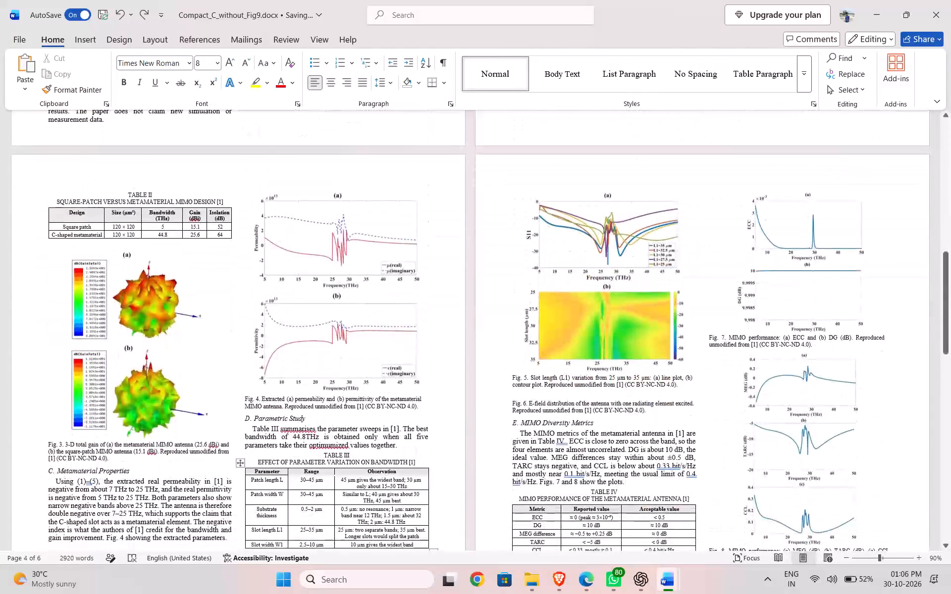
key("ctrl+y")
Examine the layout from the Fig. 6 image to the comparison table, discussion and reference list on page 5.
scroll(570, 442, "down", 2)
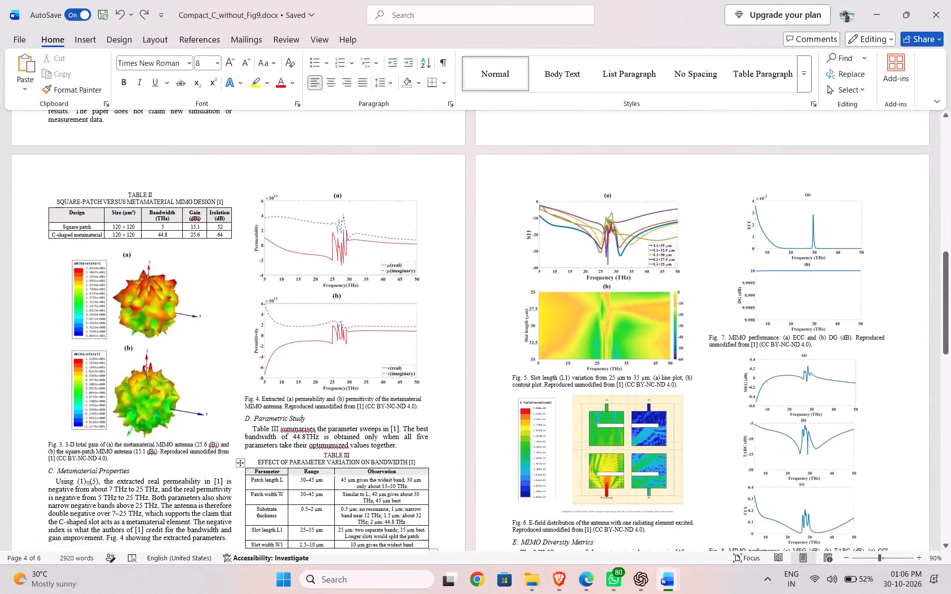
scroll(570, 442, "down", 18)
scroll(563, 425, "down", 9)
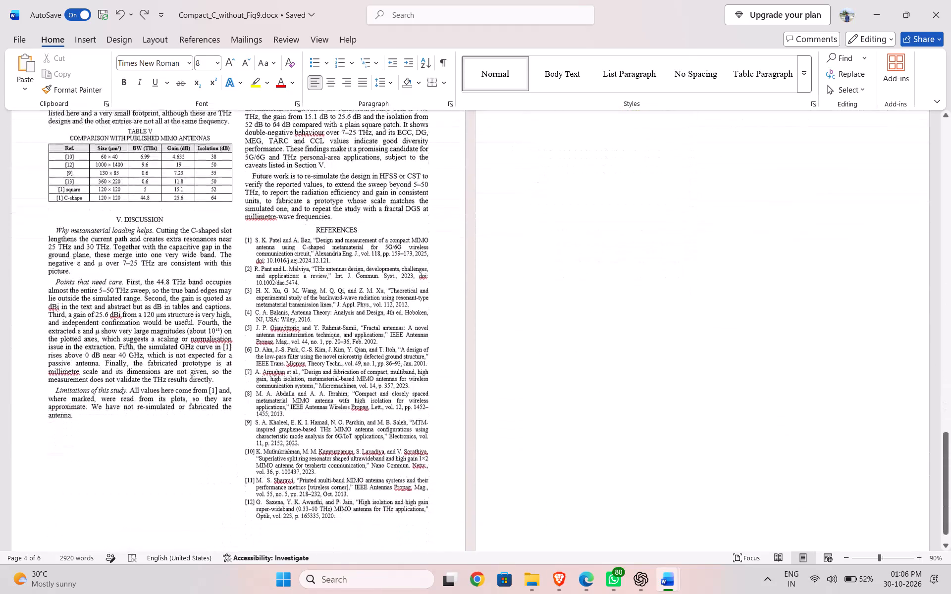
scroll(506, 431, "down", 4)
left_click(59, 363)
left_click(74, 376)
left_click(100, 418)
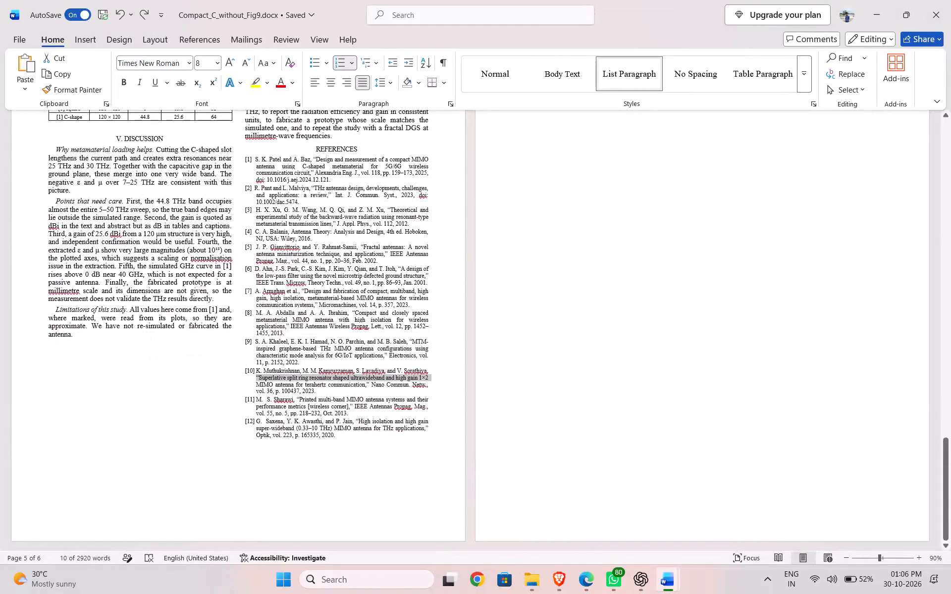
Save a PDF copy named batch-22 in the 4th year major project MIMO folder, replacing the existing Batch-22.pdf.
left_click(23, 36)
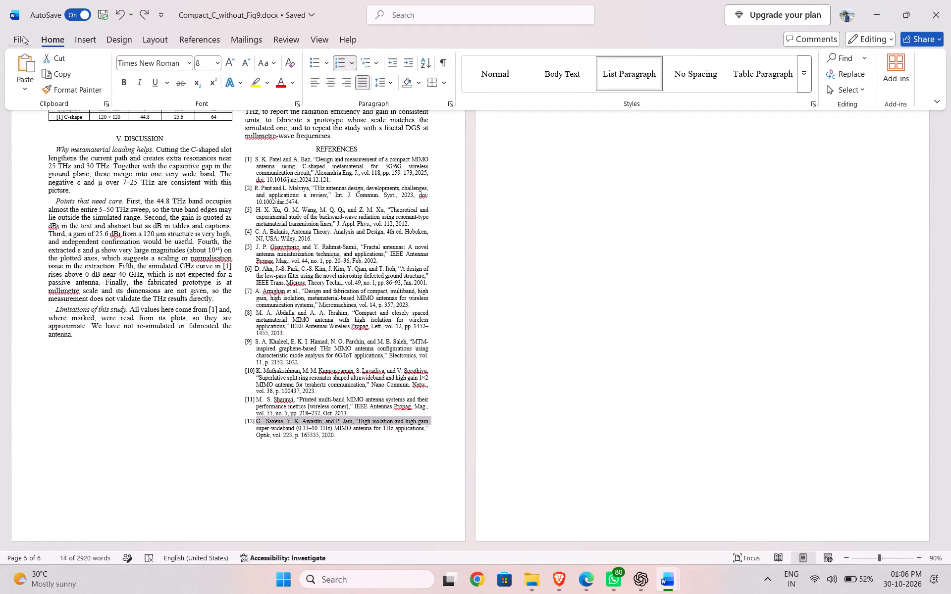
left_click(43, 203)
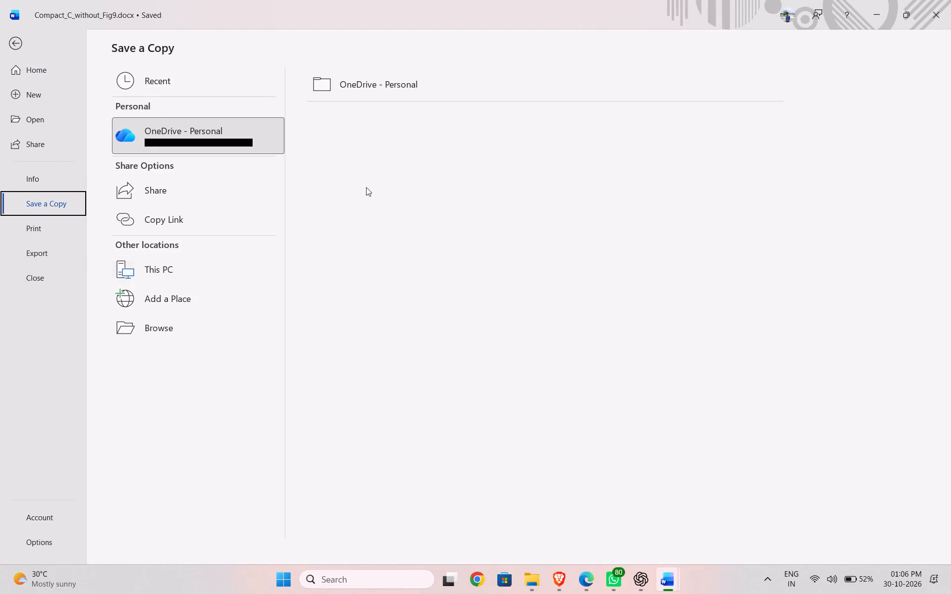
left_click(158, 328)
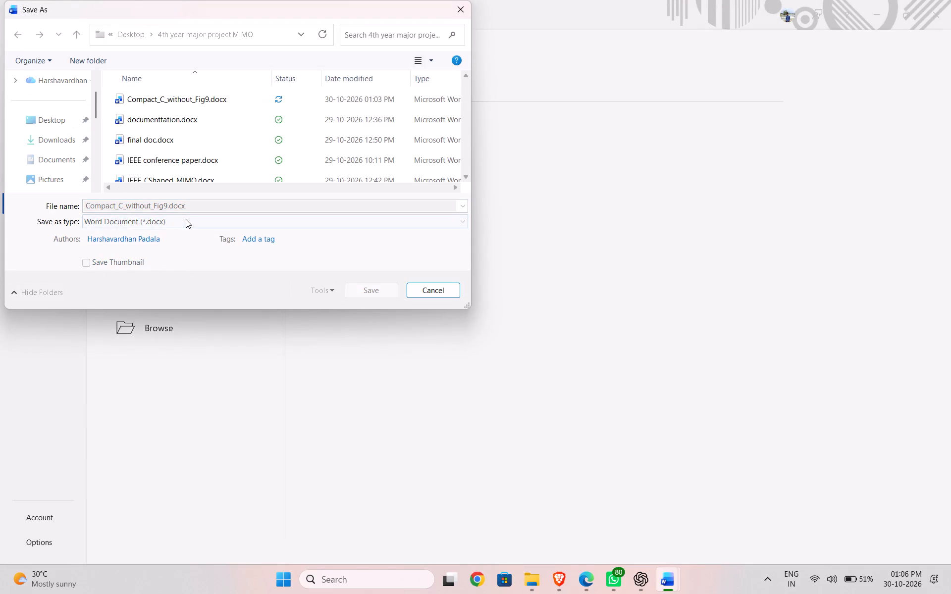
left_click(198, 206)
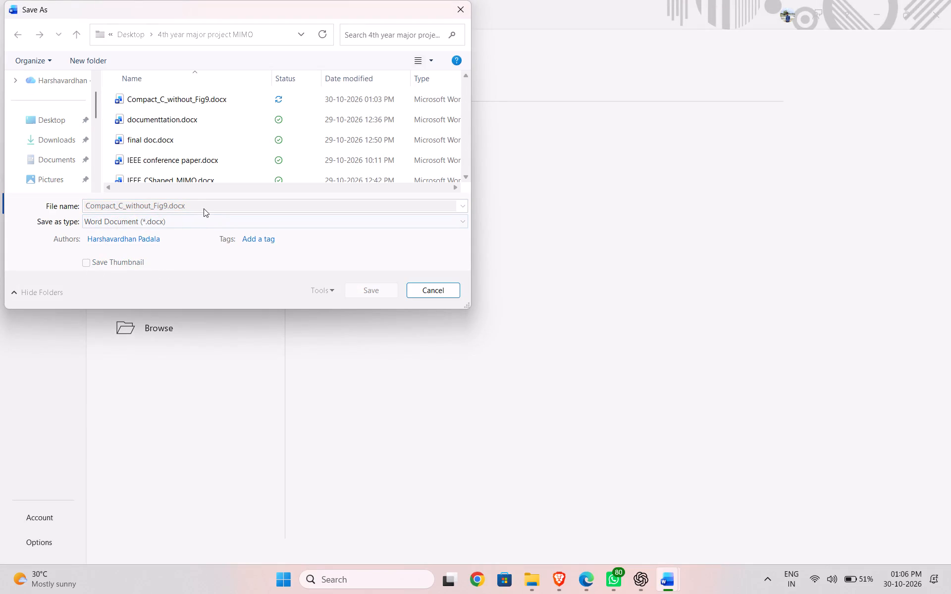
left_click(211, 209)
left_click(197, 220)
scroll(69, 136, "down", 2)
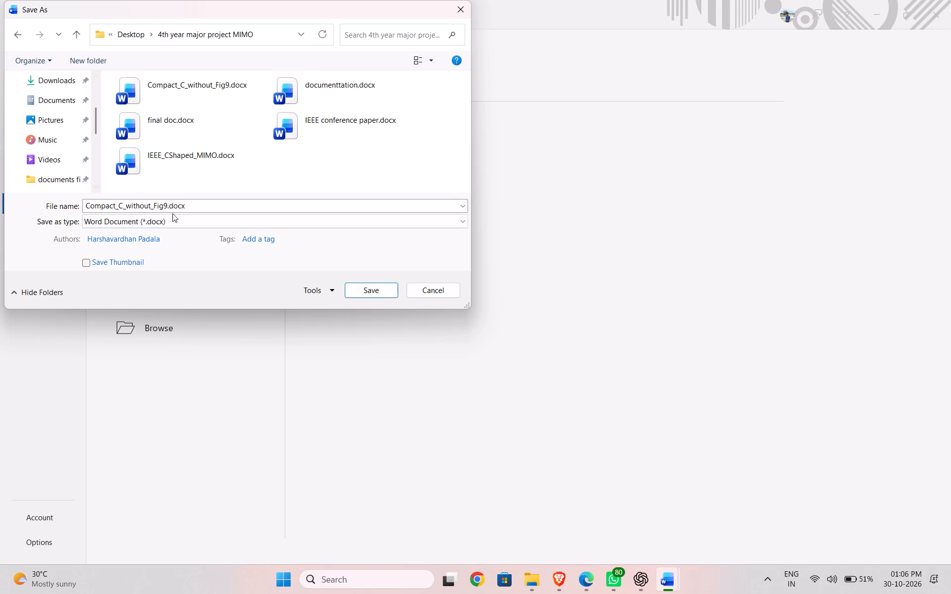
left_click(192, 203)
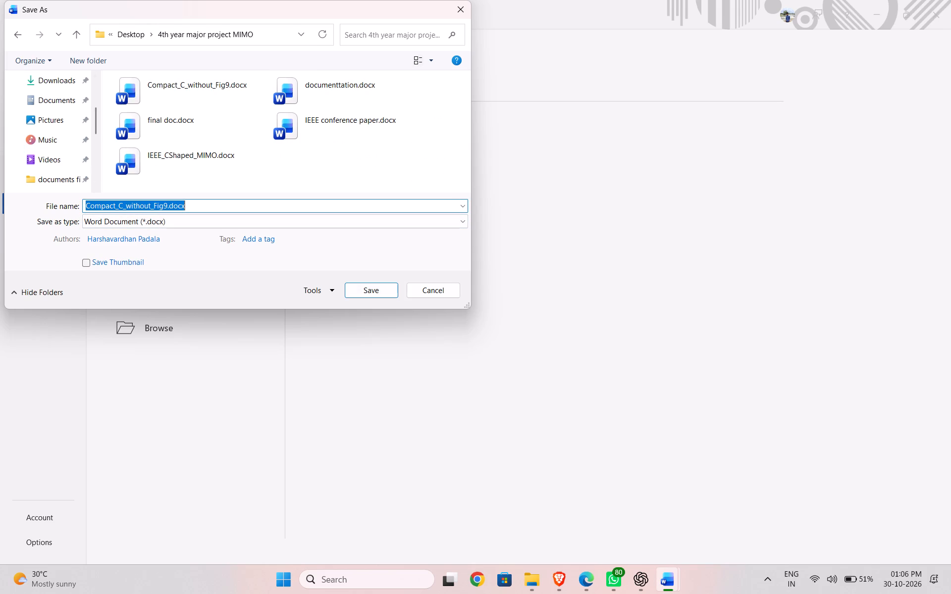
type("batch")
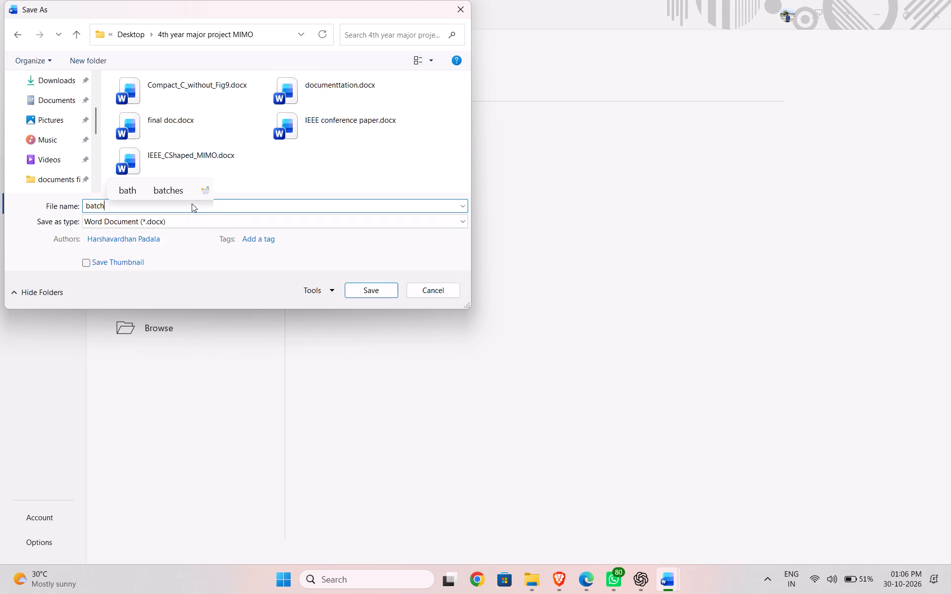
key("minus")
type("22")
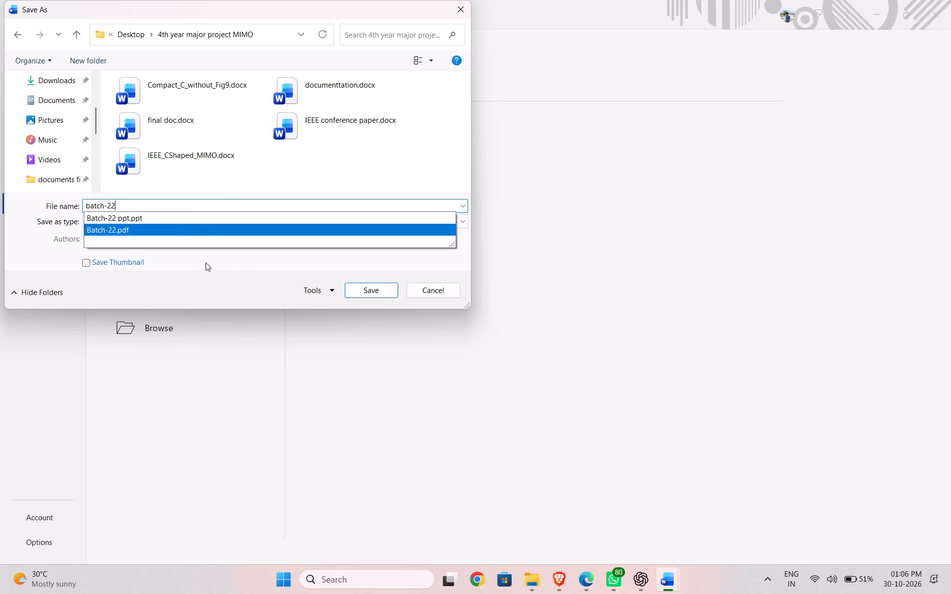
left_click(233, 284)
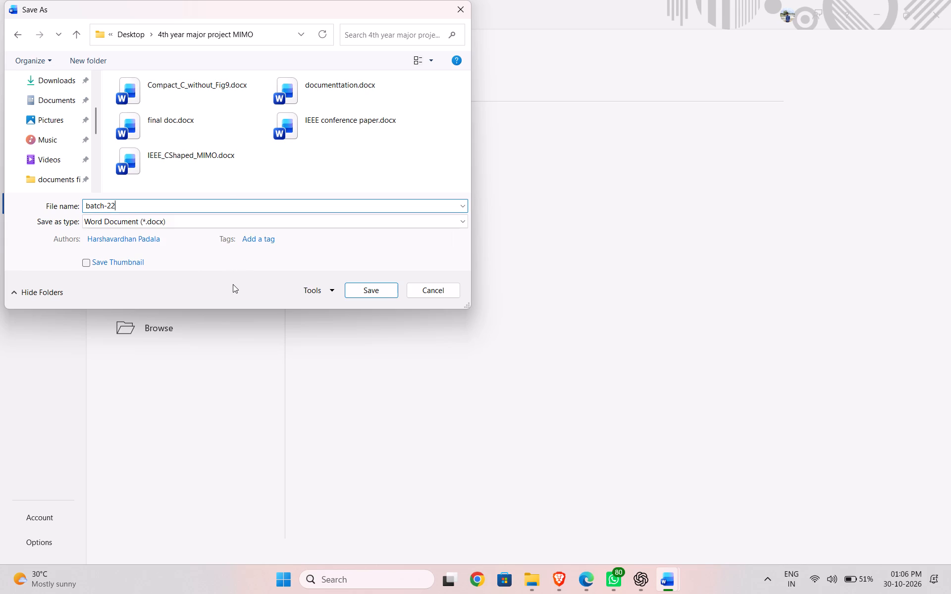
left_click(247, 225)
left_click(219, 295)
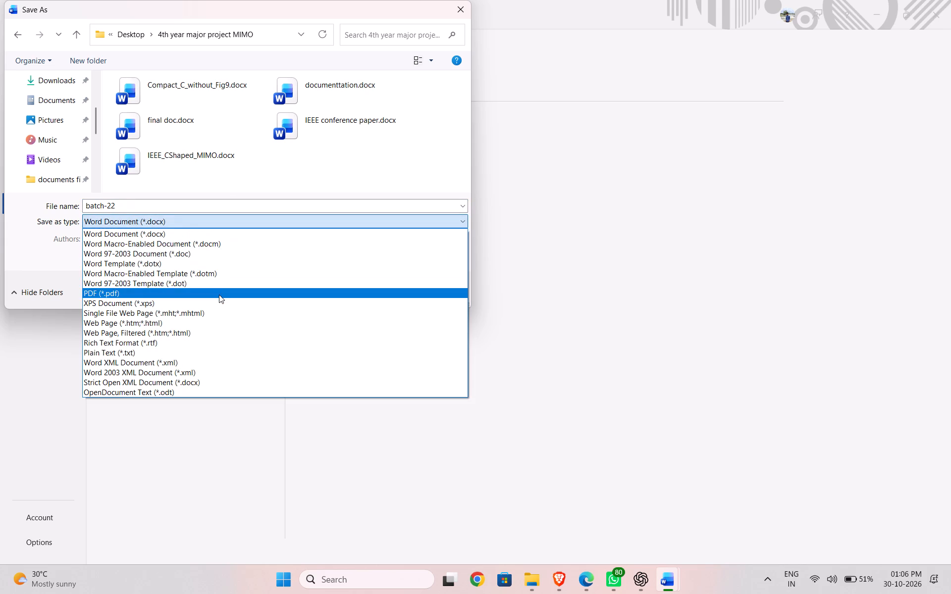
left_click(370, 319)
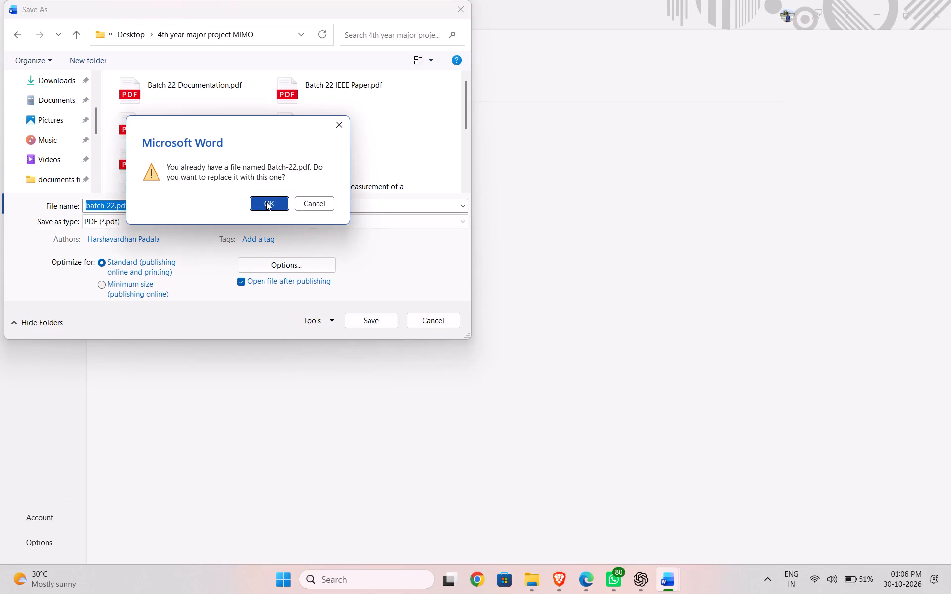
left_click(266, 202)
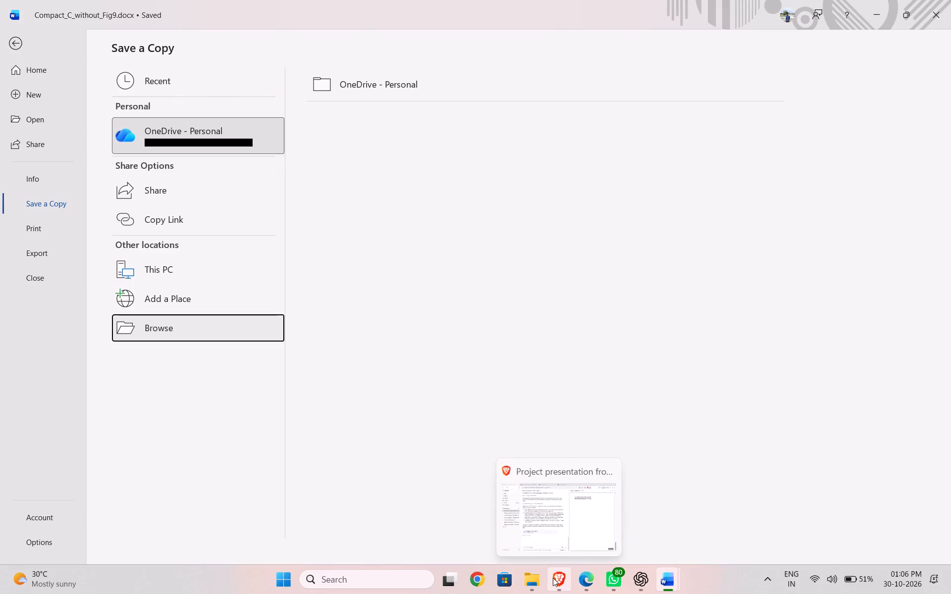
Switch to File Explorer, open Batch-22.pdf from the project folder and examine its figures, tables and references, then close it.
left_click(537, 578)
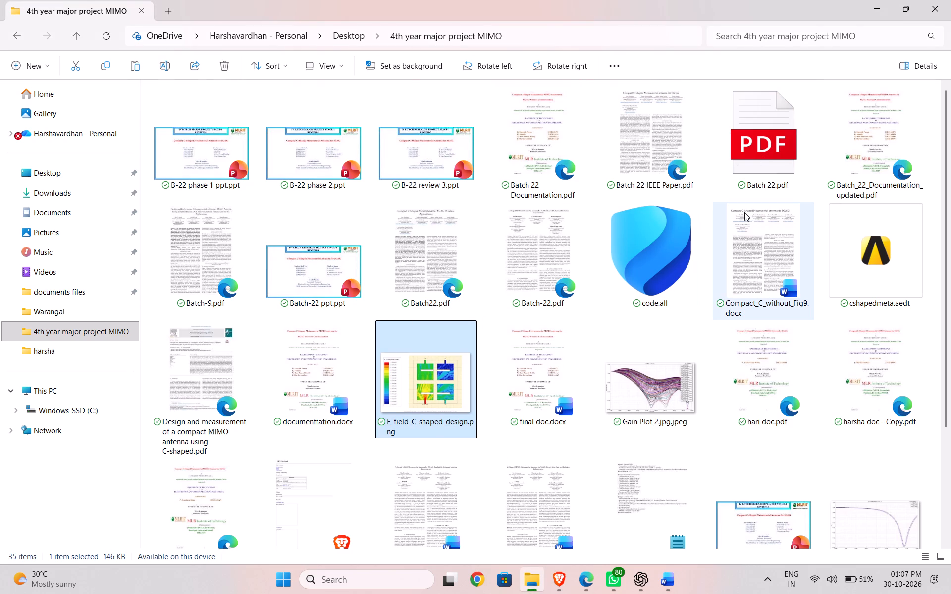
scroll(744, 212, "down", 5)
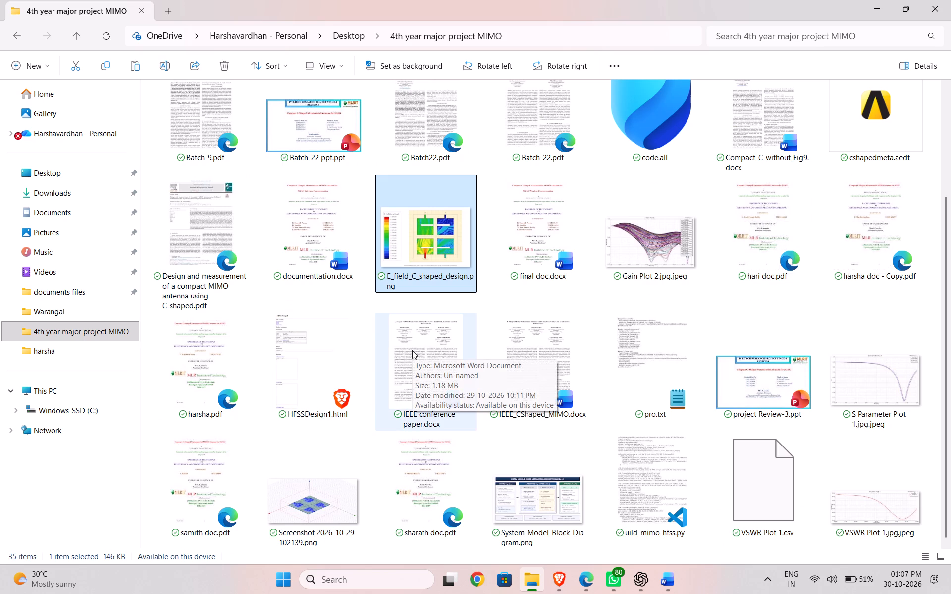
scroll(412, 350, "up", 1)
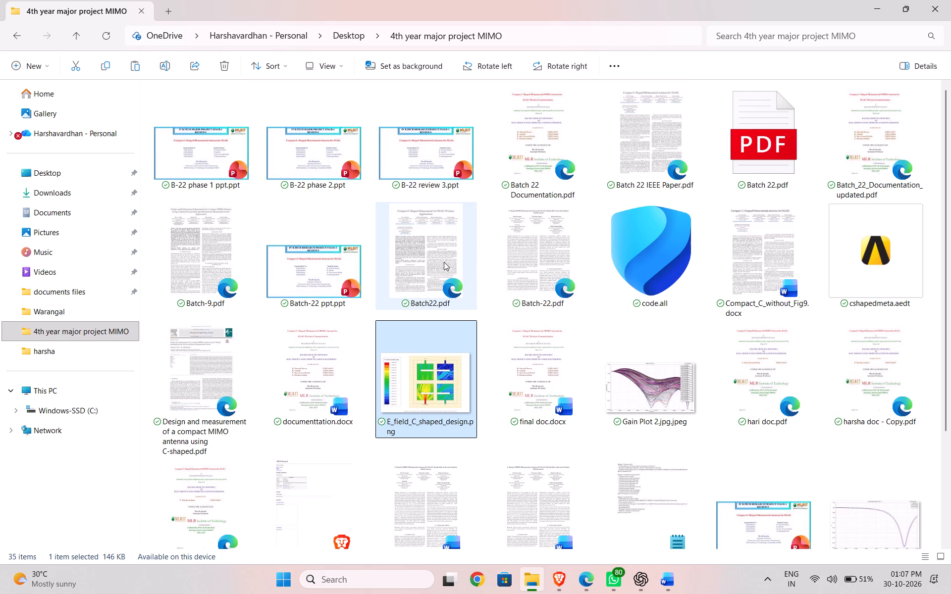
double_click(522, 259)
scroll(521, 252, "down", 20)
scroll(521, 252, "down", 3)
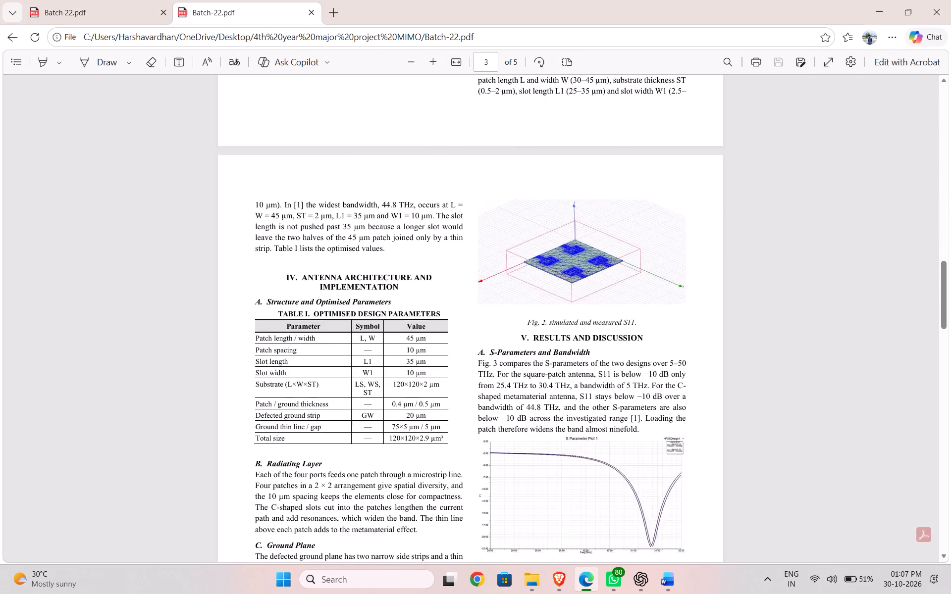
scroll(521, 254, "down", 20)
scroll(521, 254, "down", 12)
scroll(521, 254, "up", 4)
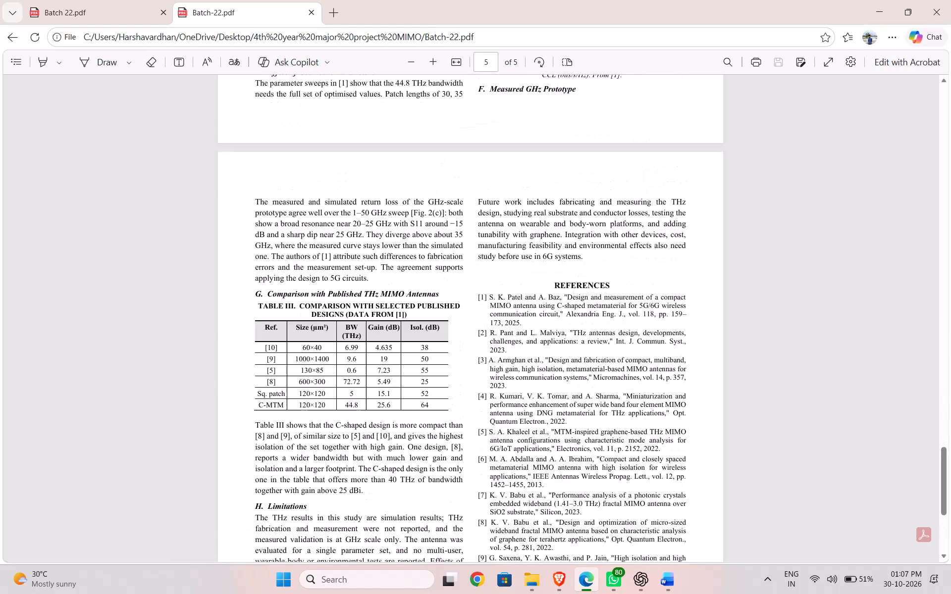
scroll(521, 254, "up", 1)
scroll(521, 254, "down", 10)
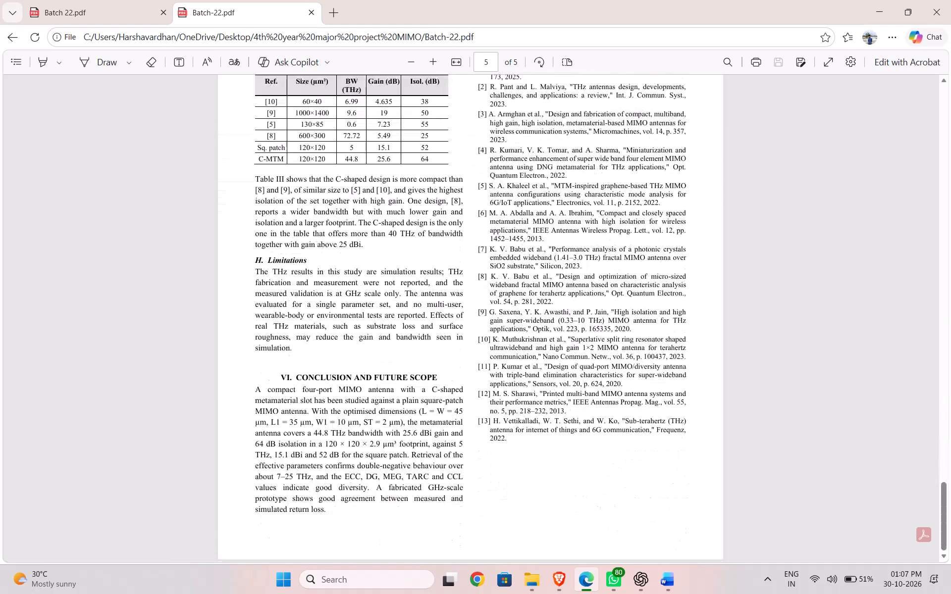
scroll(521, 254, "down", 4)
scroll(521, 254, "up", 3)
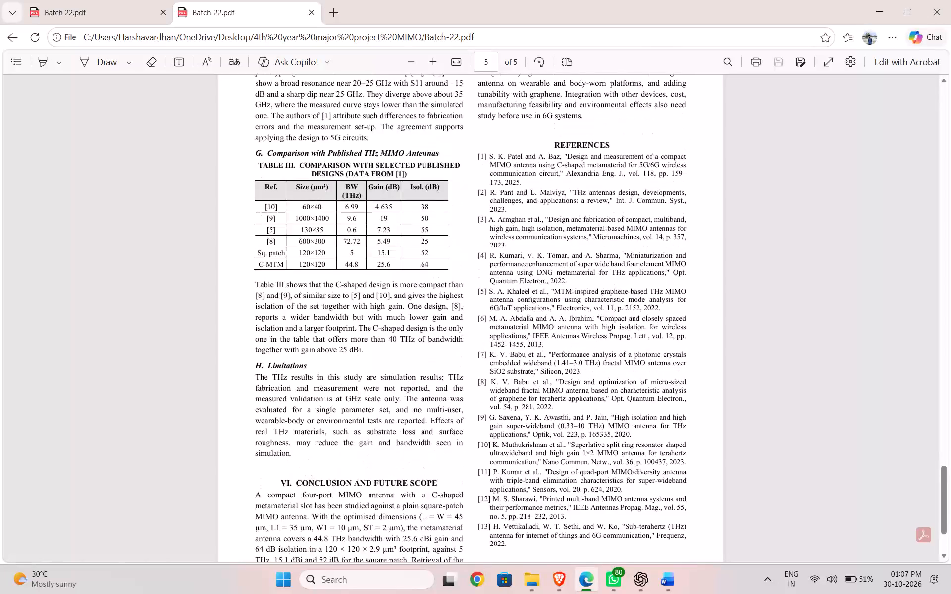
scroll(521, 254, "up", 11)
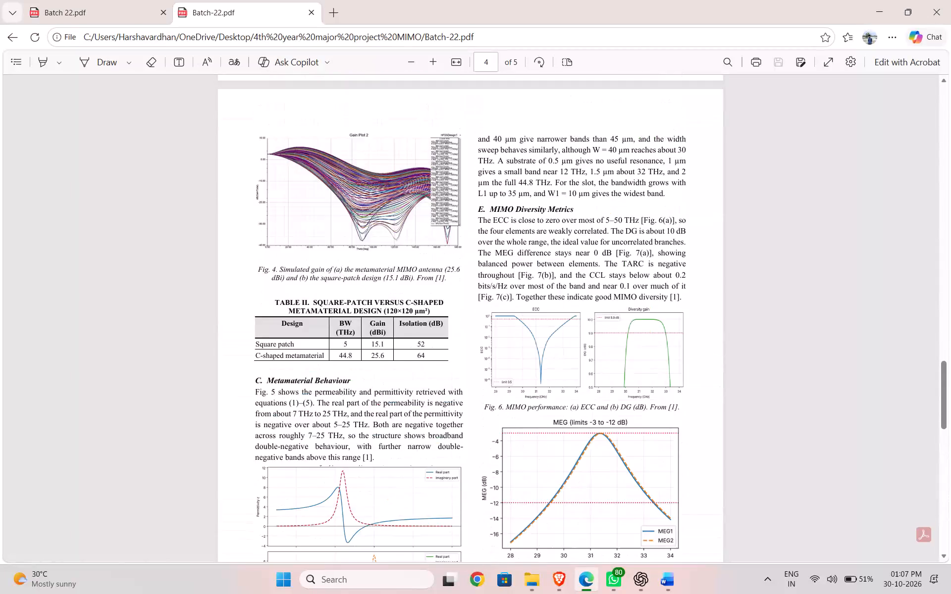
scroll(521, 254, "up", 20)
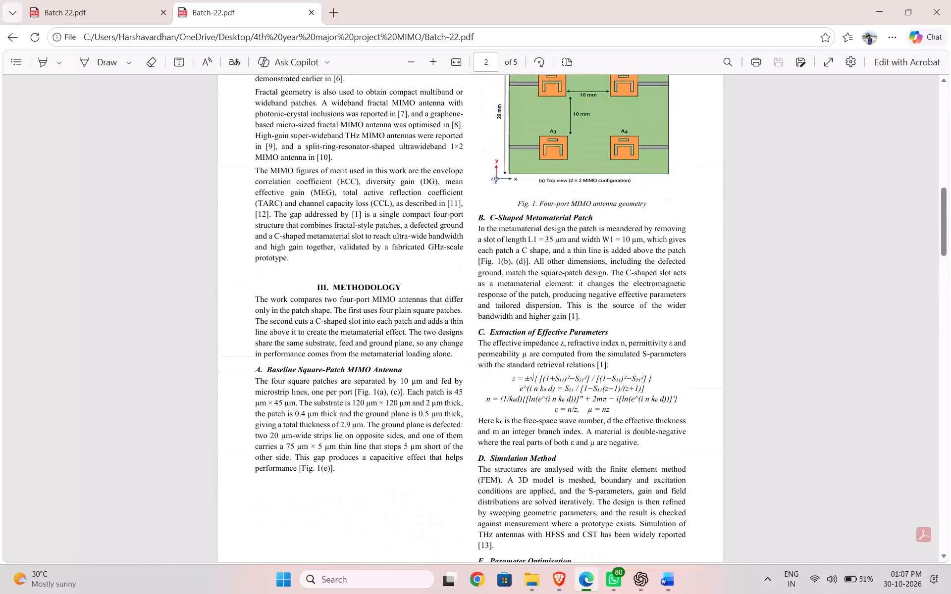
scroll(521, 254, "up", 18)
scroll(521, 254, "down", 10)
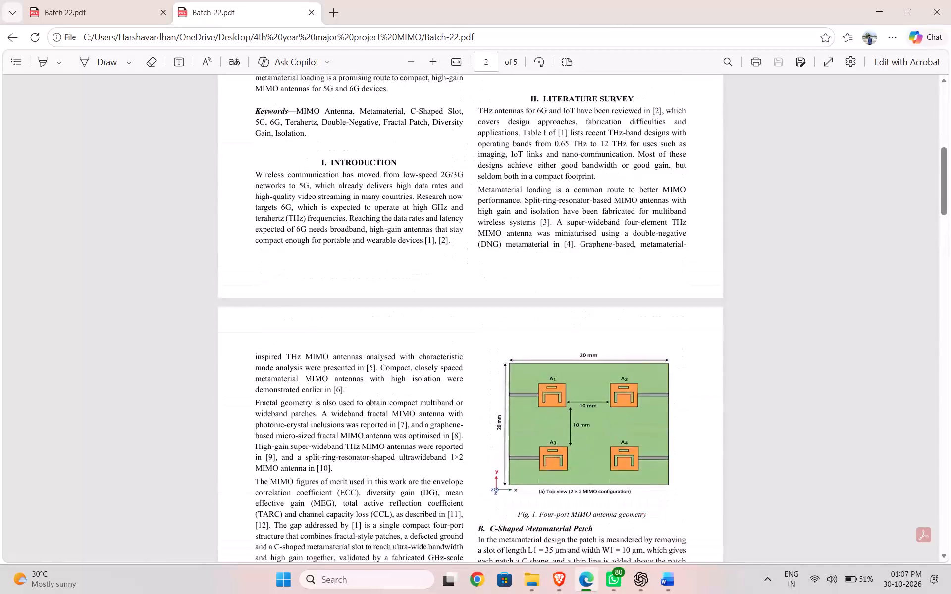
scroll(521, 254, "down", 20)
scroll(521, 254, "down", 6)
left_click(948, 0)
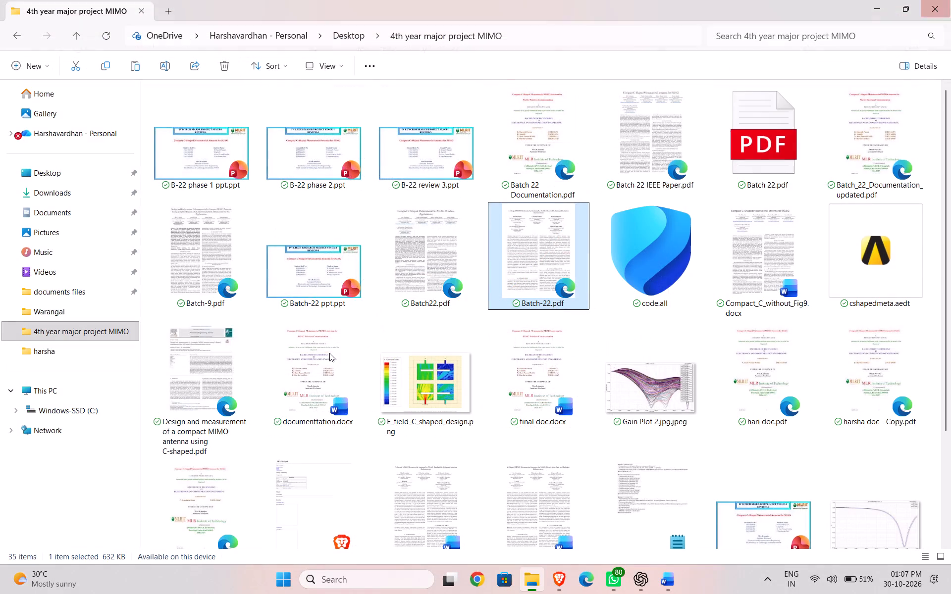
Open Batch22.pdf from the project folder, examine its figures and final pages, and close it.
double_click(426, 258)
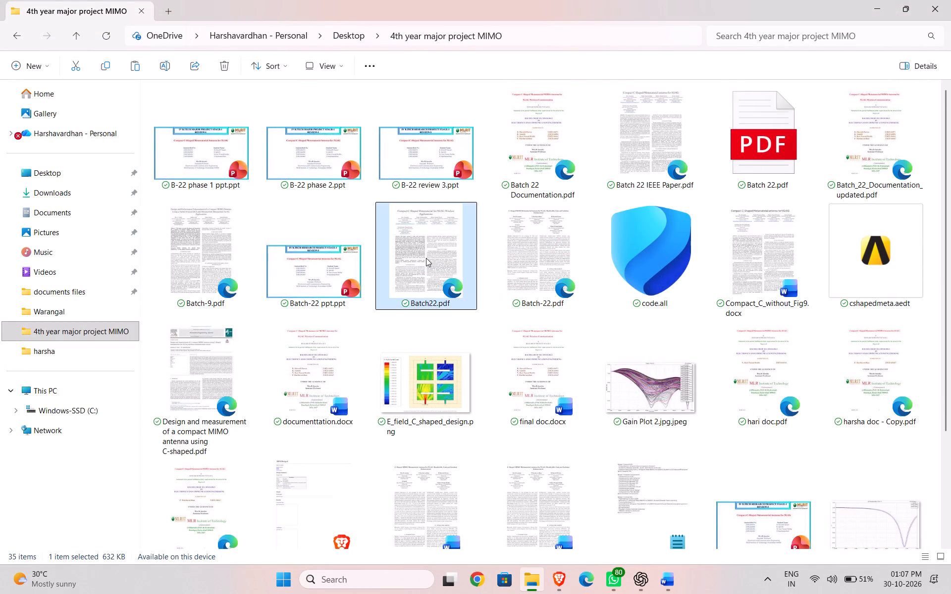
scroll(331, 318, "down", 13)
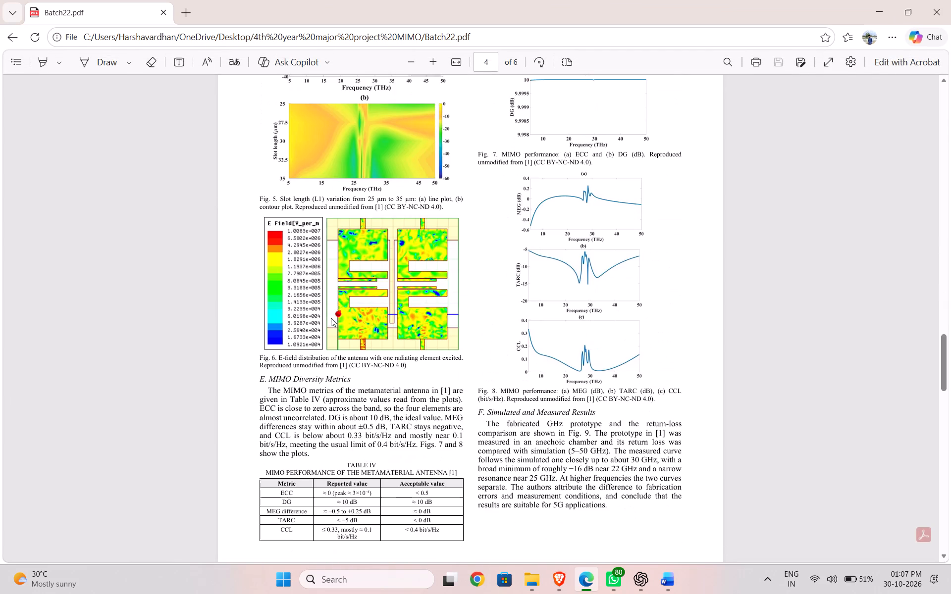
scroll(331, 318, "down", 7)
scroll(331, 318, "down", 20)
scroll(331, 318, "down", 7)
scroll(331, 318, "up", 3)
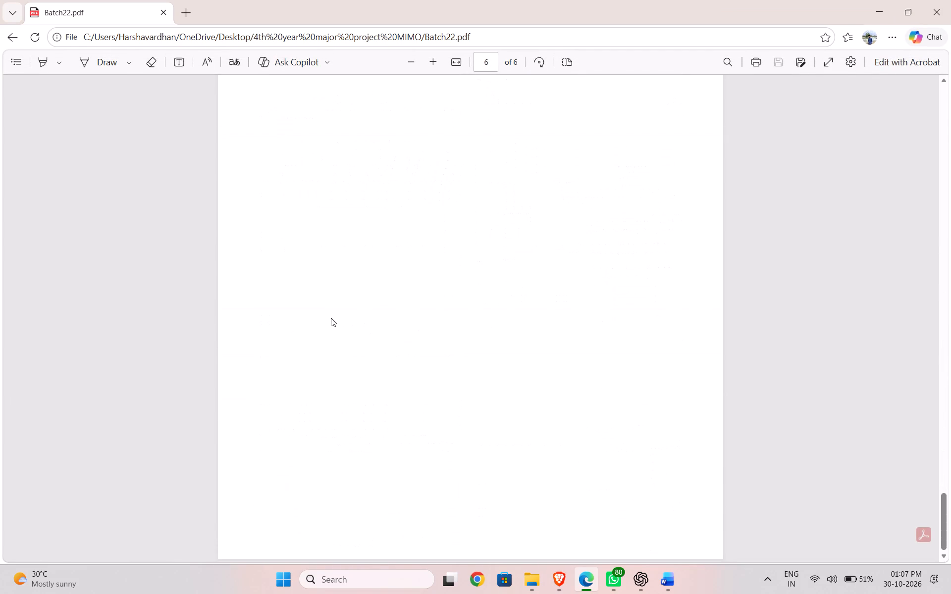
scroll(331, 318, "up", 11)
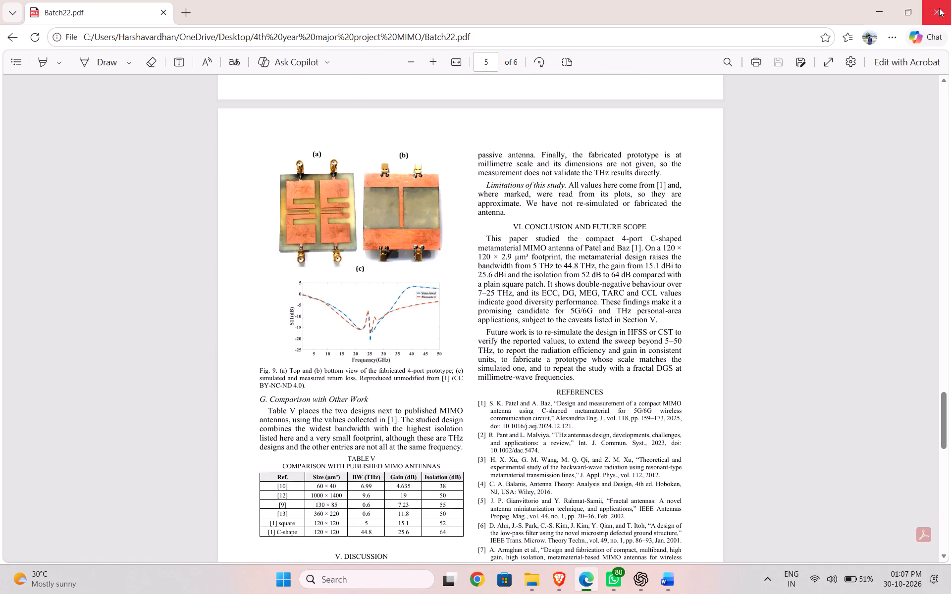
left_click(939, 8)
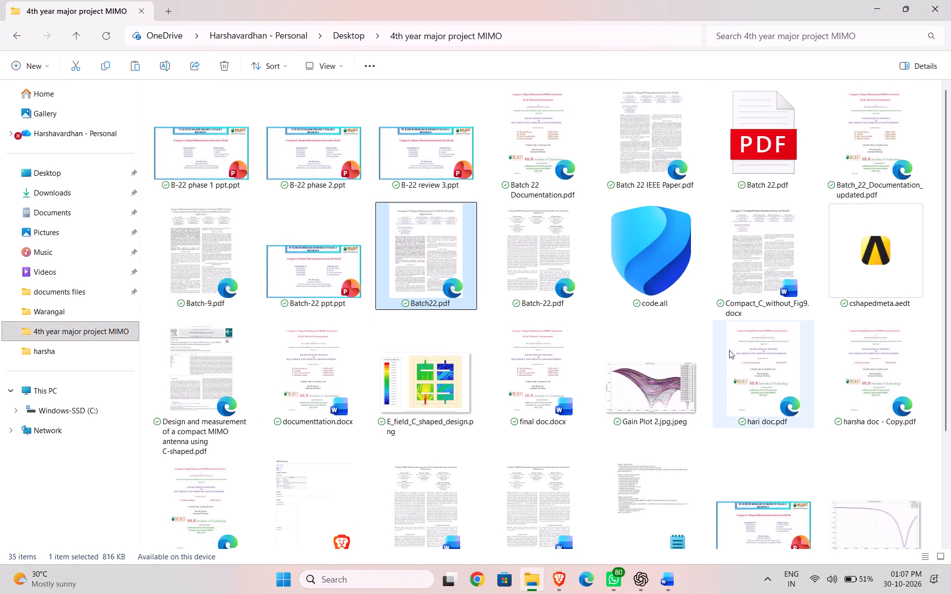
Open Batch 22.pdf from the project folder, examine its pages from the end back to the introduction, and close it.
scroll(682, 311, "up", 3)
double_click(762, 156)
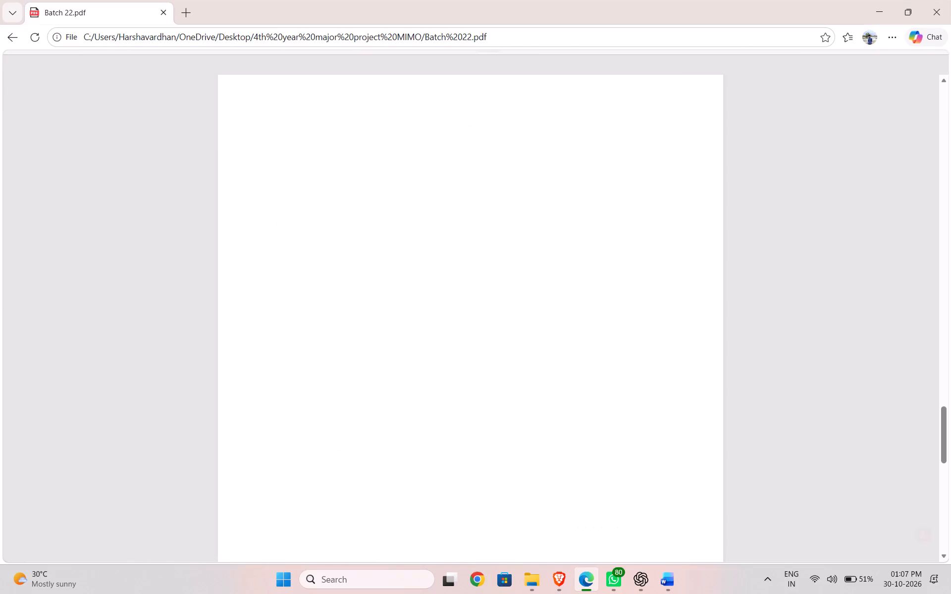
scroll(454, 278, "down", 9)
scroll(454, 278, "up", 14)
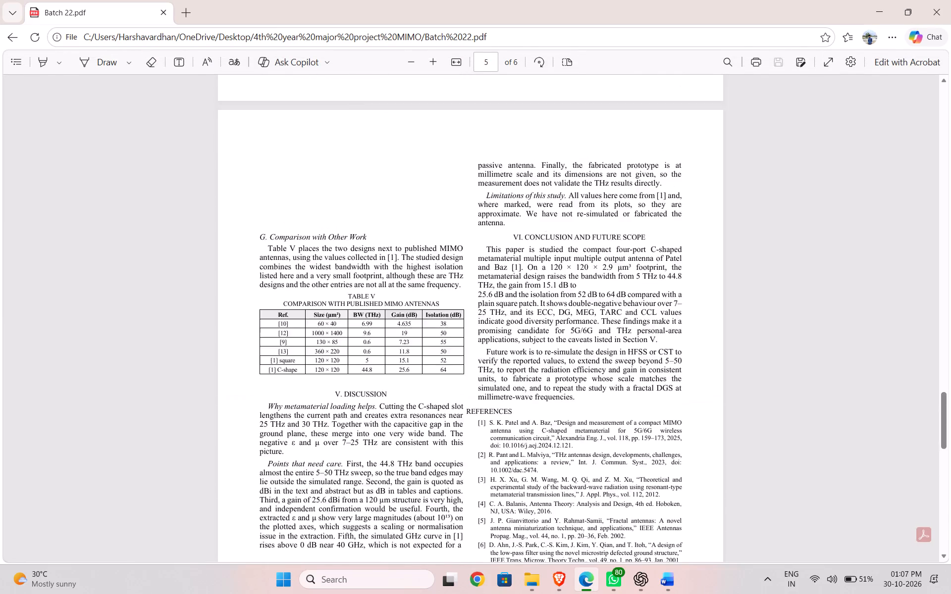
scroll(454, 278, "up", 20)
scroll(454, 278, "up", 20)
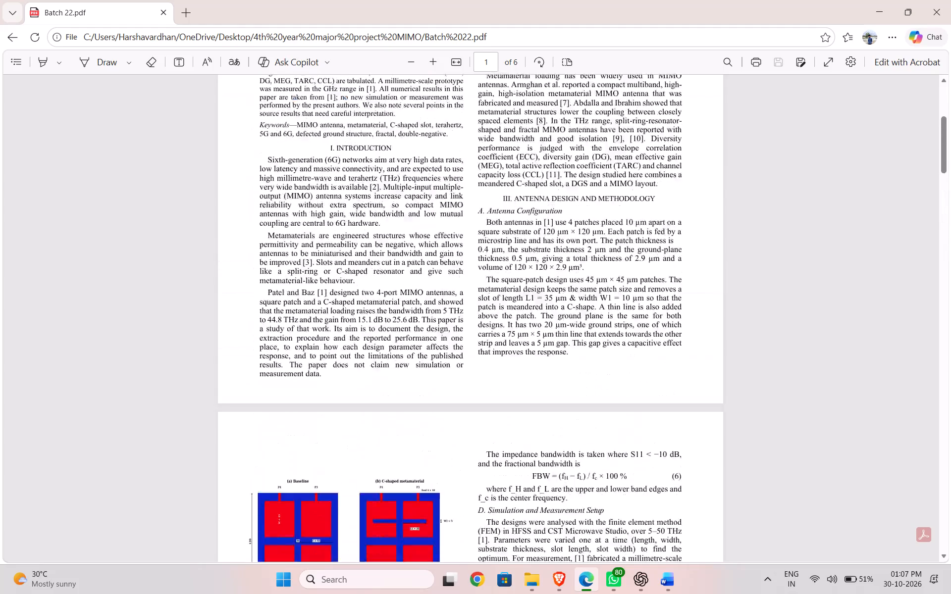
scroll(453, 278, "up", 6)
left_click(950, 9)
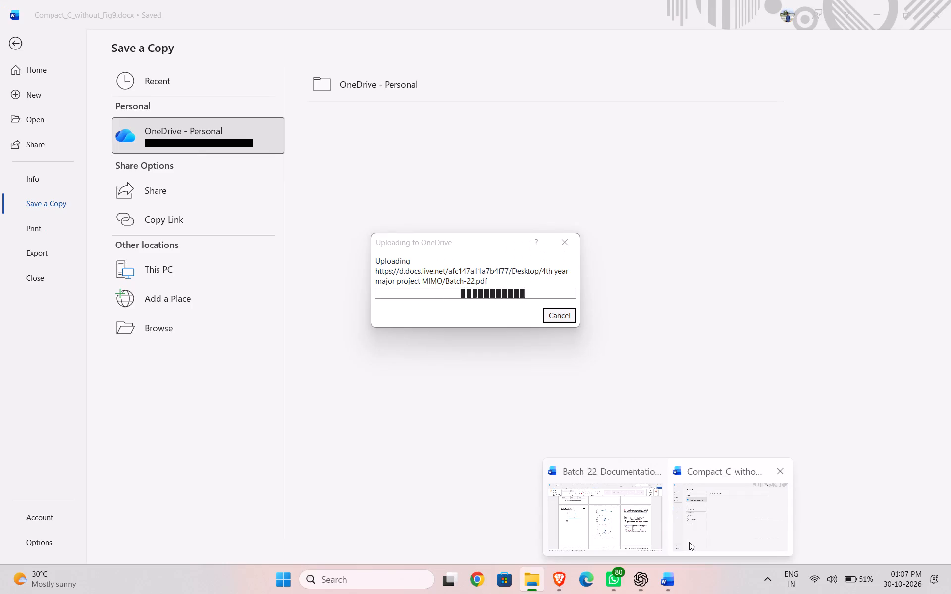
Switch back to Compact_C_without_Fig9.docx in Word to check the upload of Batch-22.pdf.
left_click(689, 542)
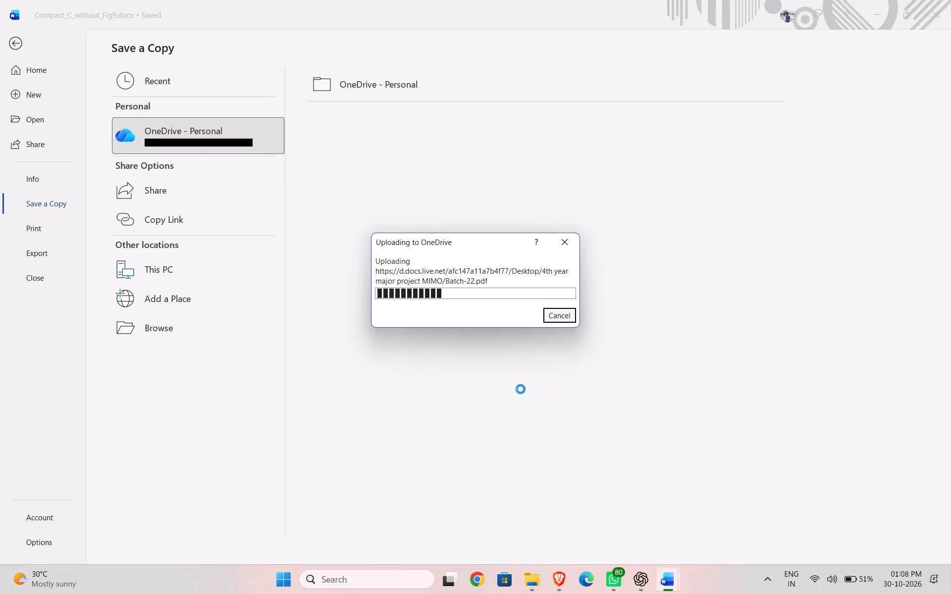
Cancel the running OneDrive upload of Batch-22.pdf and look over the document's conclusion and references pages.
left_click(567, 316)
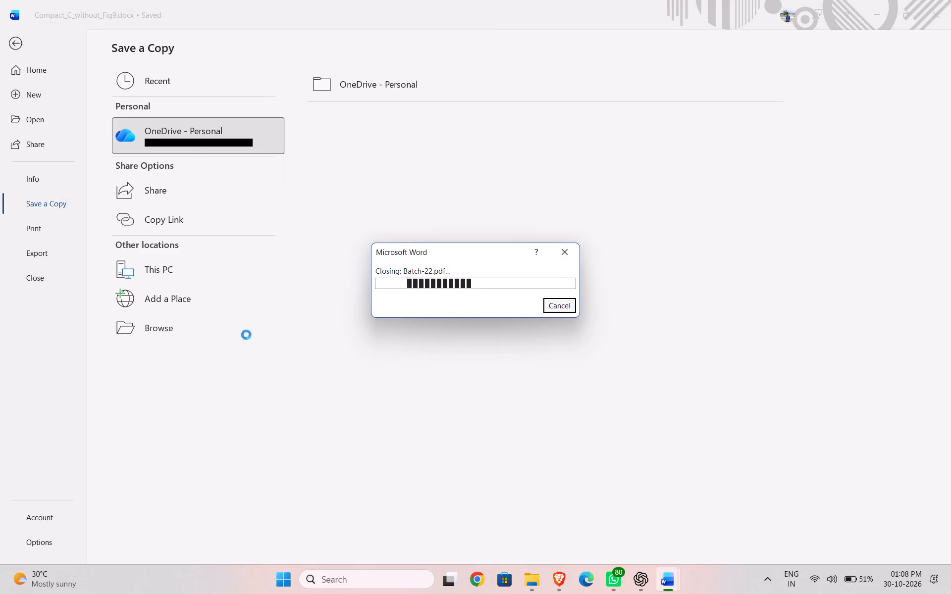
scroll(472, 377, "up", 2)
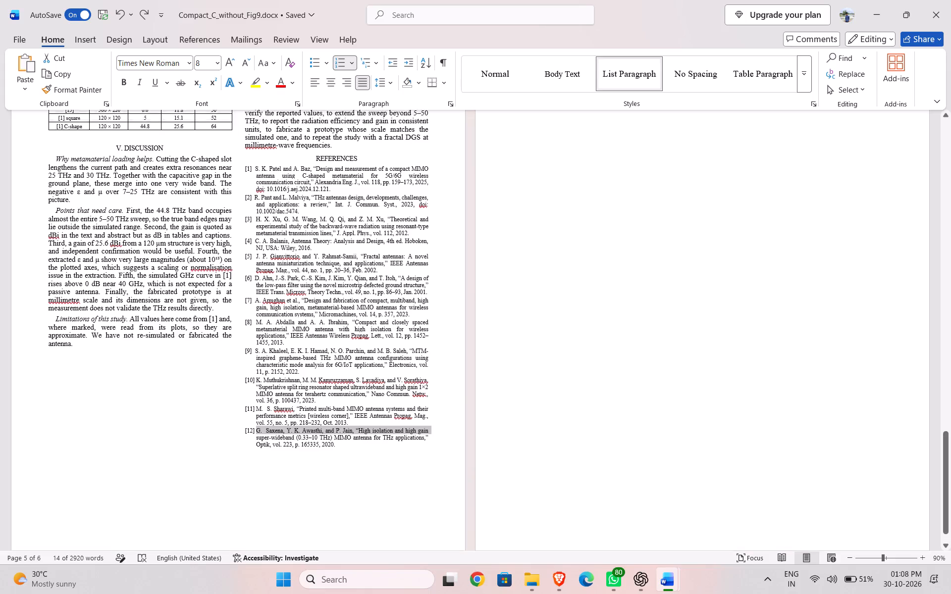
scroll(472, 377, "up", 6)
scroll(472, 376, "down", 9)
scroll(472, 376, "up", 4)
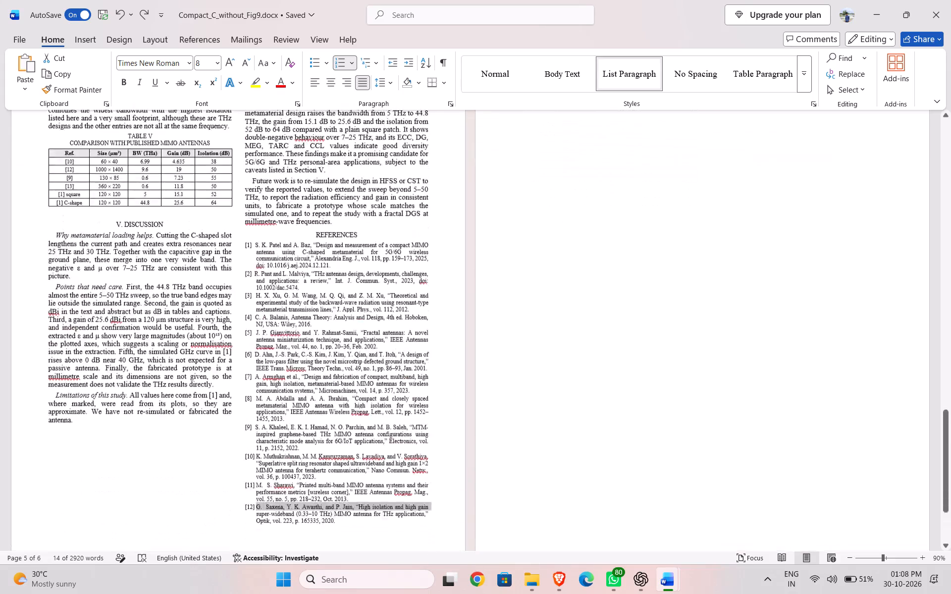
scroll(472, 376, "up", 6)
Start saving a copy of Compact_C_without_Fig9.docx and choose the 4th year major project MIMO folder as its location.
left_click(17, 41)
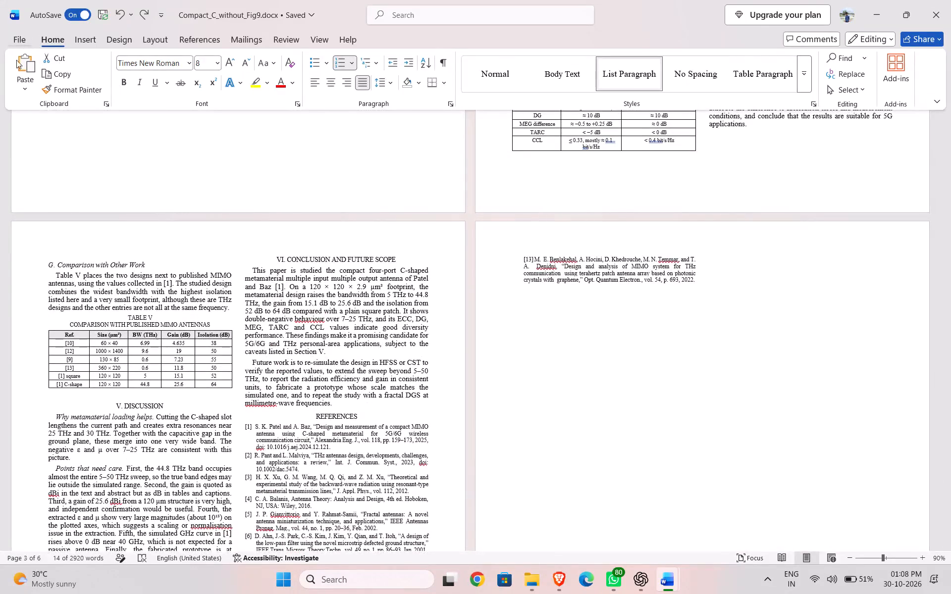
left_click(40, 203)
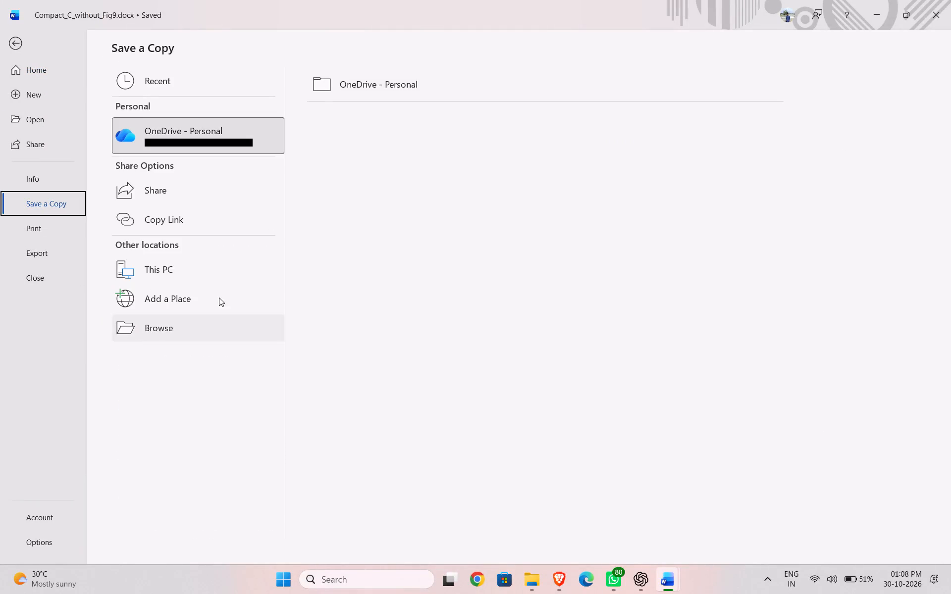
left_click(184, 323)
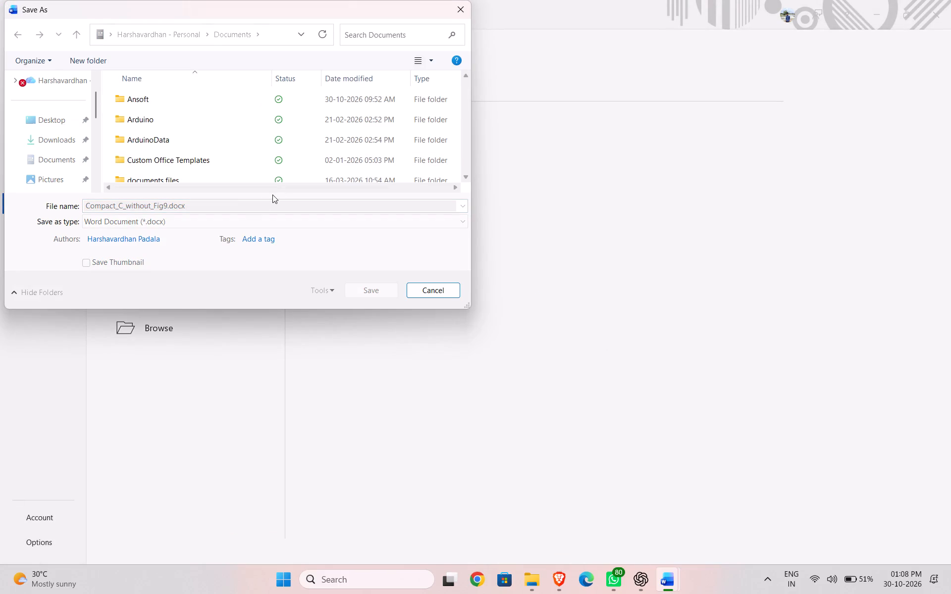
left_click(237, 206)
scroll(58, 136, "down", 3)
scroll(175, 126, "down", 3)
left_click(61, 145)
scroll(61, 145, "down", 3)
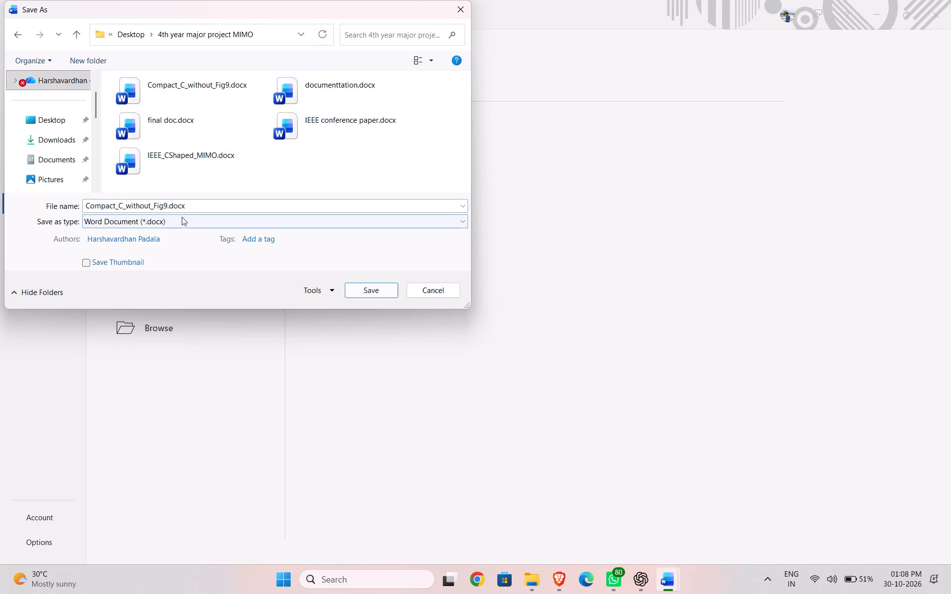
scroll(62, 143, "down", 4)
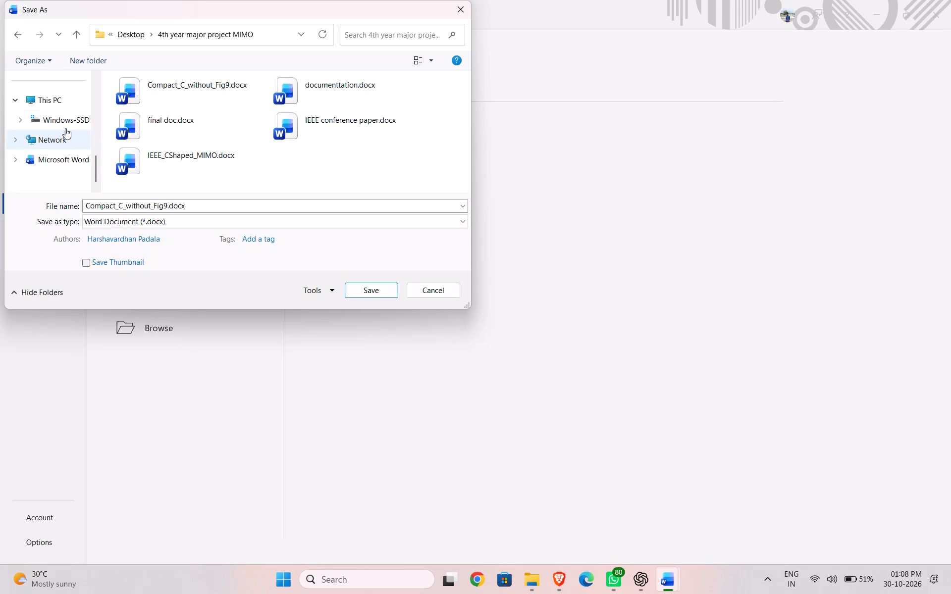
scroll(68, 99, "up", 1)
left_click(66, 97)
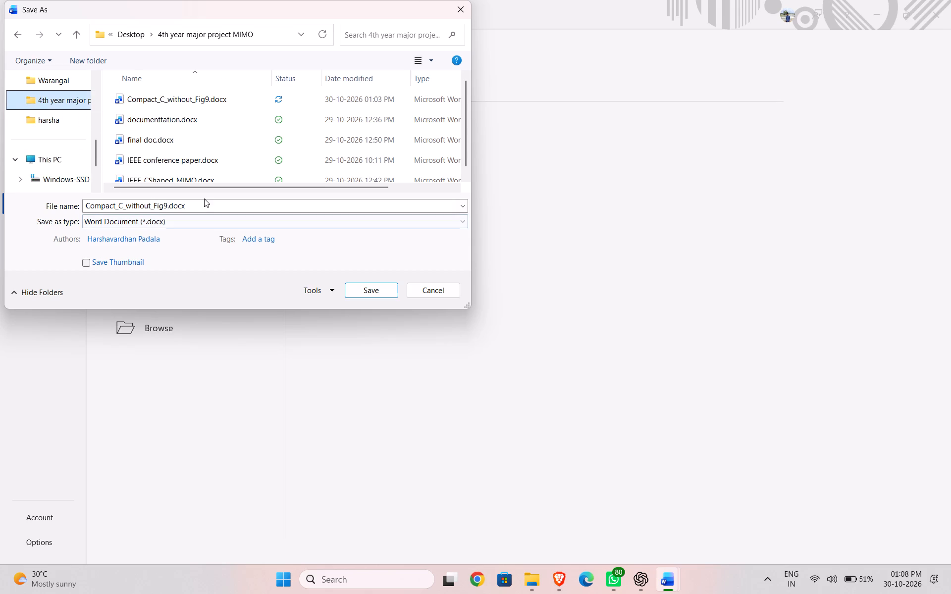
Name the copy IEEE paper, set its format to PDF, and save it.
left_click_drag(204, 198, 112, 193)
double_click(188, 204)
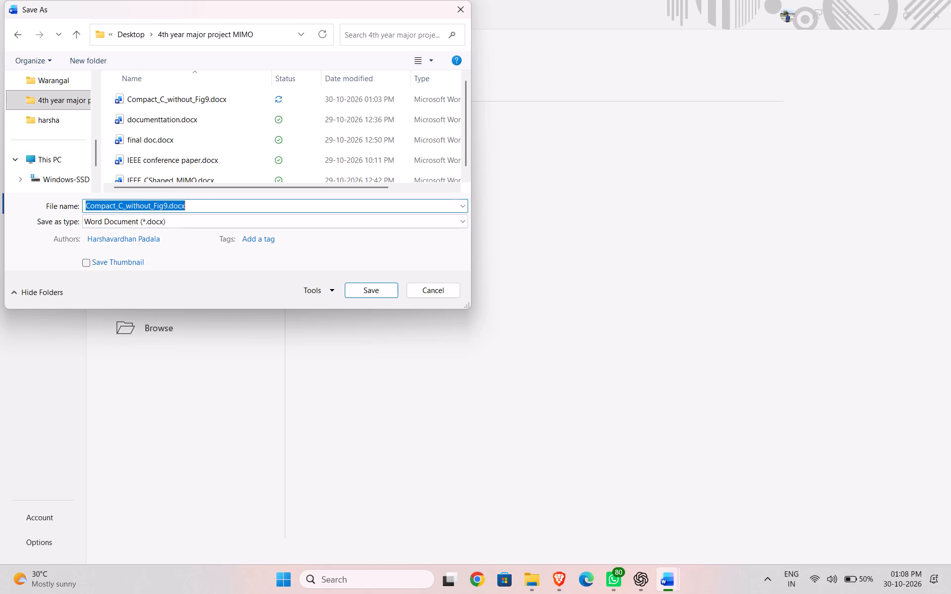
type("IEE")
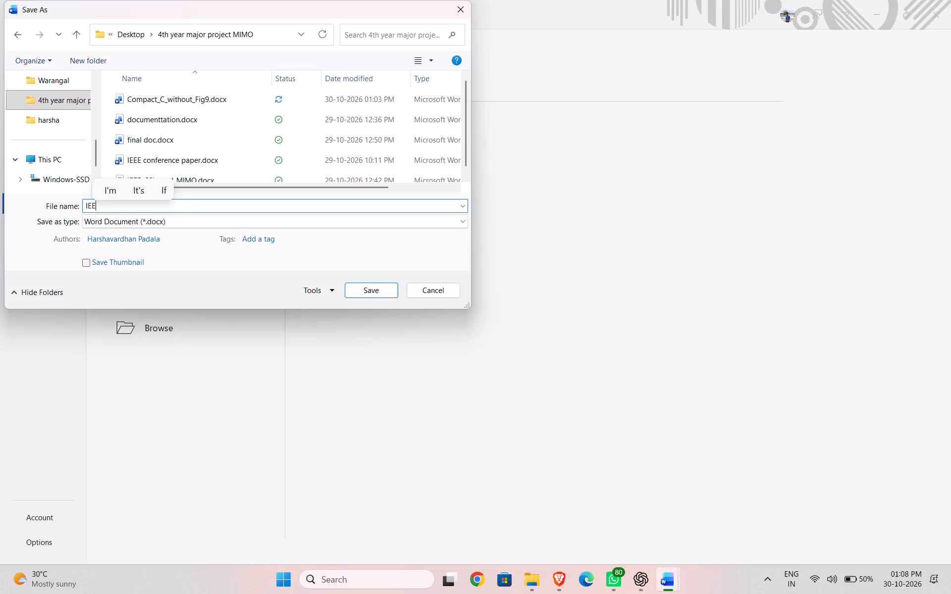
type("E paper")
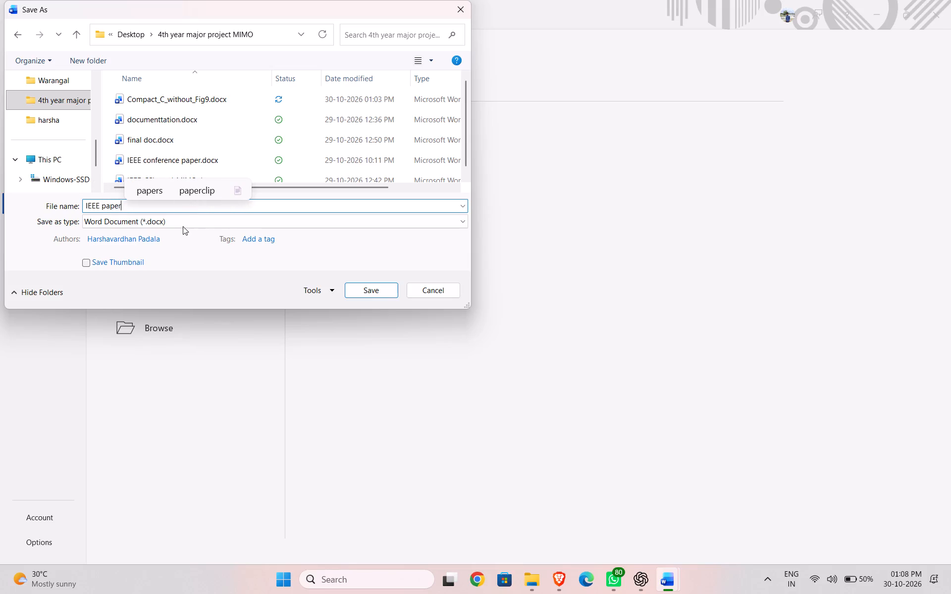
left_click(183, 226)
left_click(158, 294)
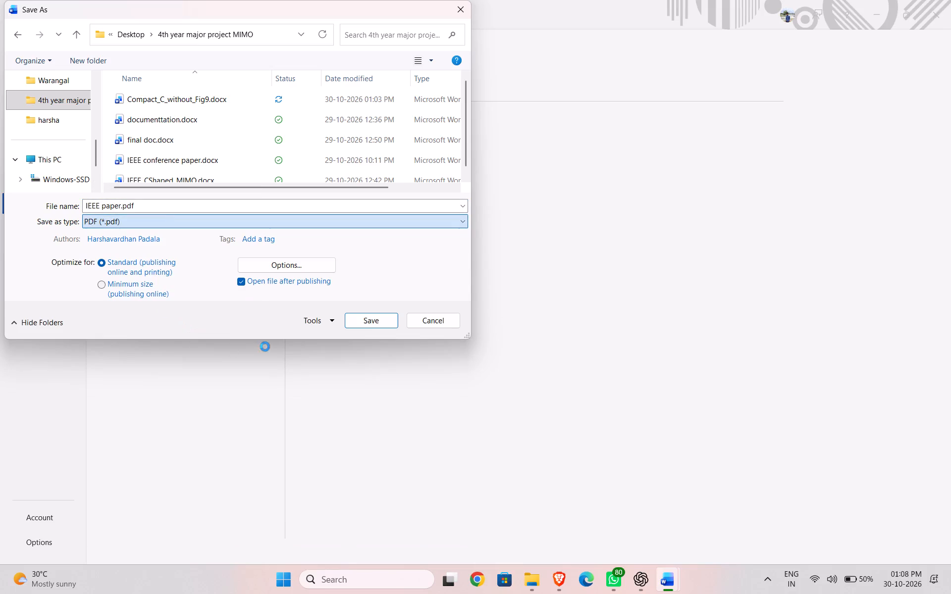
left_click(374, 317)
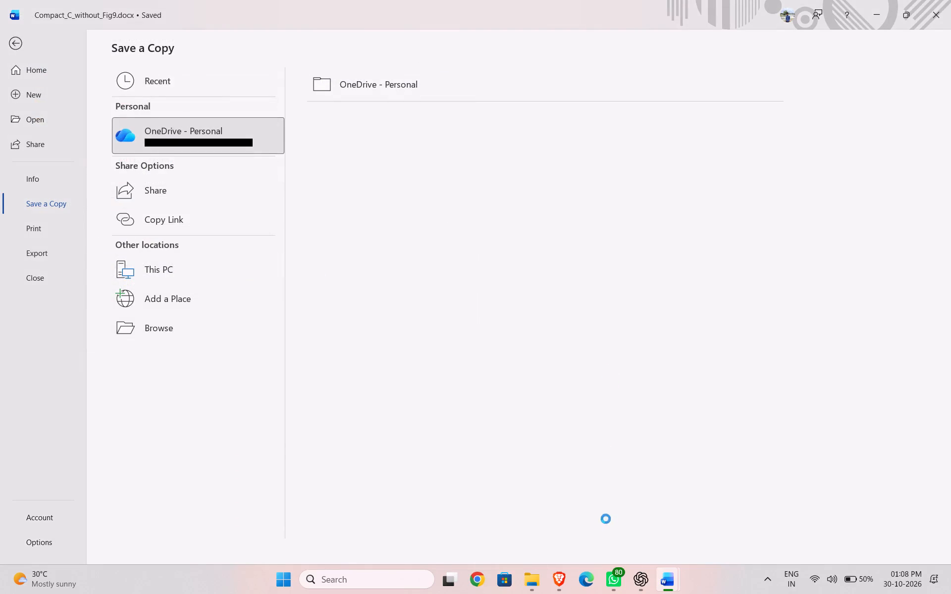
Examine the pages of IEEE paper.pdf through to the last reference, and close the PDF.
scroll(546, 254, "down", 2)
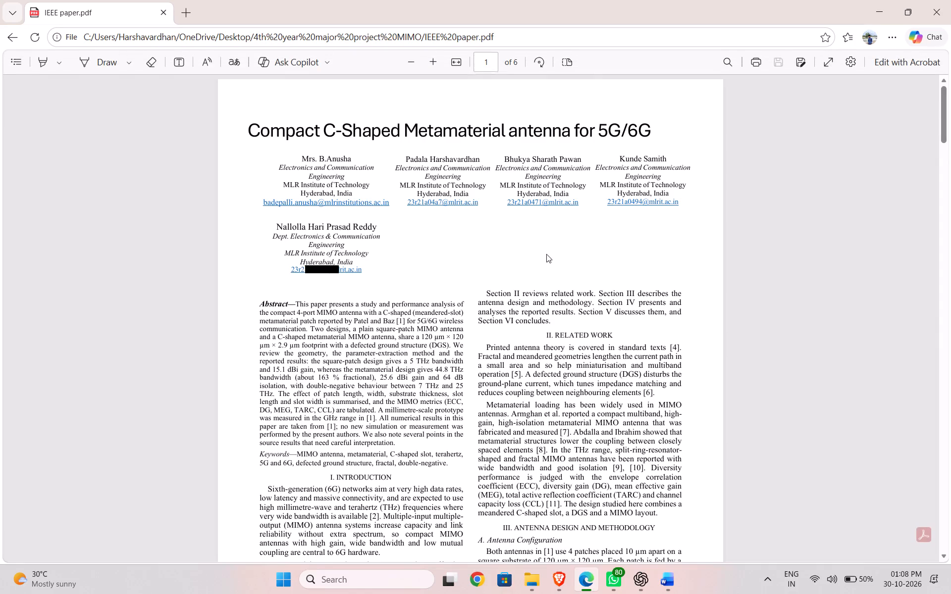
scroll(546, 254, "down", 20)
scroll(546, 254, "down", 18)
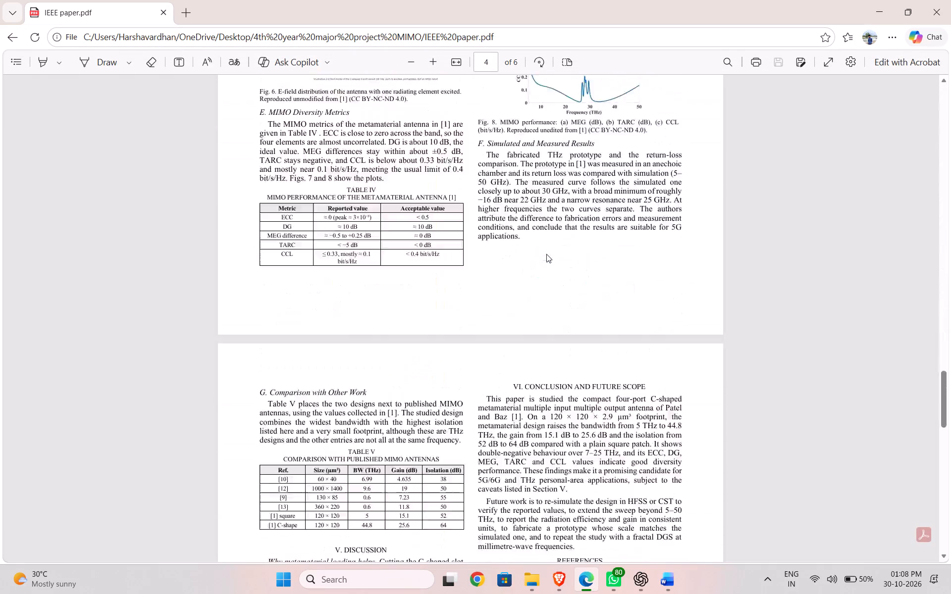
scroll(546, 254, "down", 4)
scroll(546, 254, "up", 8)
scroll(546, 254, "down", 5)
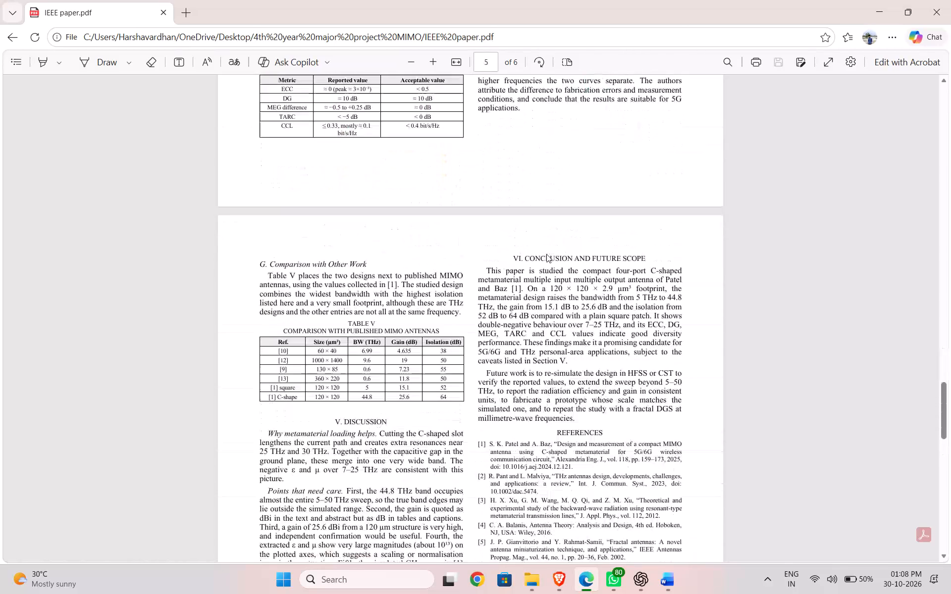
scroll(546, 254, "down", 11)
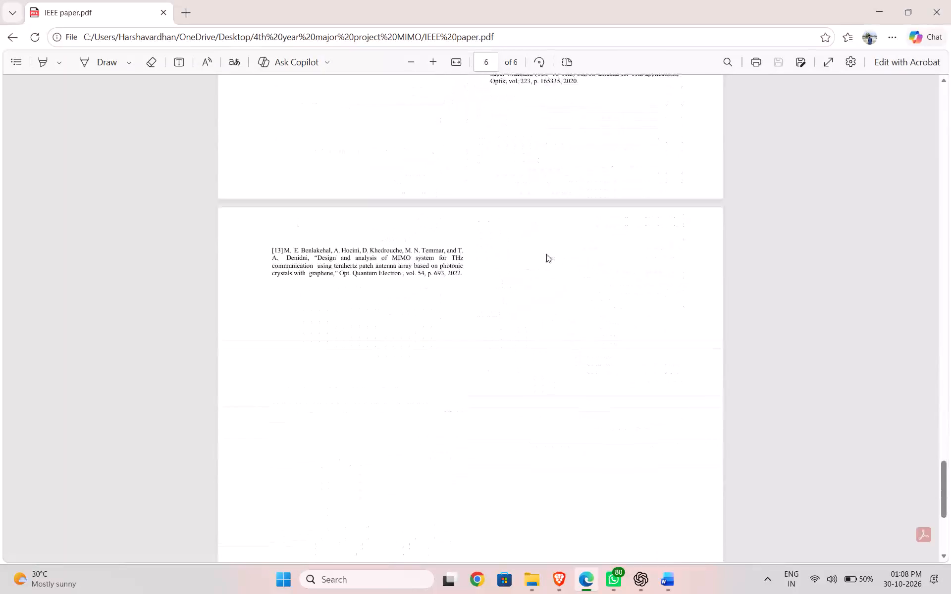
scroll(546, 254, "up", 7)
left_click(812, 224)
left_click(936, 5)
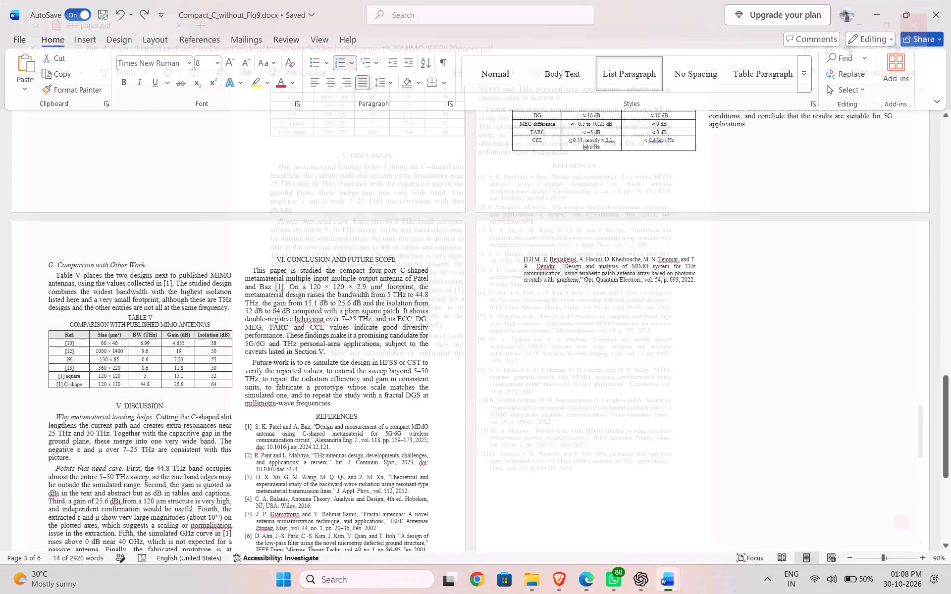
Close Compact_C_without_Fig9.docx in Word.
left_click(950, 0)
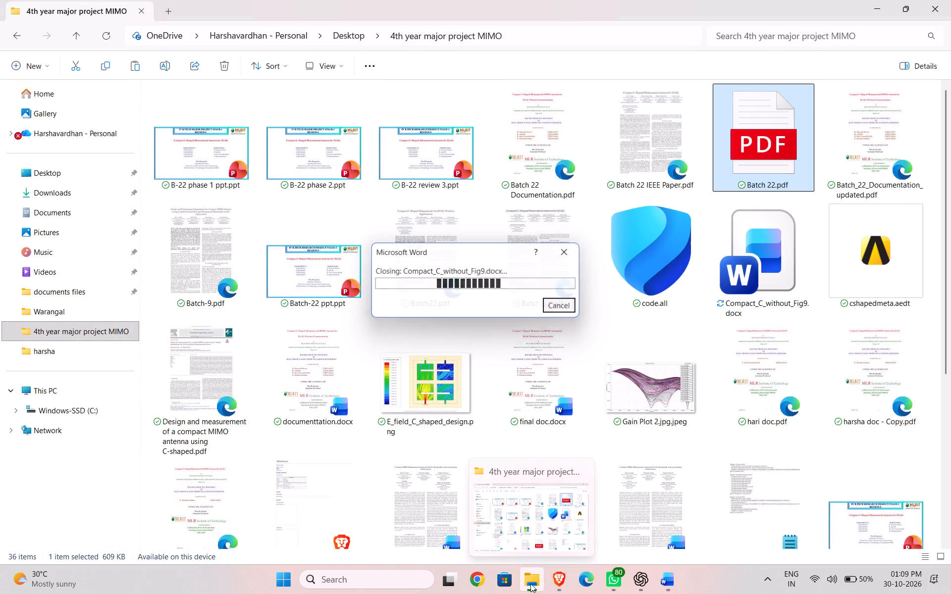
Switch to File Explorer and look through the 4th year major project MIMO folder for the saved PDF.
scroll(223, 362, "down", 11)
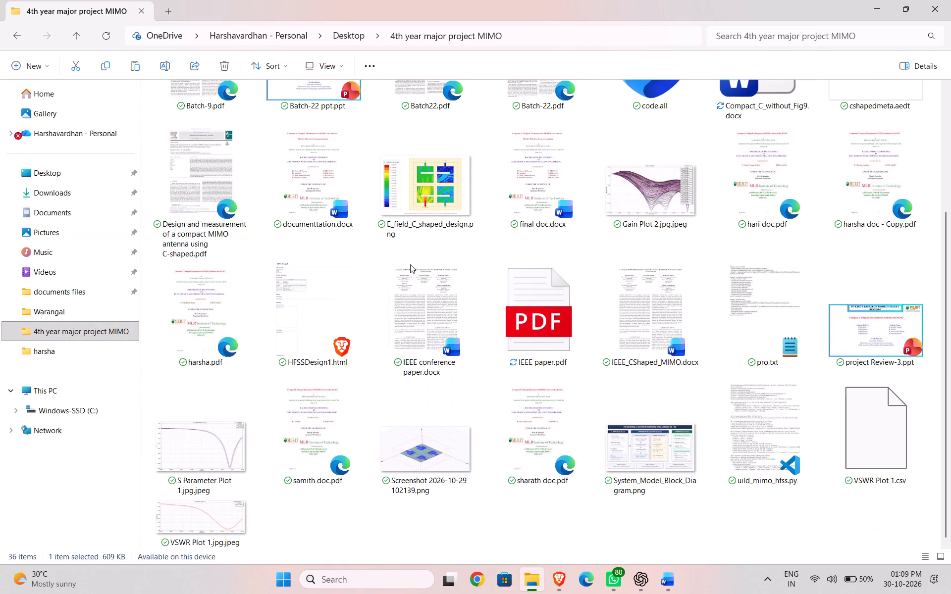
scroll(456, 274, "up", 5)
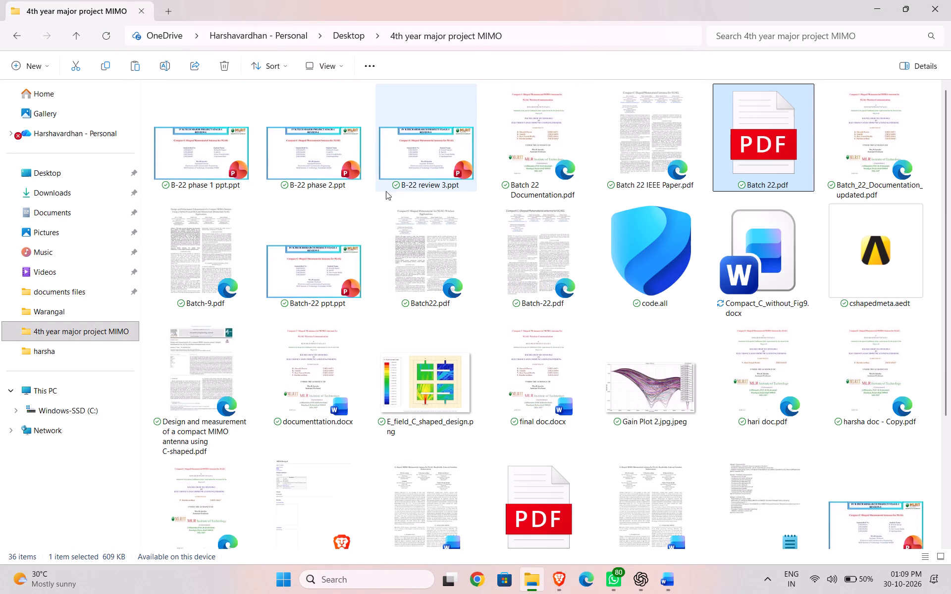
scroll(501, 249, "down", 1)
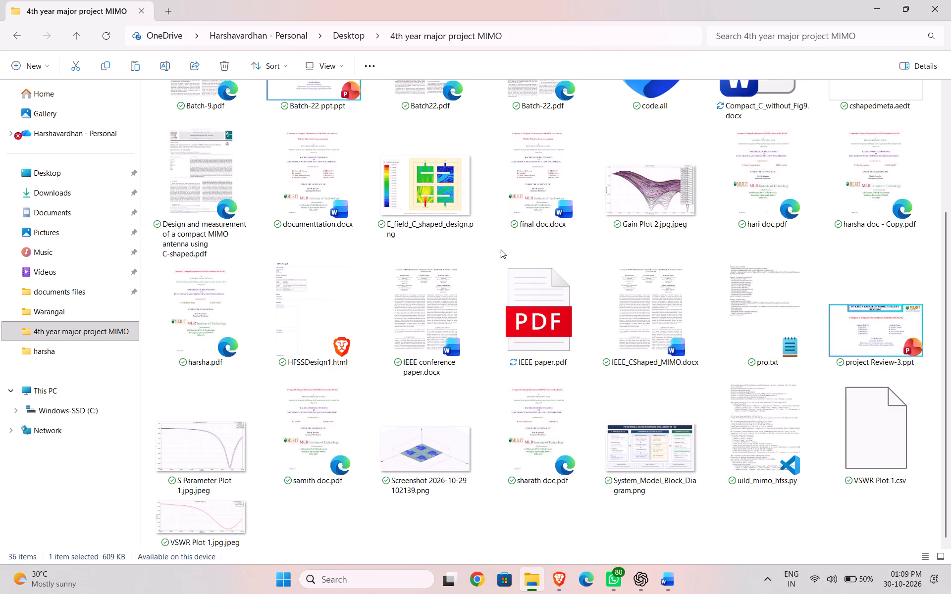
scroll(501, 249, "up", 1)
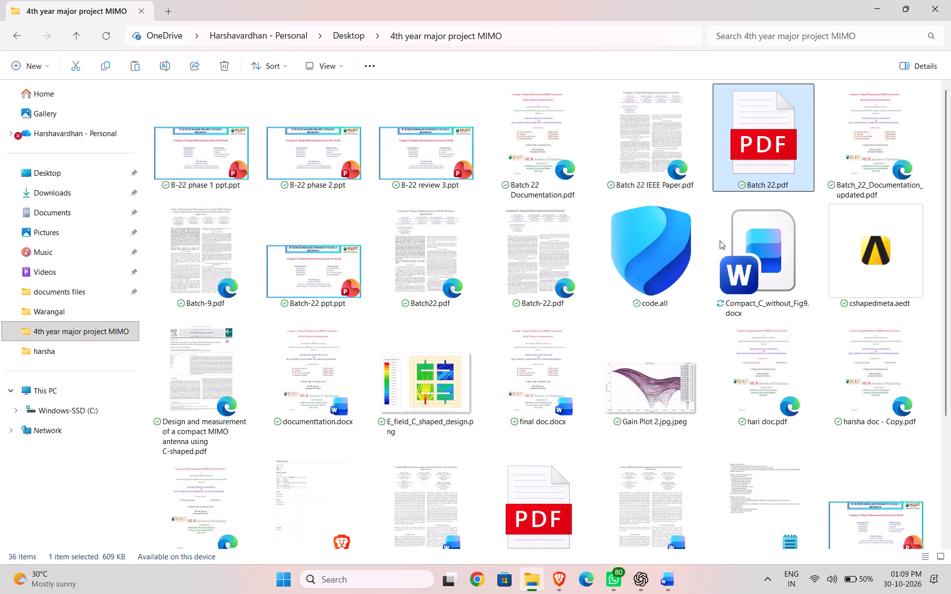